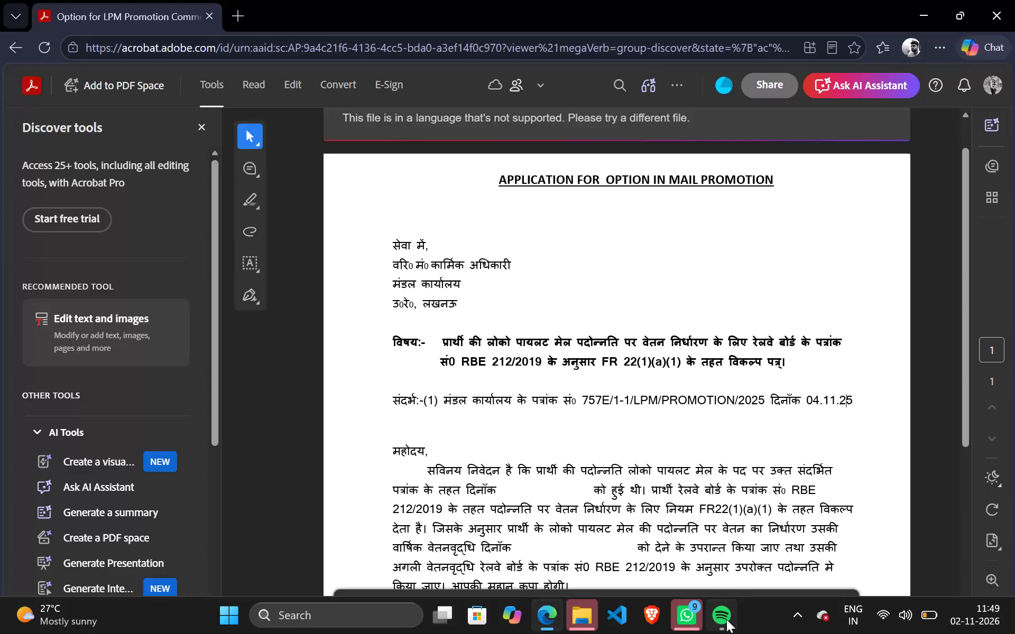
# Switch to Spotify and close its window.
pyautogui.click(726, 619)
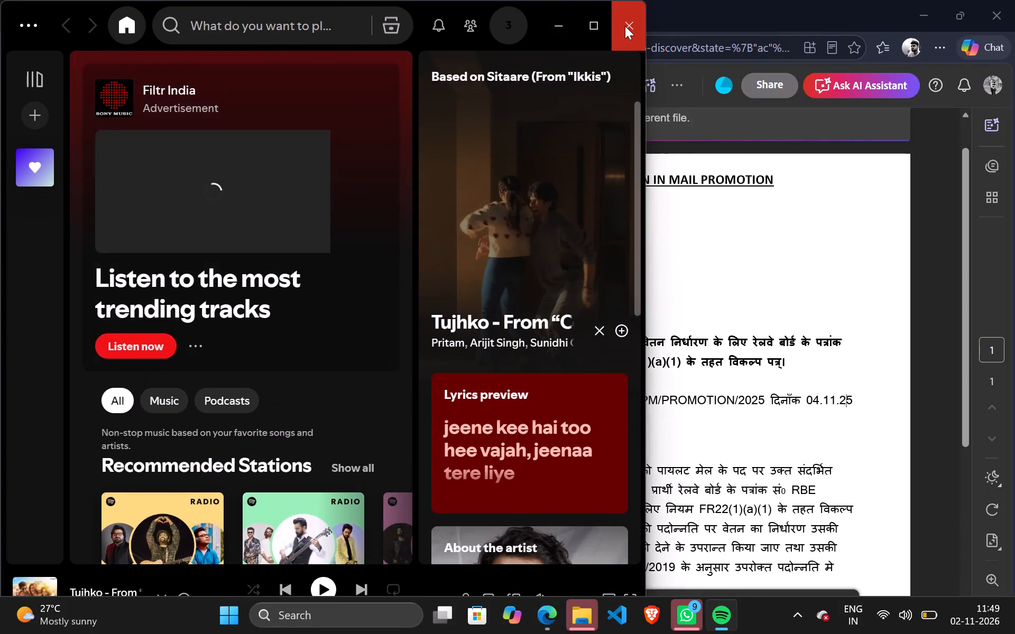
pyautogui.click(625, 26)
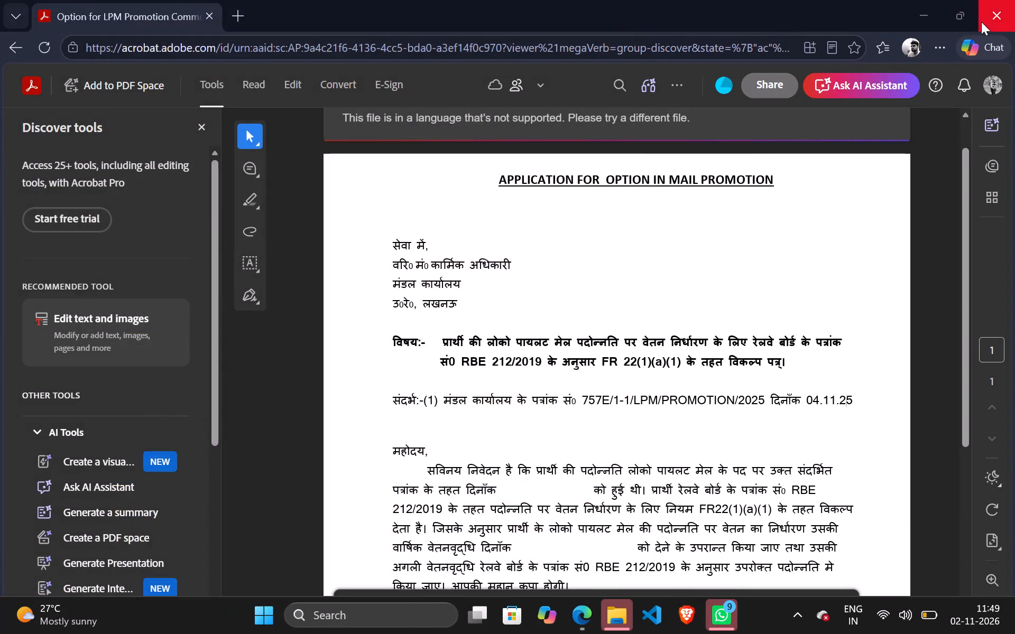
# Convert the mail promotion application PDF to a Microsoft Word file in DOCX format and download it.
pyautogui.click(342, 88)
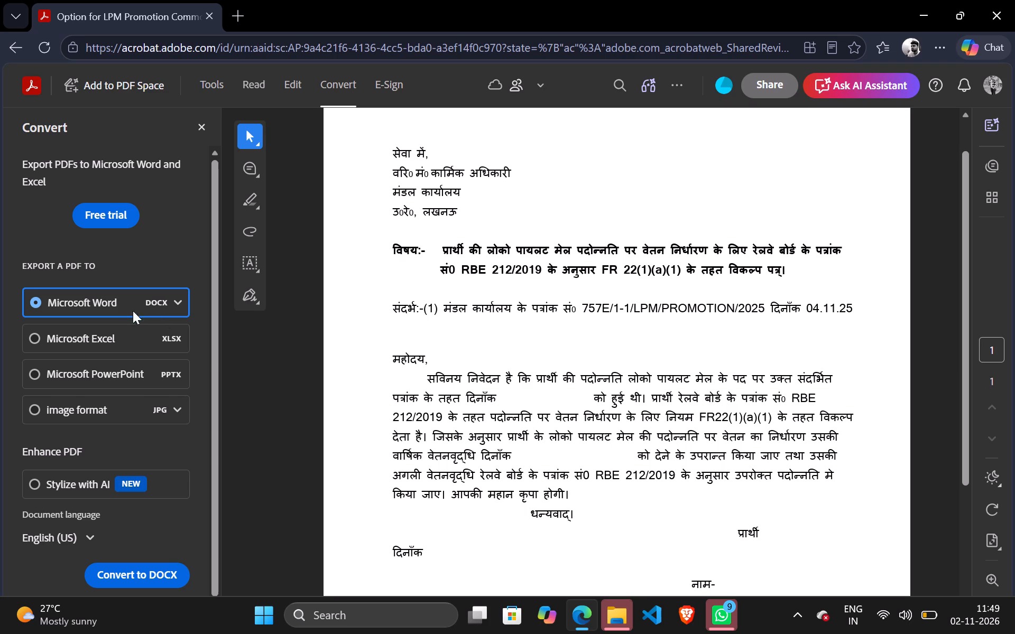
pyautogui.click(167, 300)
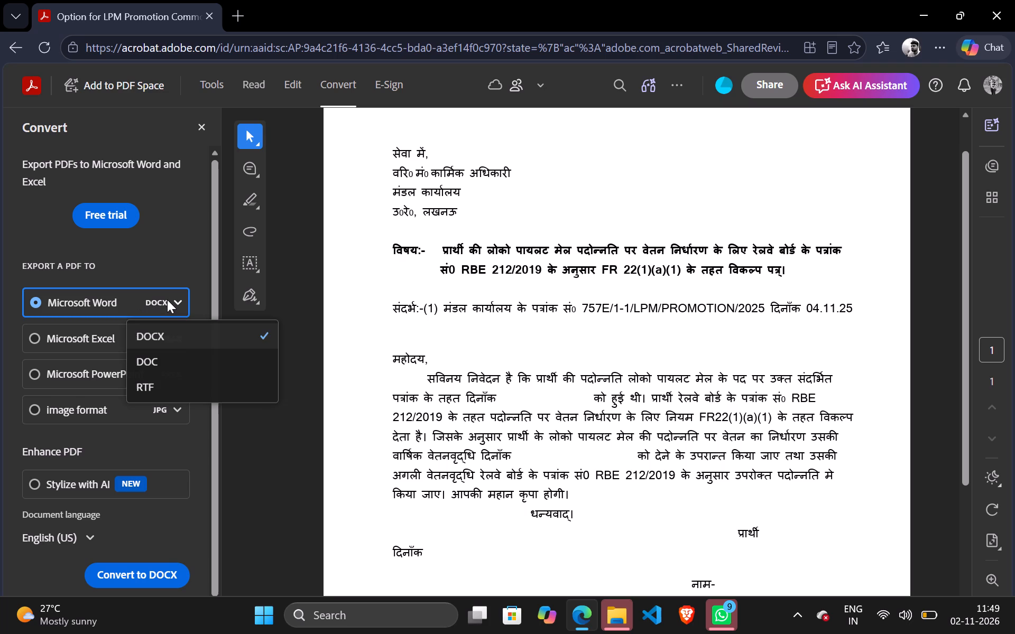
pyautogui.click(186, 339)
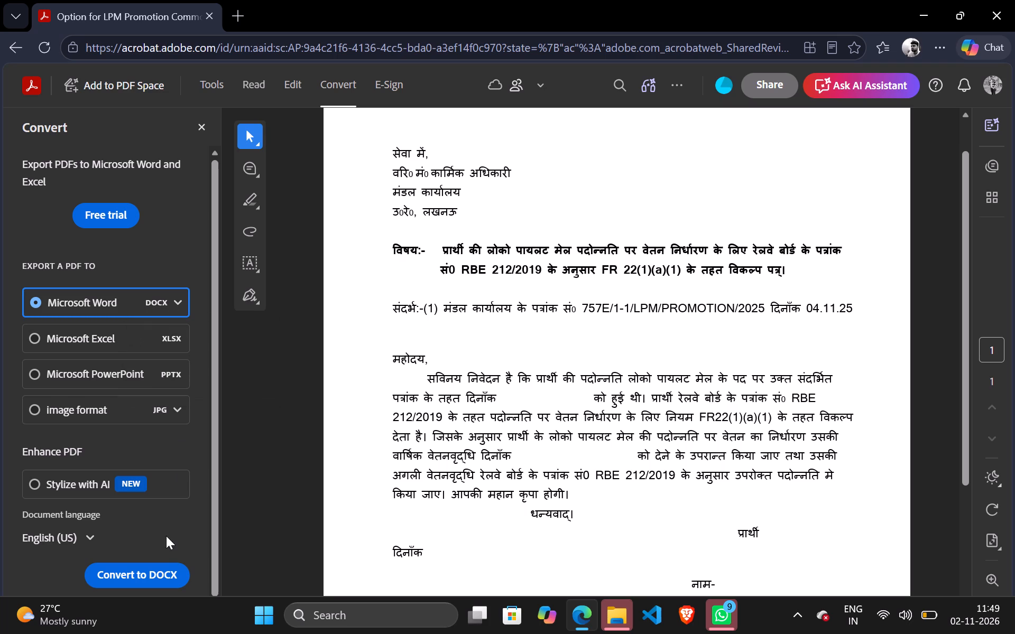
pyautogui.click(162, 577)
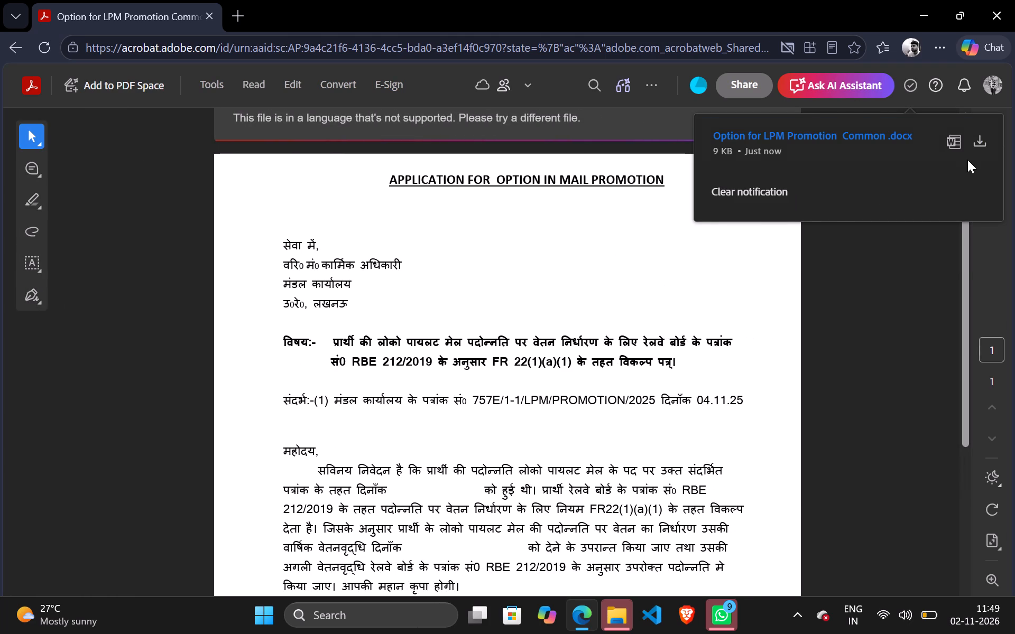
pyautogui.click(980, 143)
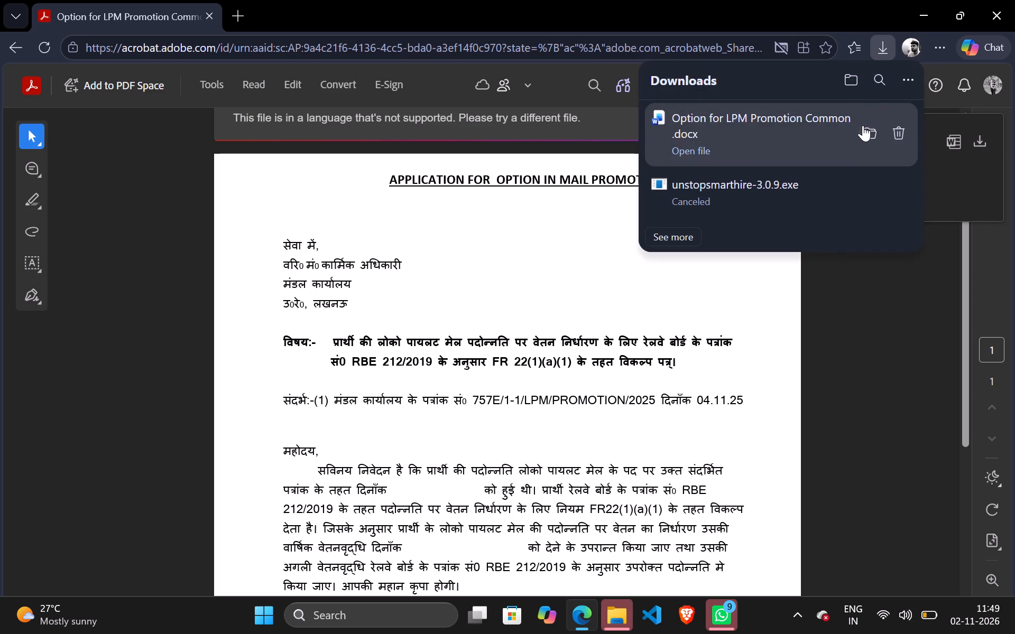
# Show the downloaded Option for LPM Promotion Common file in its folder and open it in Word just once, maximized.
pyautogui.click(876, 133)
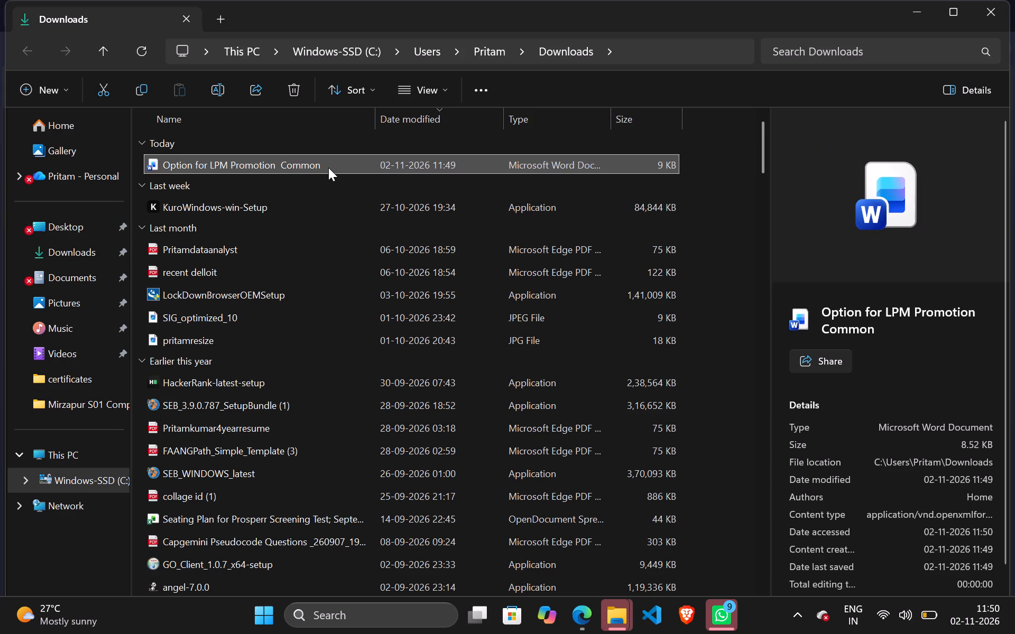
pyautogui.doubleClick(328, 167)
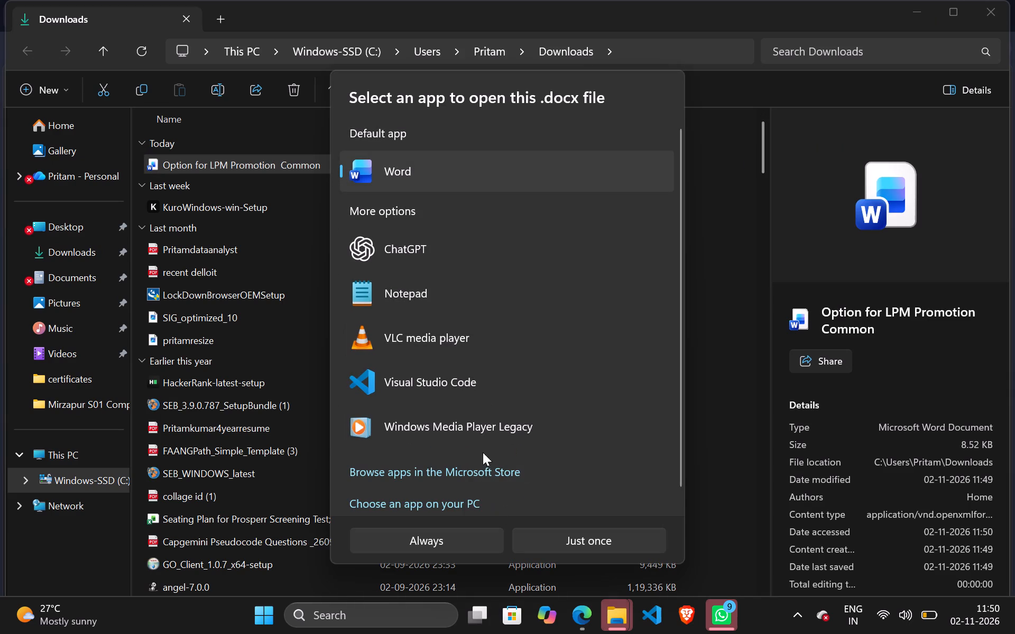
pyautogui.click(558, 543)
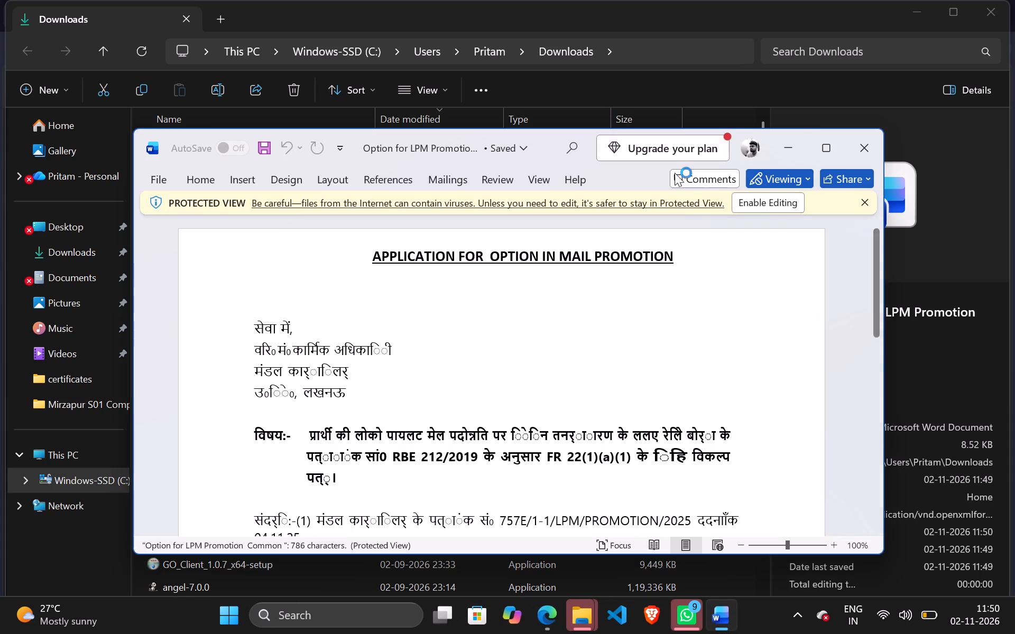
pyautogui.click(828, 145)
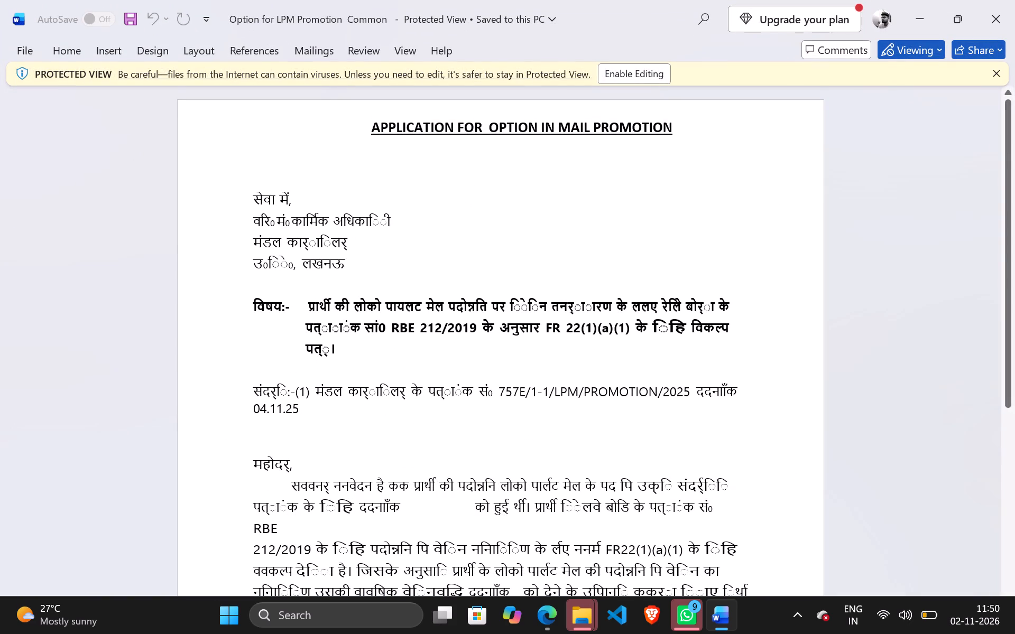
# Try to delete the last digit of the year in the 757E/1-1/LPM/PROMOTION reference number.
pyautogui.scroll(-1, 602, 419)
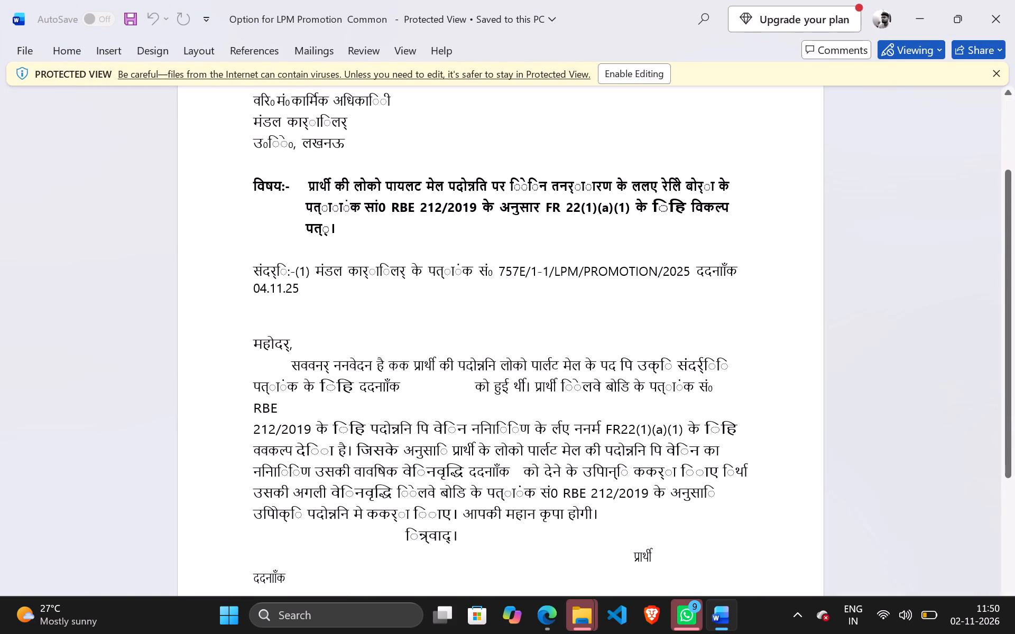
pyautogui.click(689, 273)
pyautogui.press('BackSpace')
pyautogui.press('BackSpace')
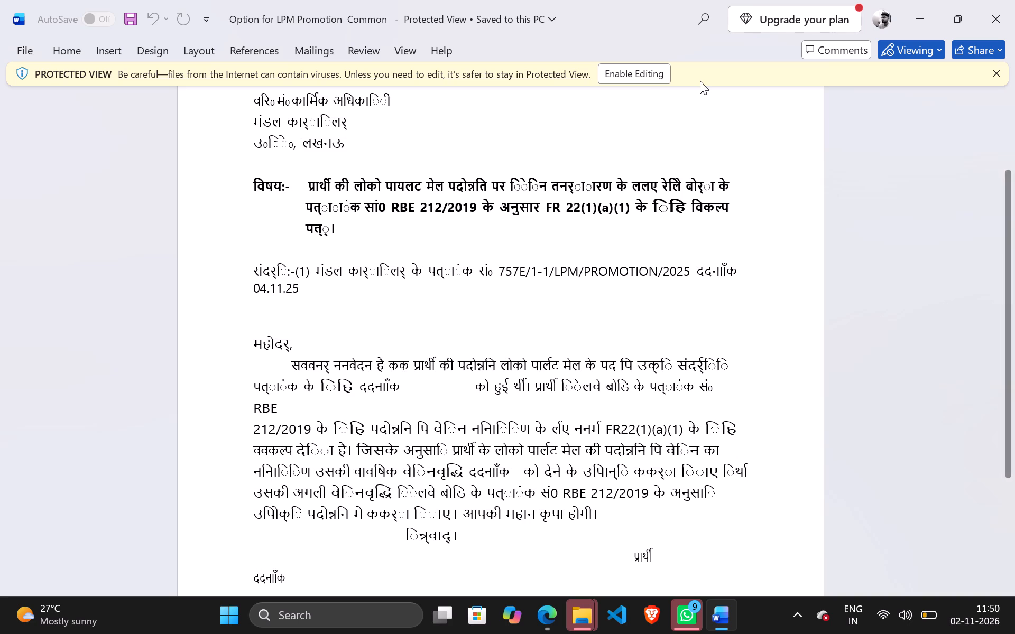
# Enable editing of the document and change the year ending the 757E/1-1/LPM/PROMOTION reference number to 2026.
pyautogui.click(645, 74)
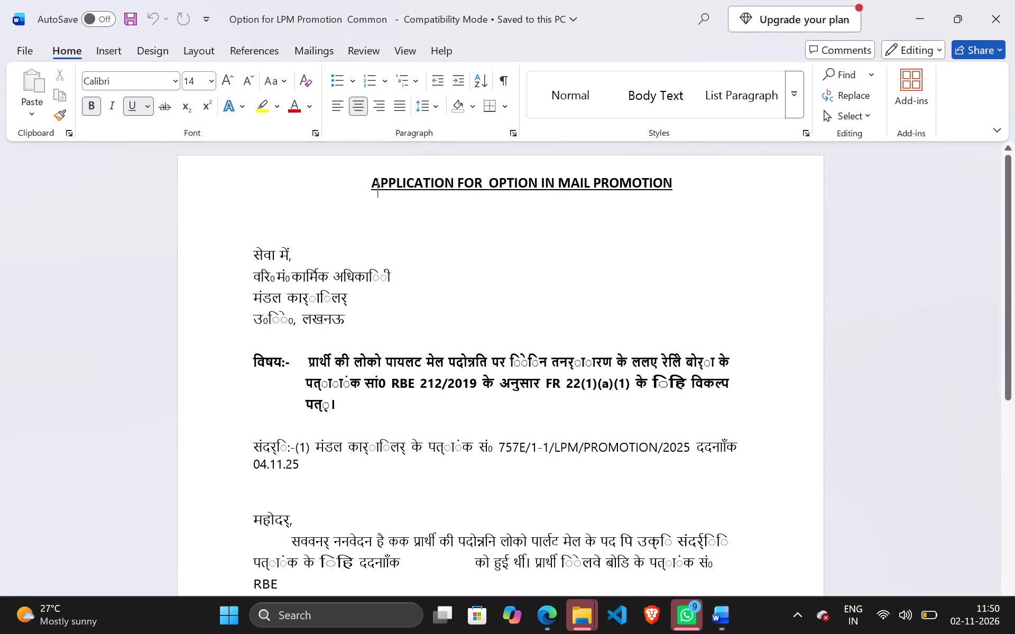
pyautogui.click(691, 450)
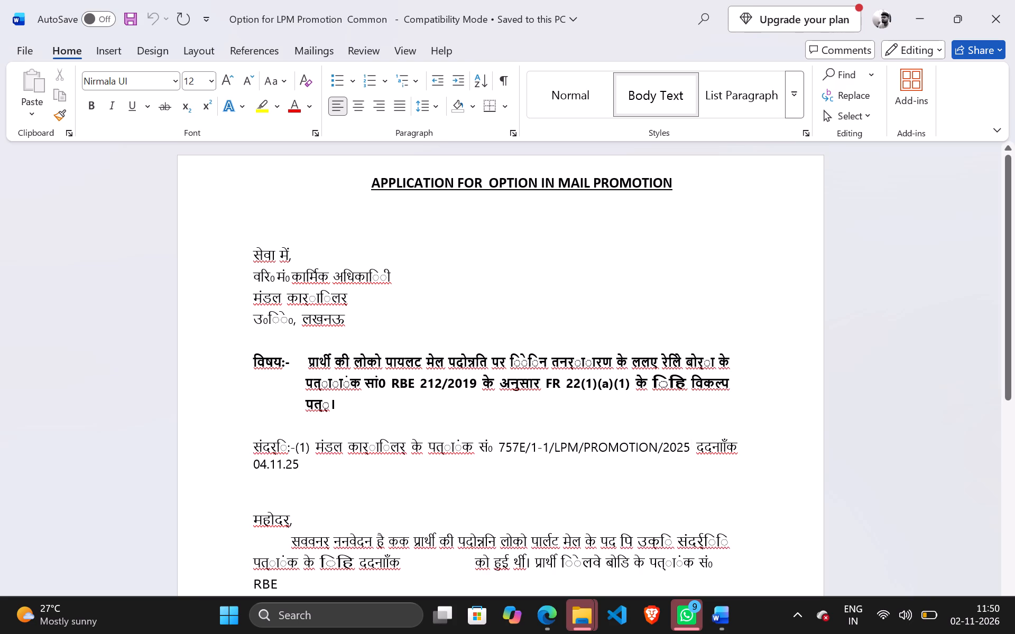
pyautogui.press('BackSpace')
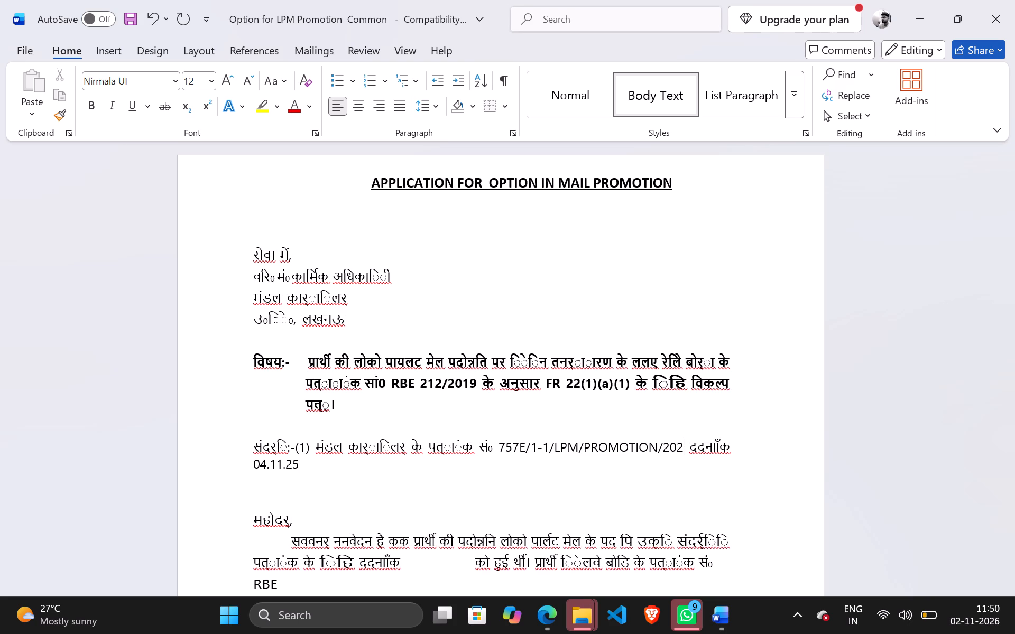
pyautogui.press('6')
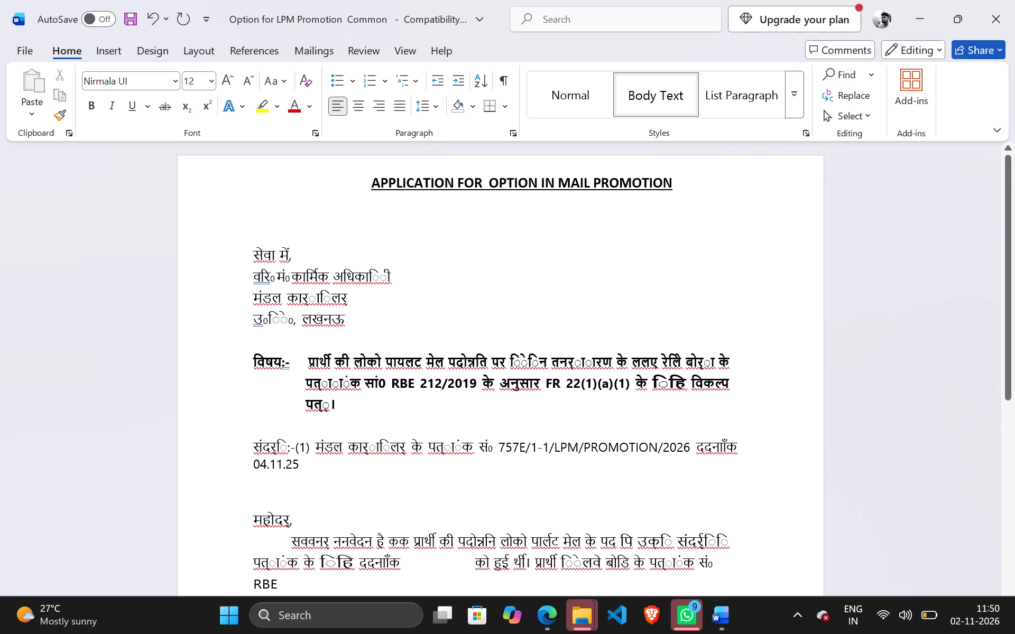
# Change the date following the reference number to 13.10.26.
pyautogui.scroll(-1, 612, 474)
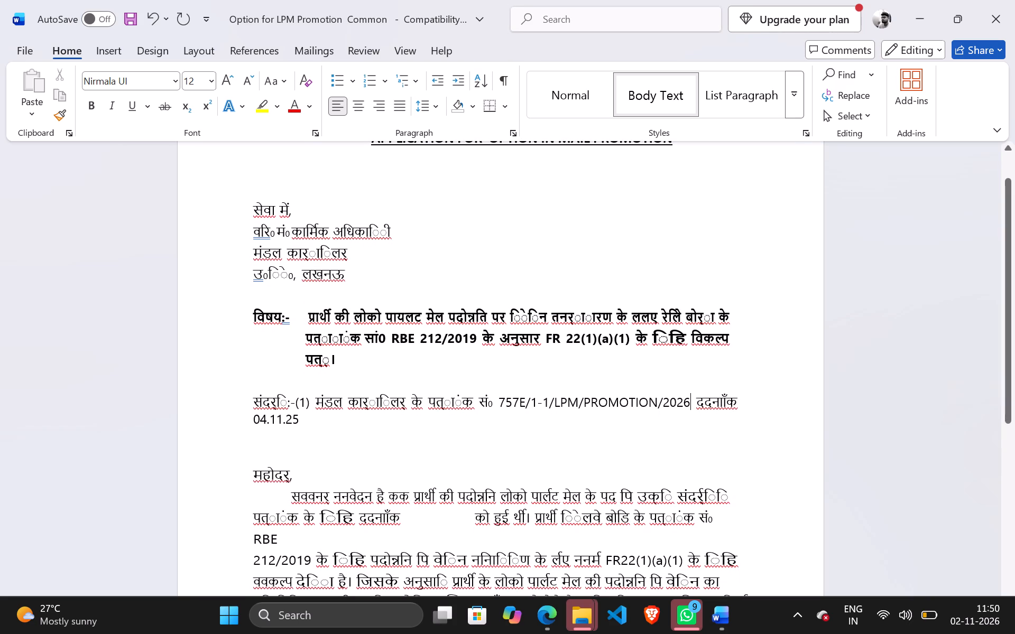
pyautogui.click(266, 423)
pyautogui.press('BackSpace')
pyautogui.press('BackSpace')
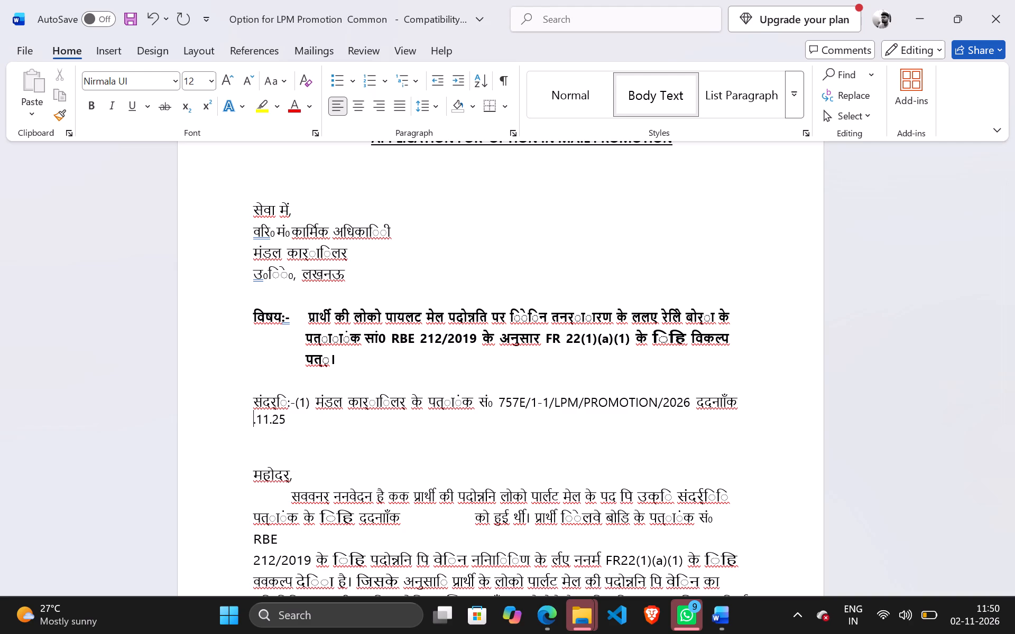
pyautogui.write('13')
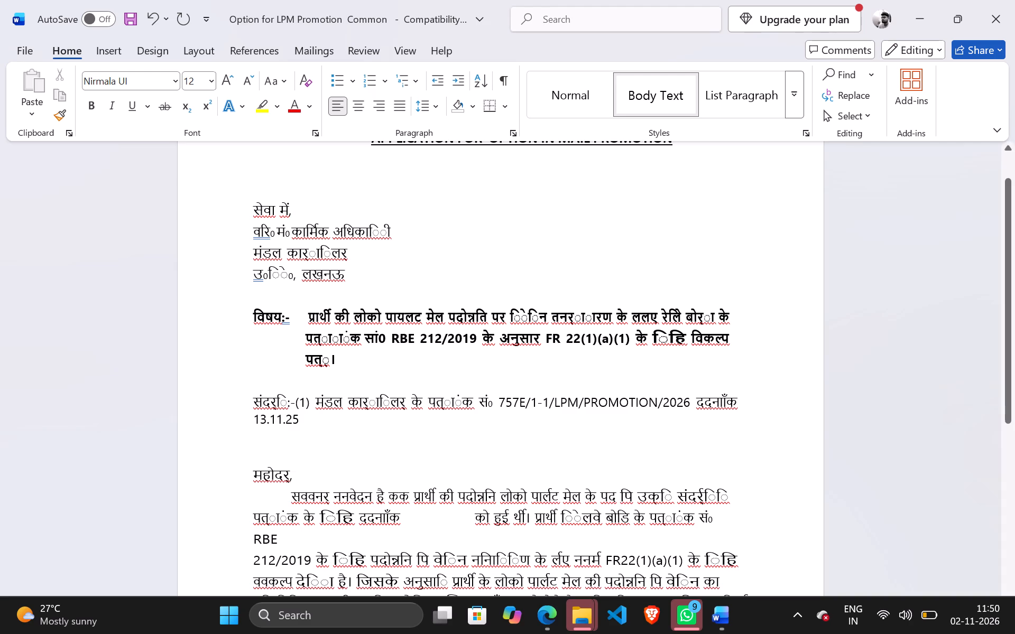
pyautogui.click(281, 416)
pyautogui.press('BackSpace')
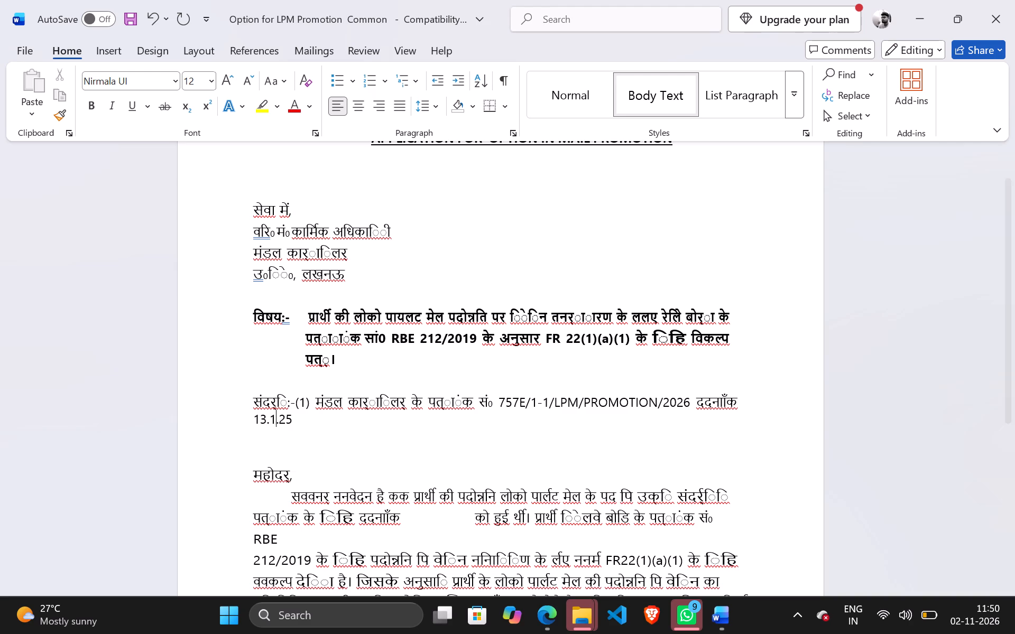
pyautogui.press('0')
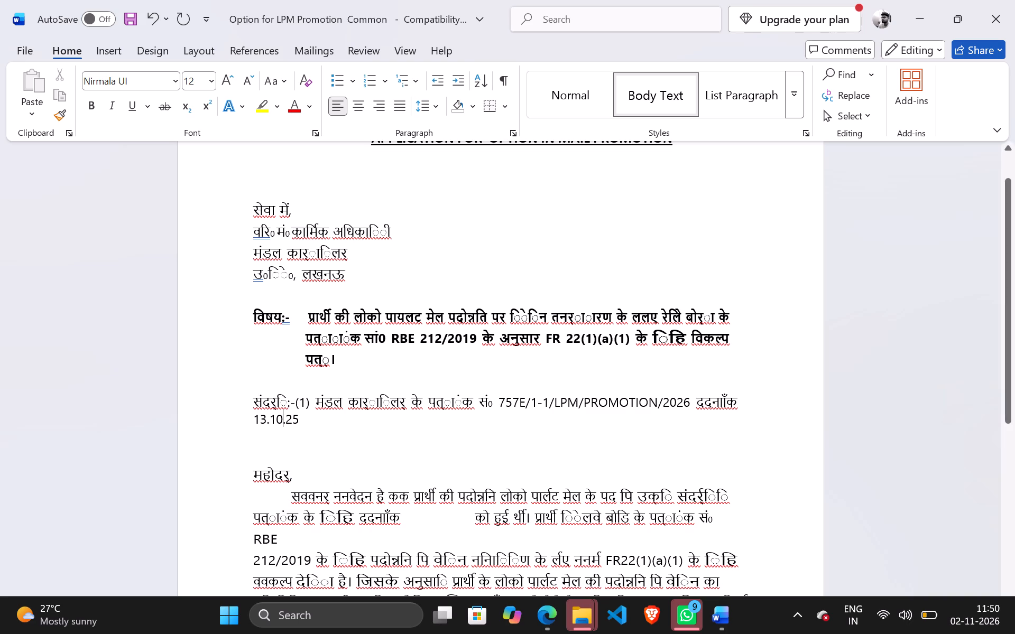
pyautogui.click(303, 420)
pyautogui.press('BackSpace')
pyautogui.press('6')
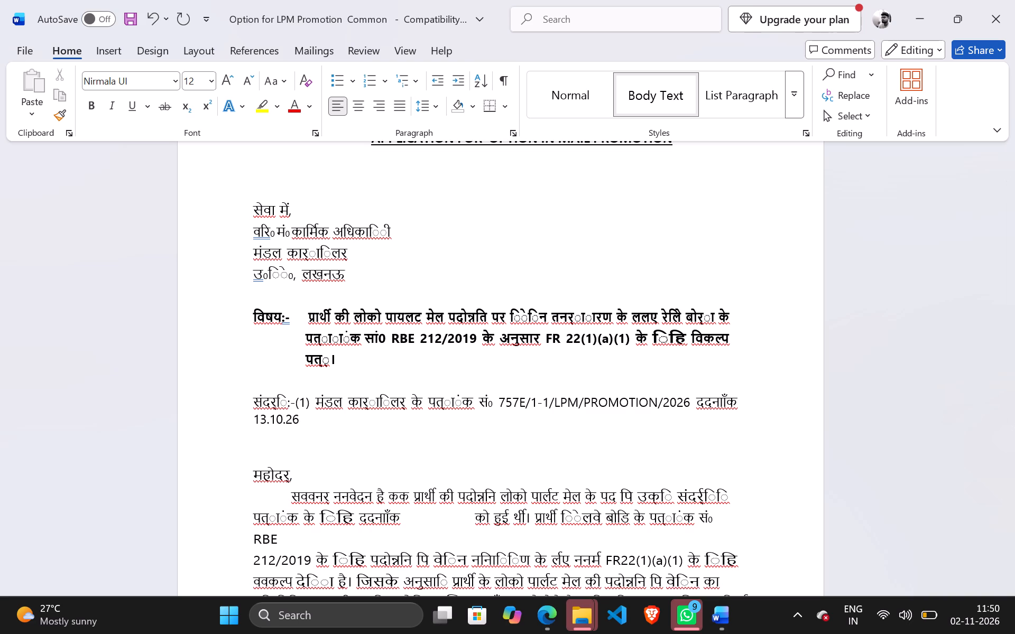
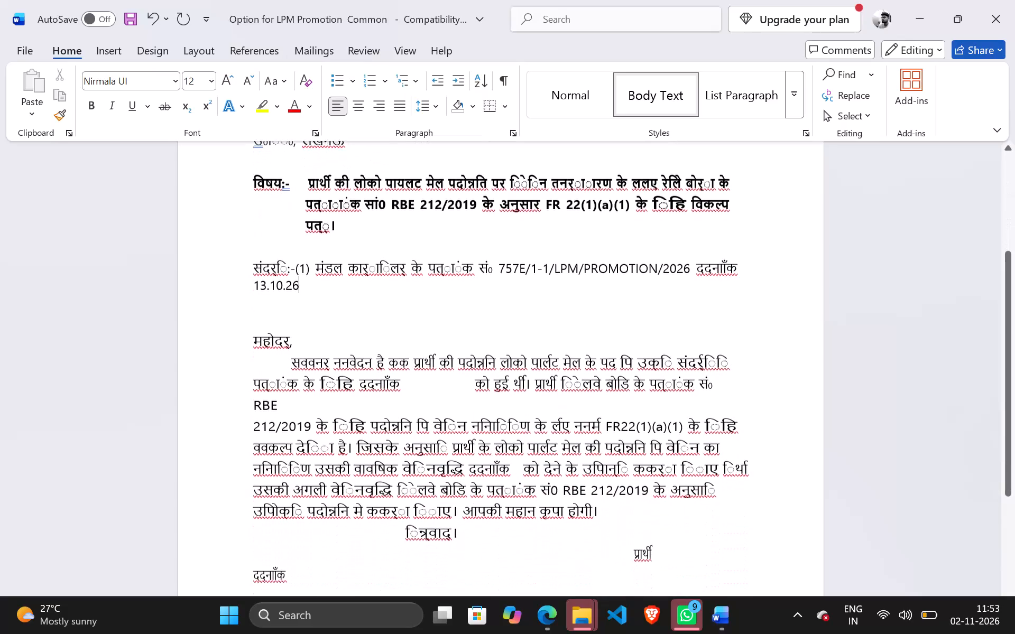
# Place the text cursor directly after the नाम- label in the applicant details block at the end of the letter.
pyautogui.scroll(-1, 303, 420)
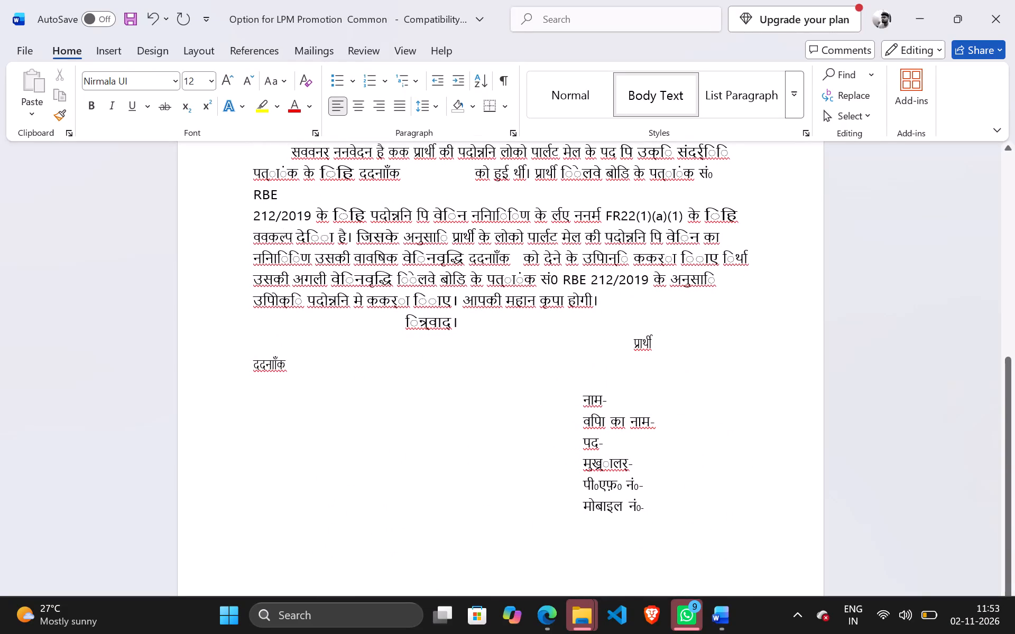
pyautogui.click(620, 398)
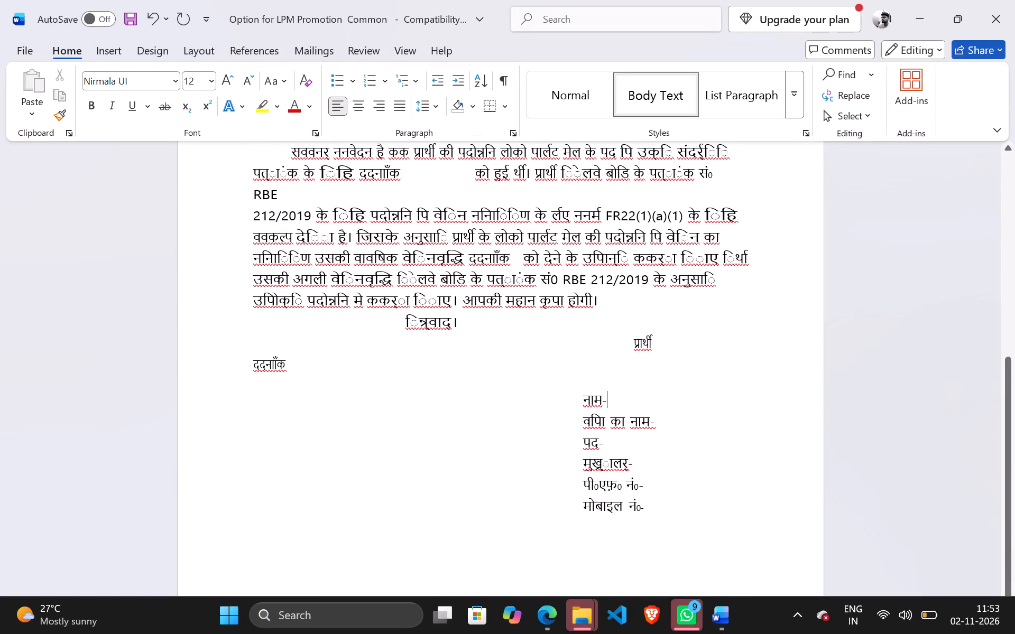
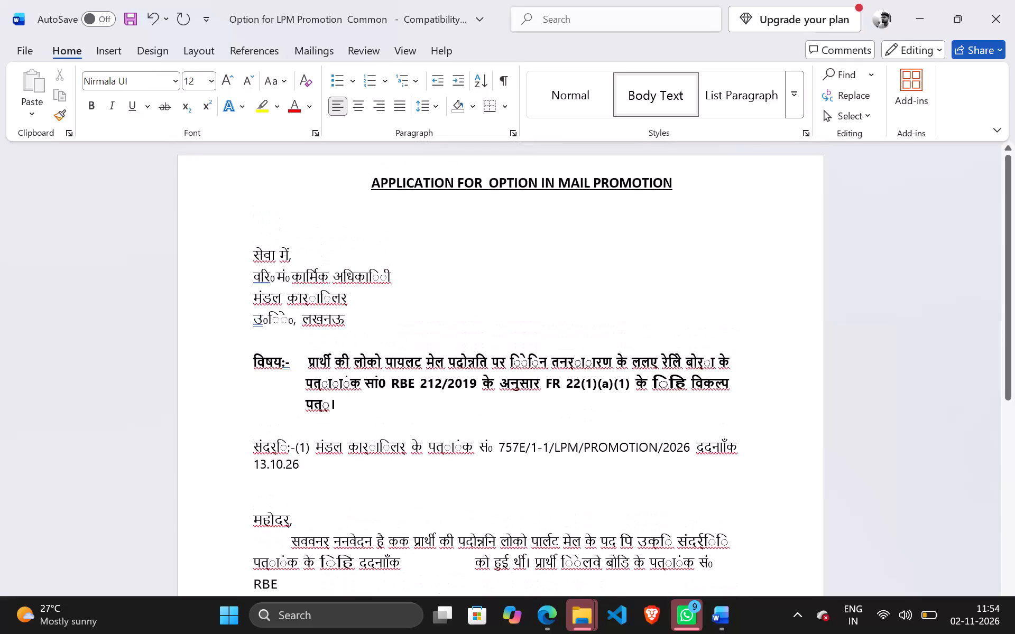
# Save the edited promotion option application.
pyautogui.hotkey('ctrl', 's')
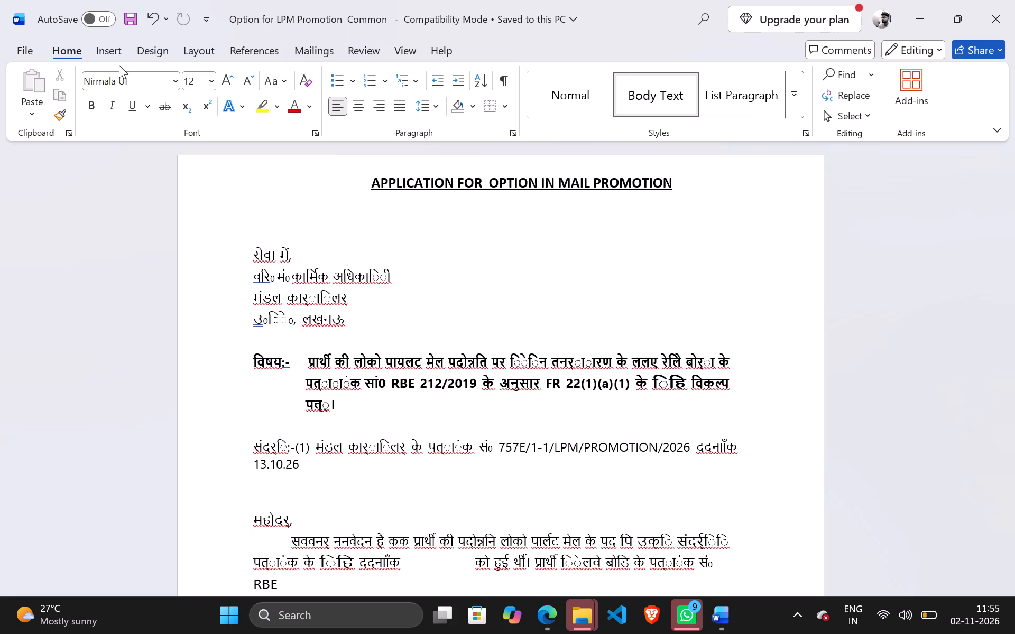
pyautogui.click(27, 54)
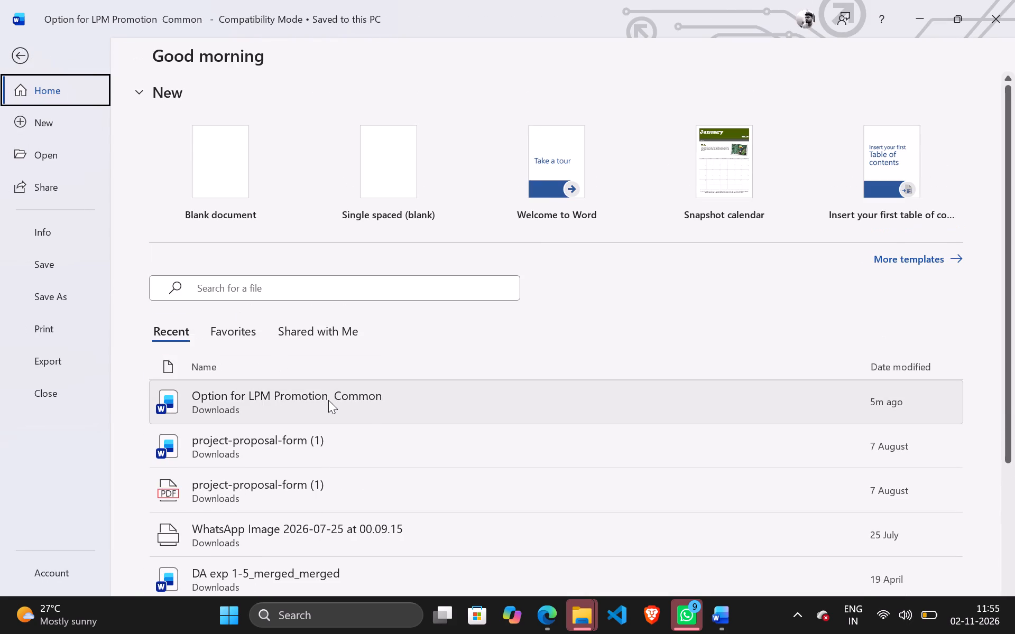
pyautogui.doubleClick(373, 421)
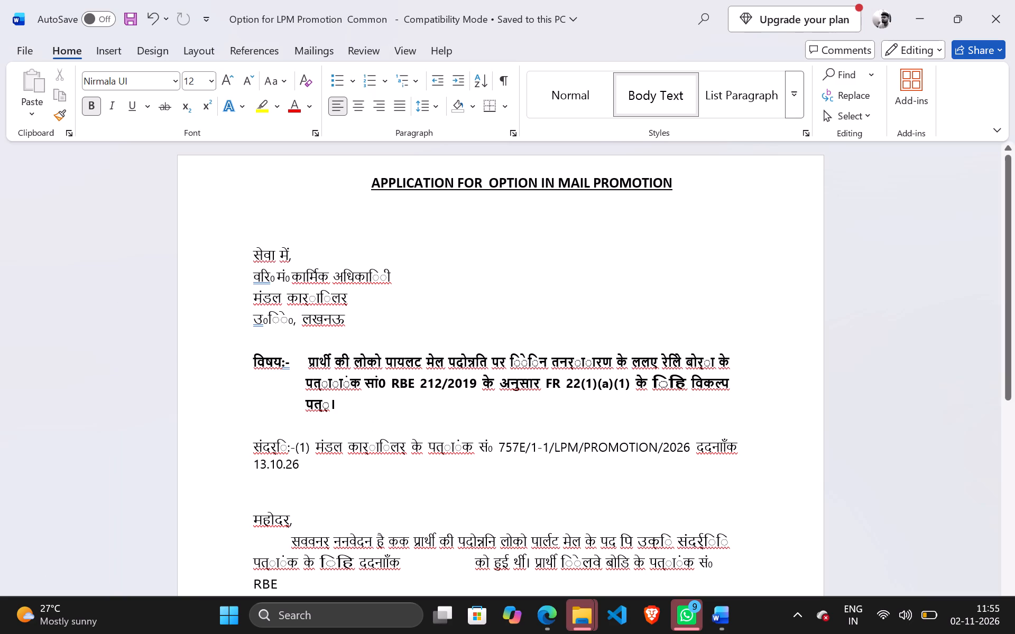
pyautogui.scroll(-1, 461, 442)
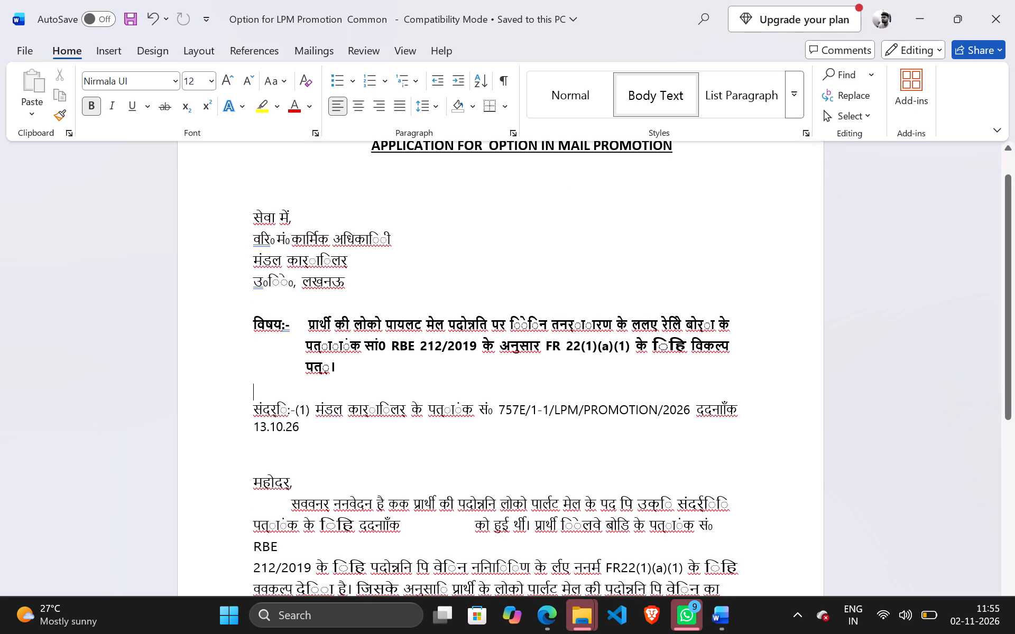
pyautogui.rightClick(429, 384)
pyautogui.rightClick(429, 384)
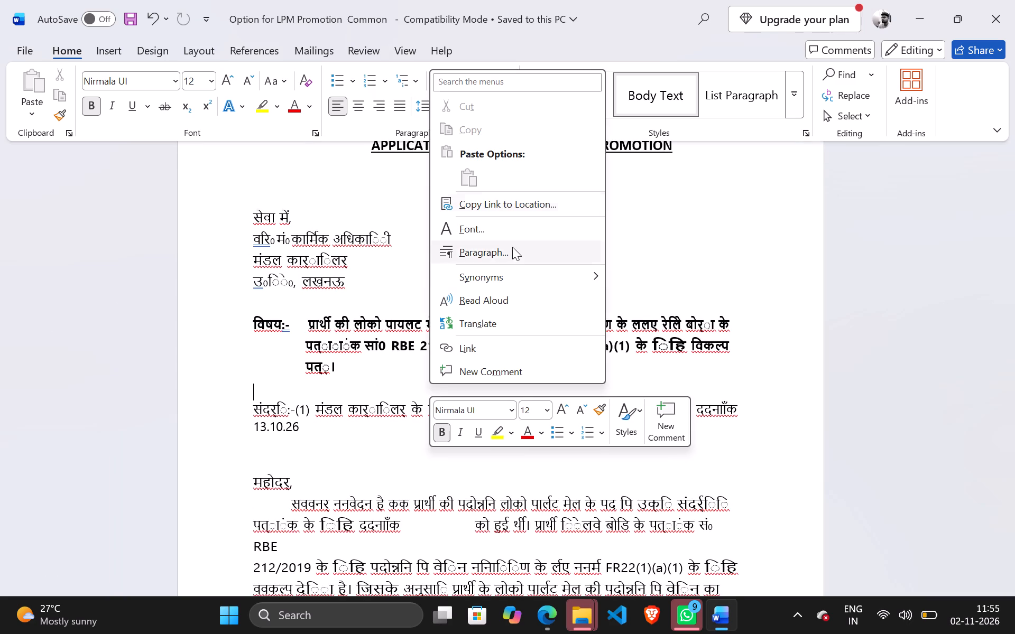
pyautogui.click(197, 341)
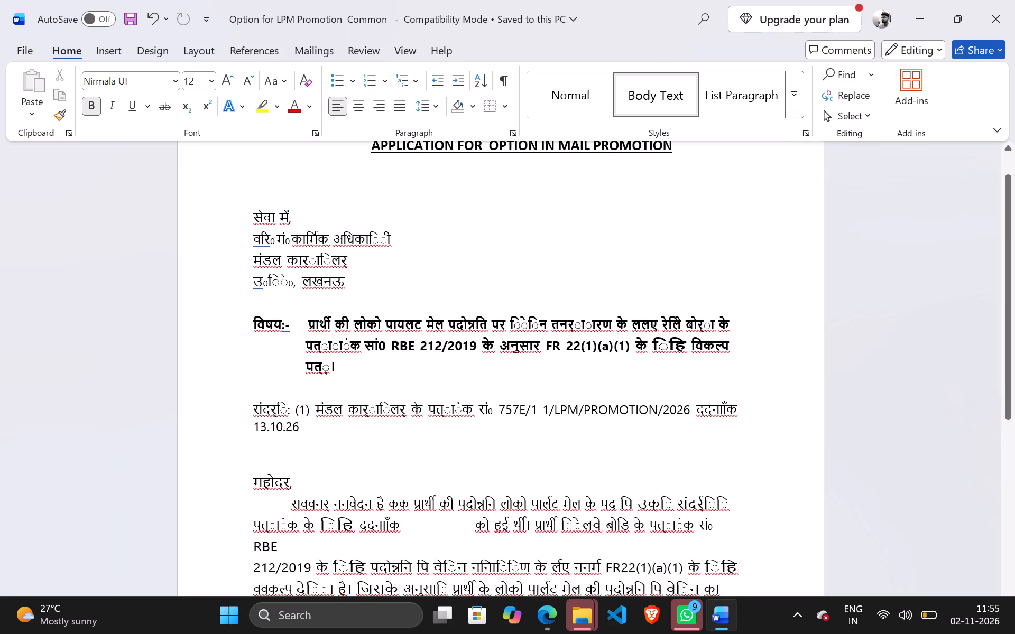
# Save the application document again.
pyautogui.hotkey('ctrl', 's')
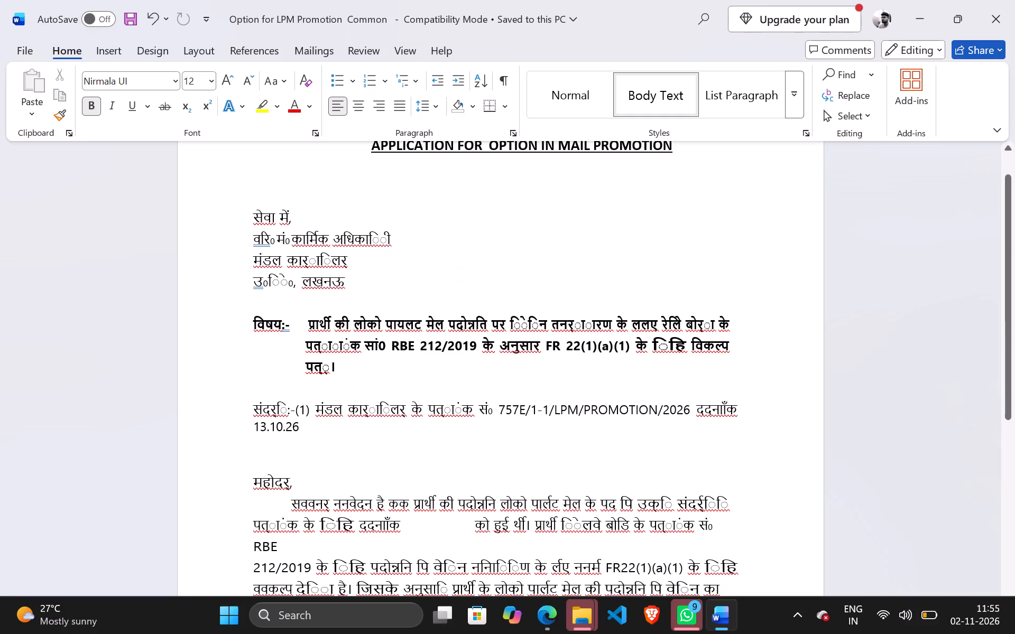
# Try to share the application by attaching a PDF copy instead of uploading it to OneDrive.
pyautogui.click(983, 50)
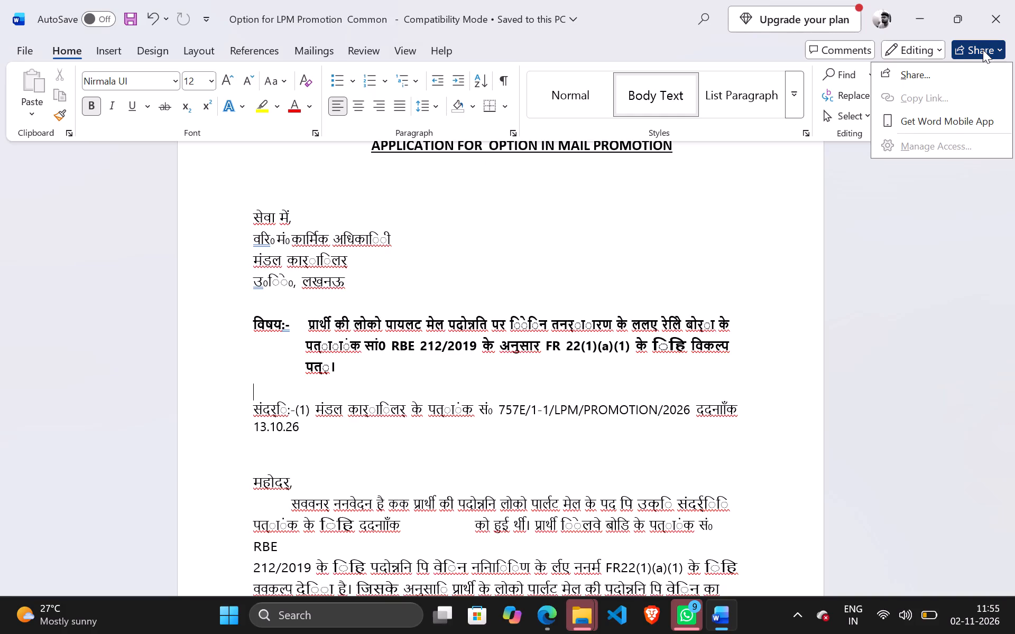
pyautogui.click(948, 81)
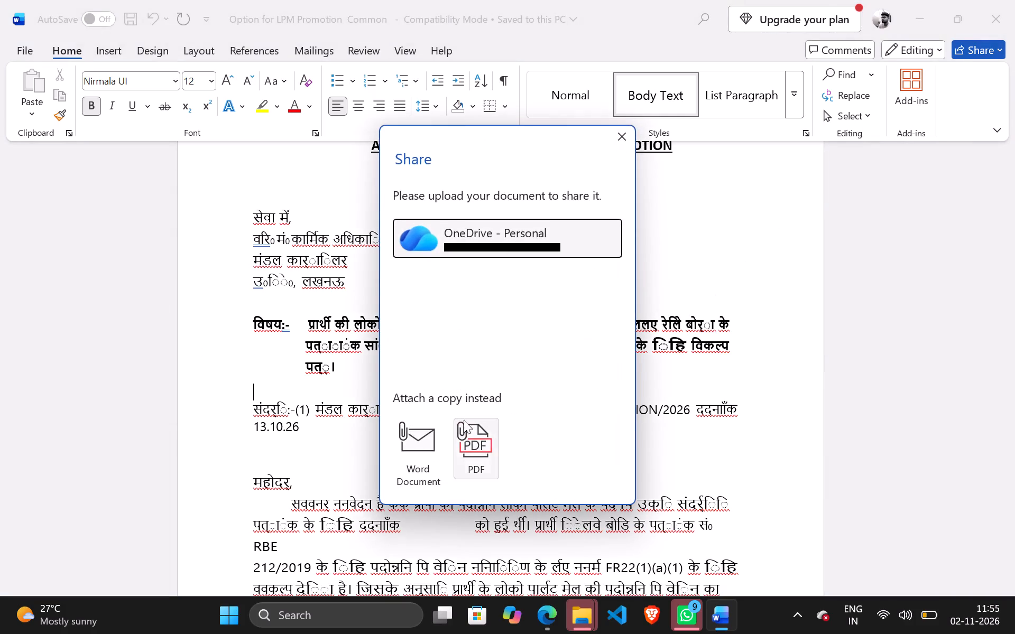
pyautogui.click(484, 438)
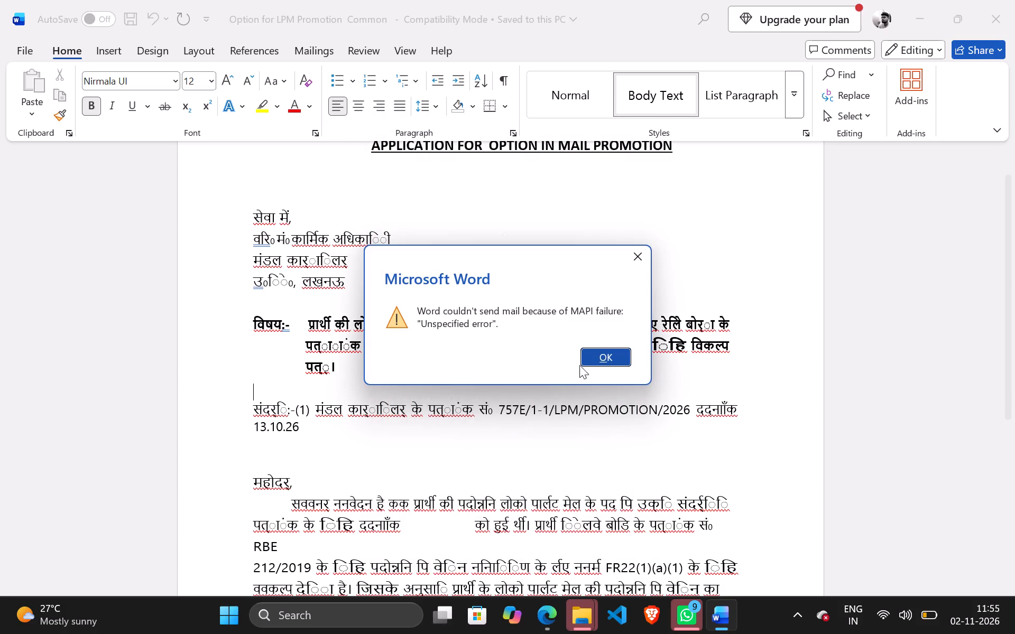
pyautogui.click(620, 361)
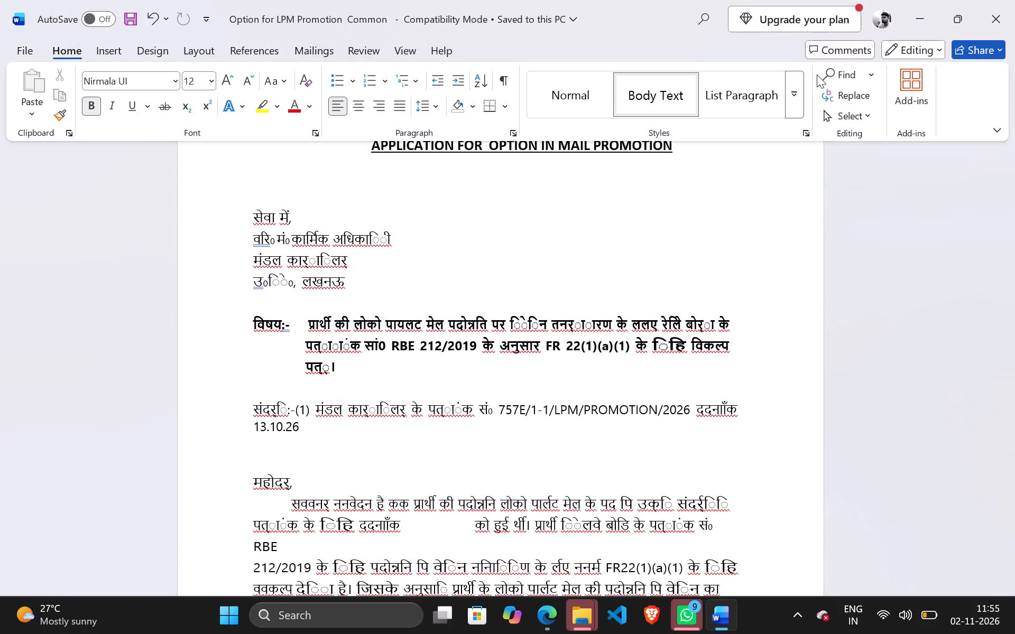
# Return to the letter's text and save the application document once more.
pyautogui.click(658, 238)
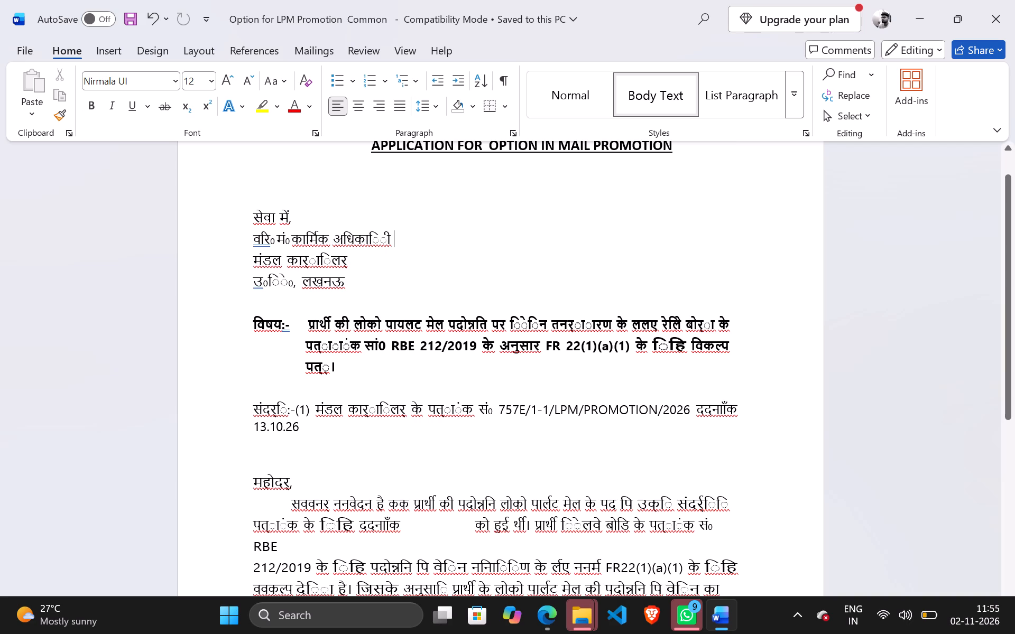
pyautogui.hotkey('ctrl', 's')
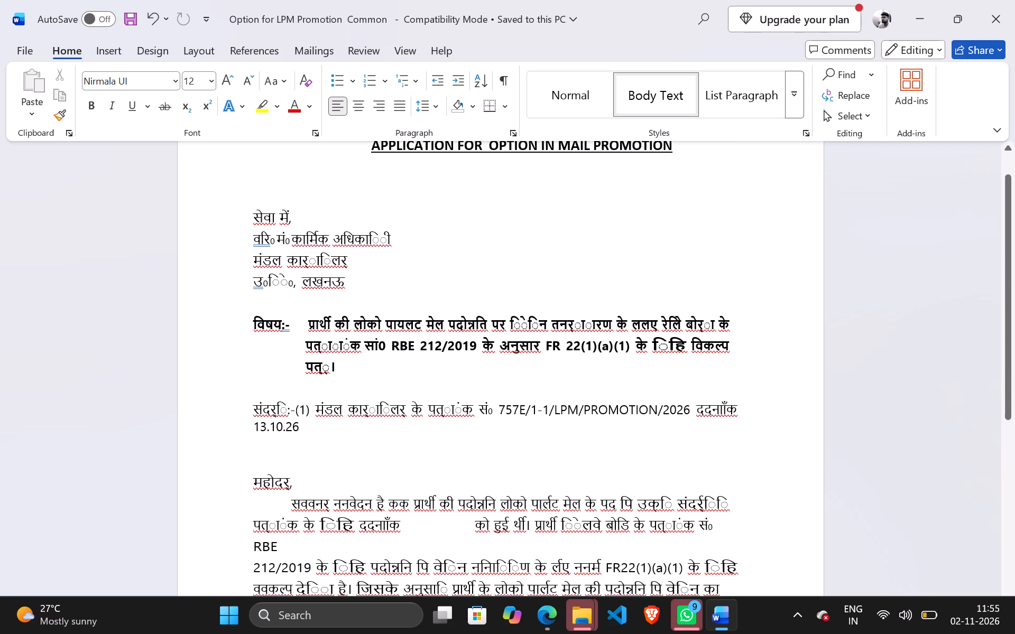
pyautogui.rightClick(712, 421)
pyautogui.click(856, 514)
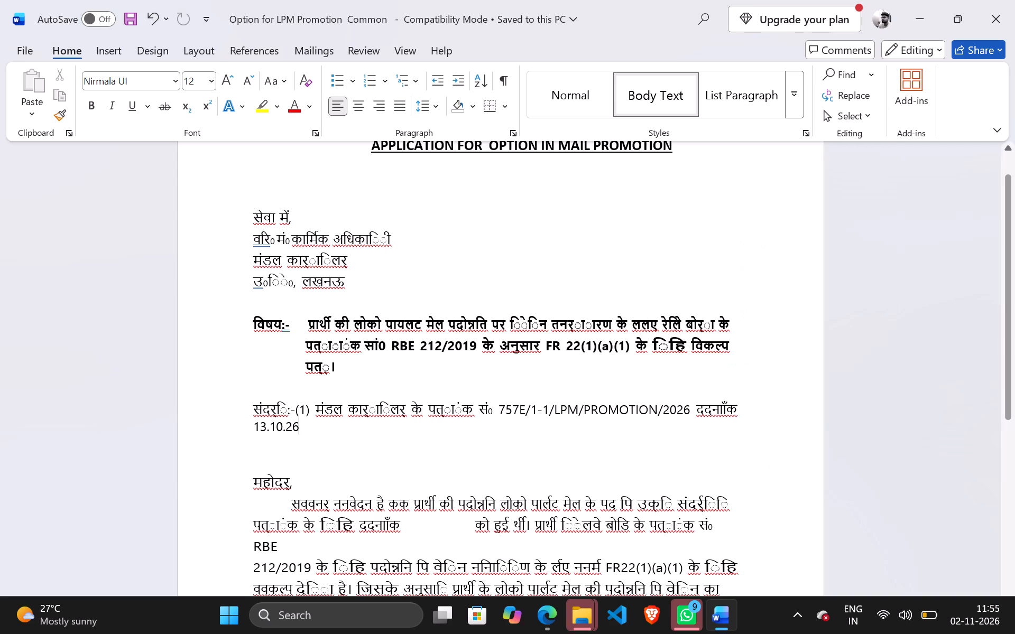
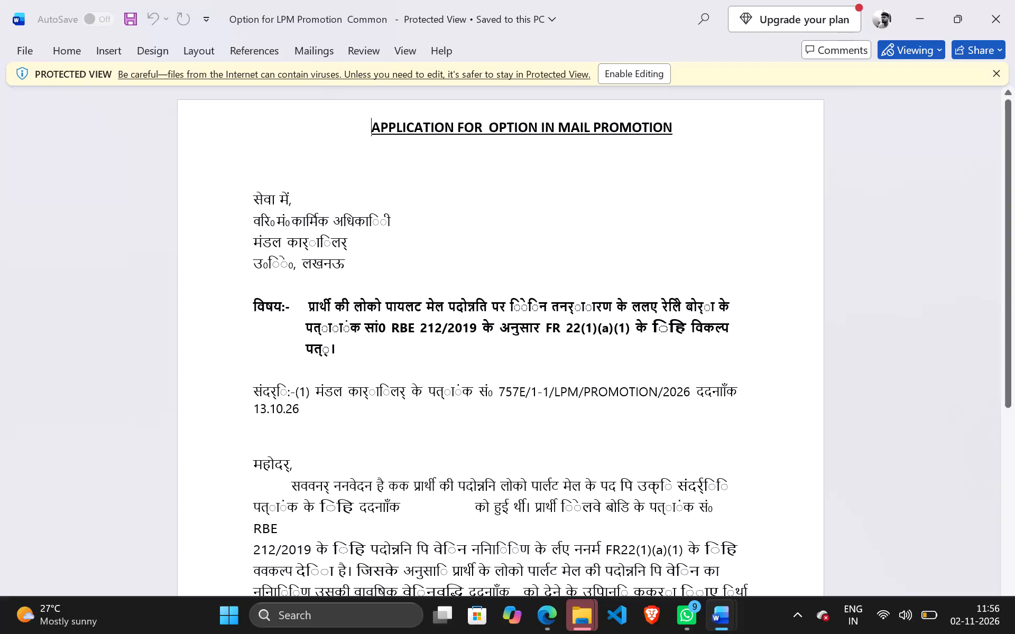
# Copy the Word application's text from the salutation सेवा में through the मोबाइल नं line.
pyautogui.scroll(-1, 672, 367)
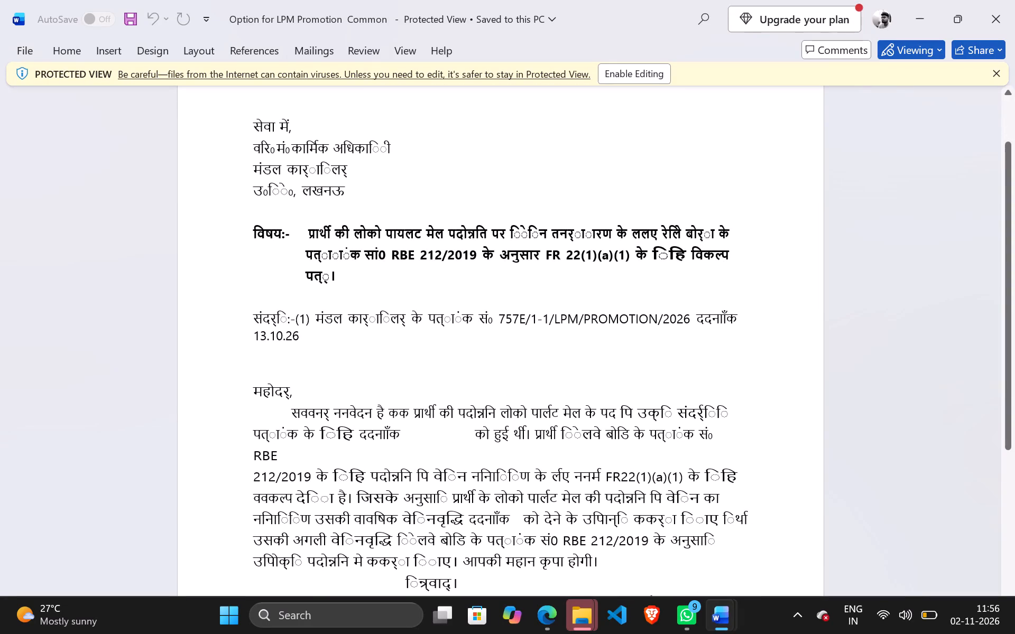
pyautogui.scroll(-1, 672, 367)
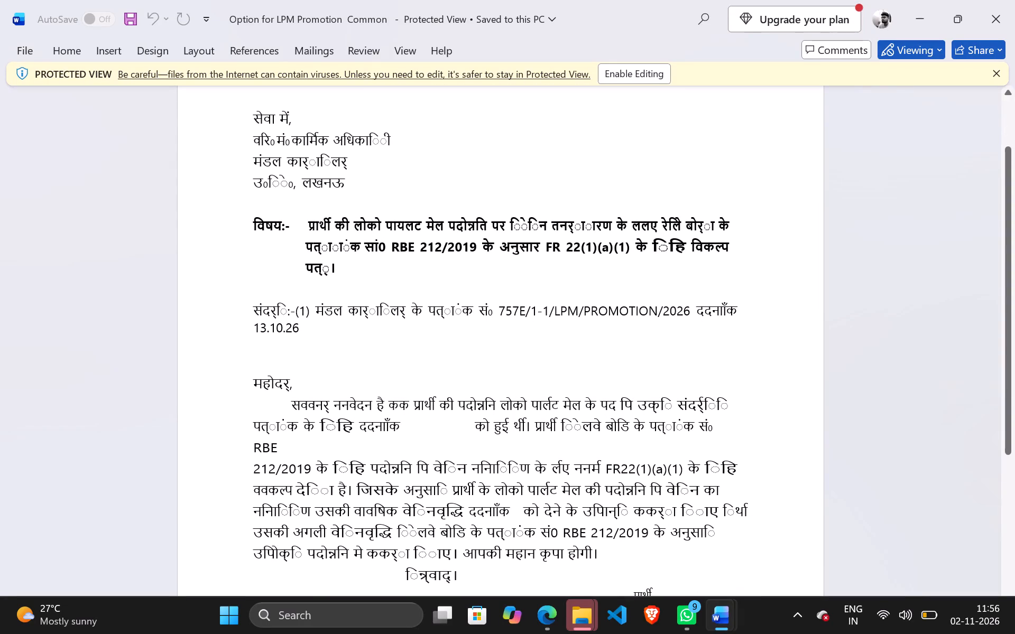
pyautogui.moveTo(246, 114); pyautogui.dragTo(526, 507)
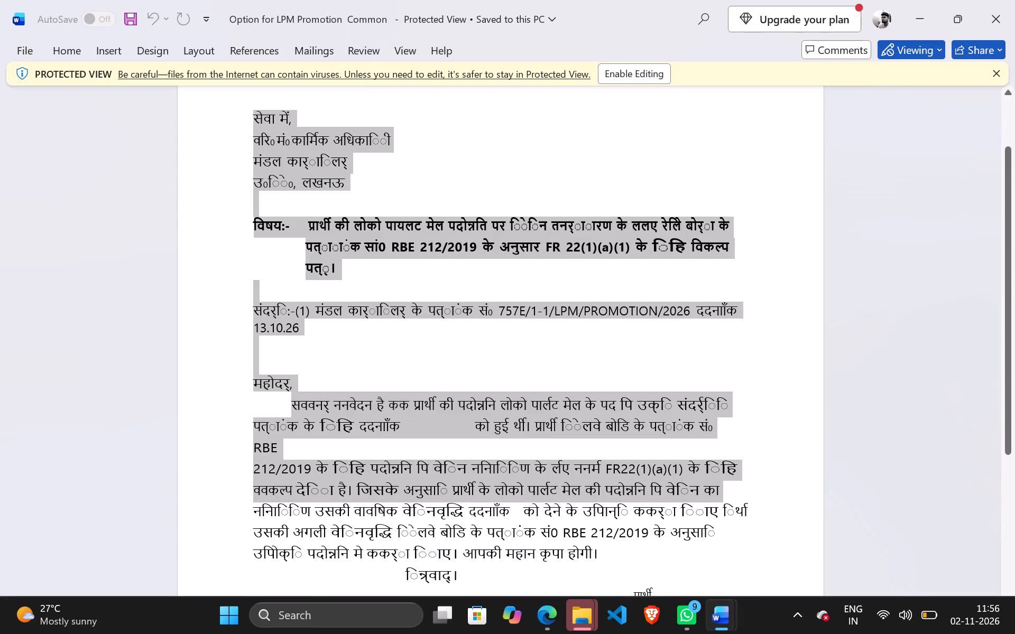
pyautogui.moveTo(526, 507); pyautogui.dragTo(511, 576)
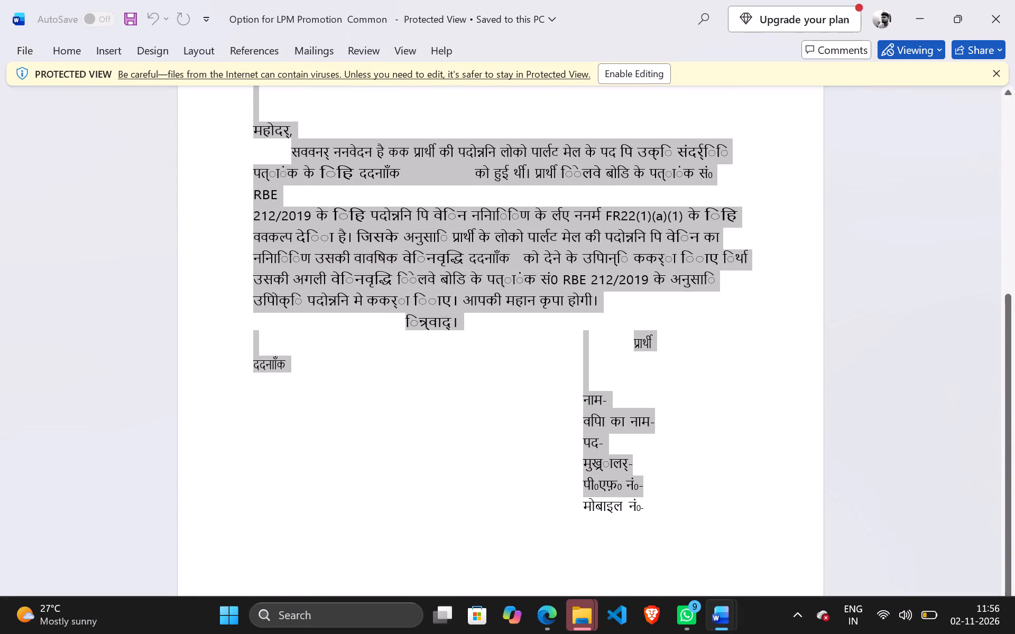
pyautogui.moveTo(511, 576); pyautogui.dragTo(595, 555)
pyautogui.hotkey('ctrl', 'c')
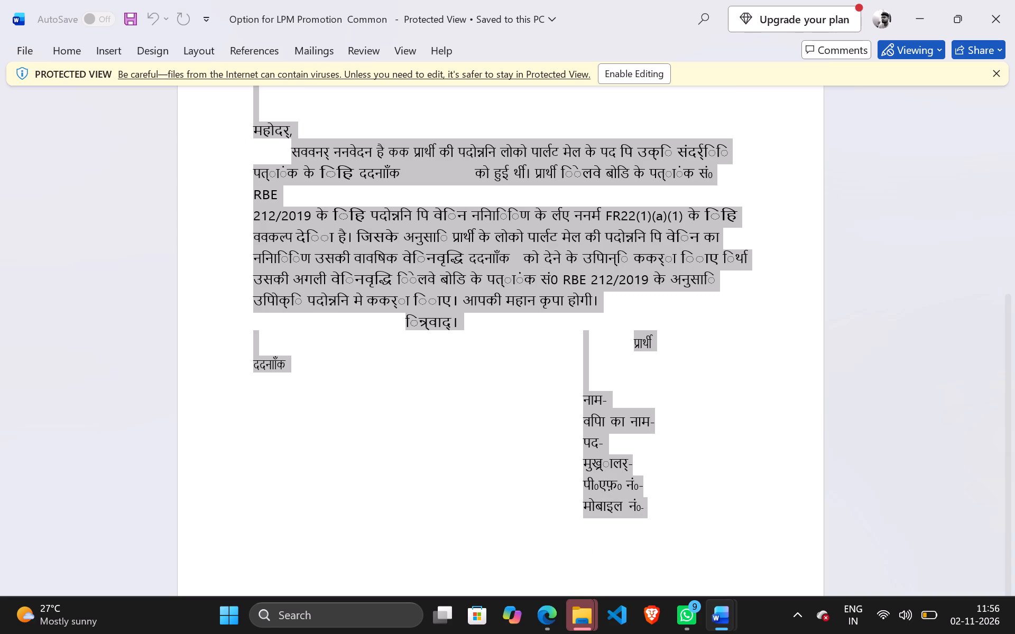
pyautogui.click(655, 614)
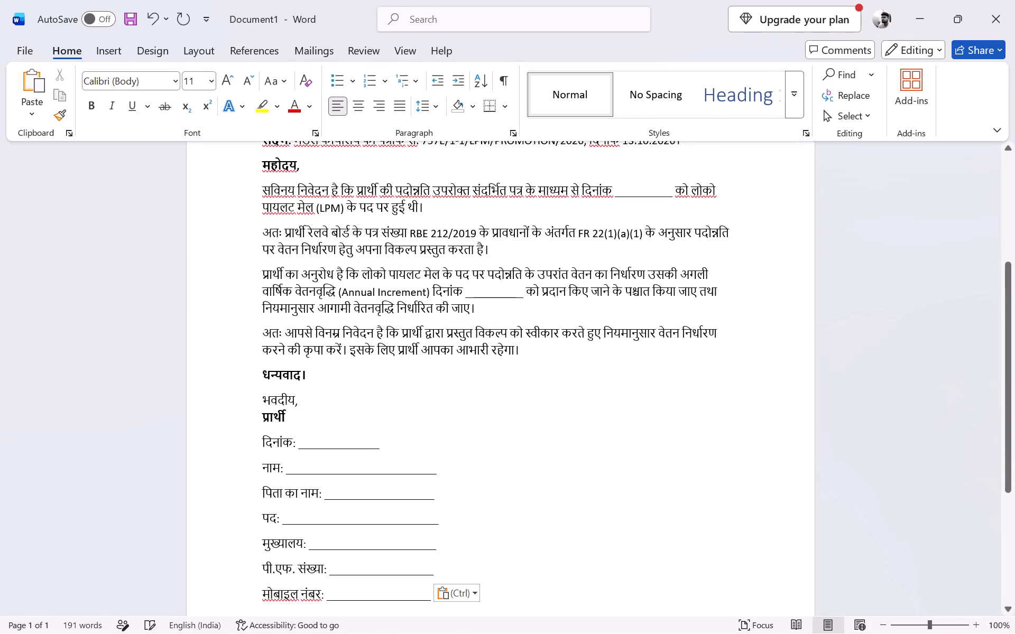
pyautogui.scroll(4, 308, 405)
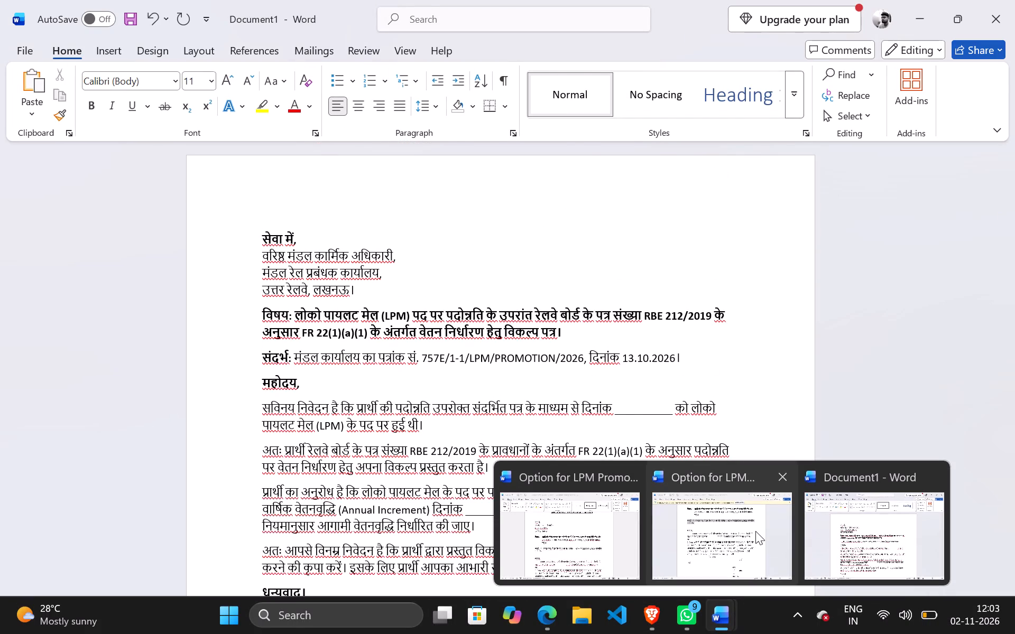
# Switch to the protected Option for LPM Promotion Common document and copy its heading APPLICATION FOR OPTION IN MAIL PROMOTION.
pyautogui.click(755, 531)
pyautogui.scroll(6, 523, 203)
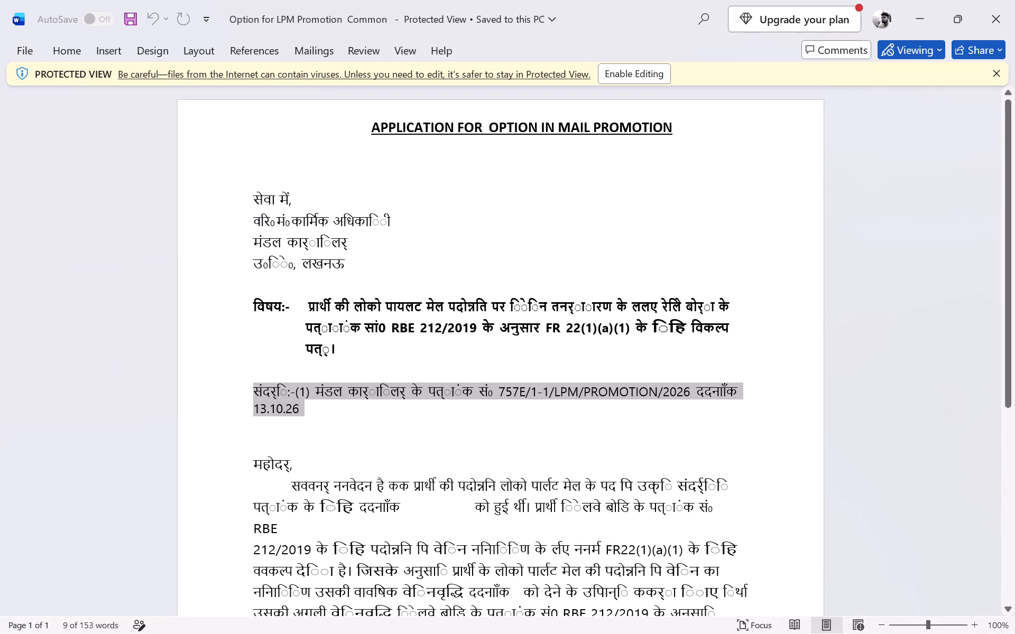
pyautogui.moveTo(370, 128); pyautogui.dragTo(386, 129)
pyautogui.moveTo(386, 129); pyautogui.dragTo(658, 128)
pyautogui.hotkey('ctrl', 'c')
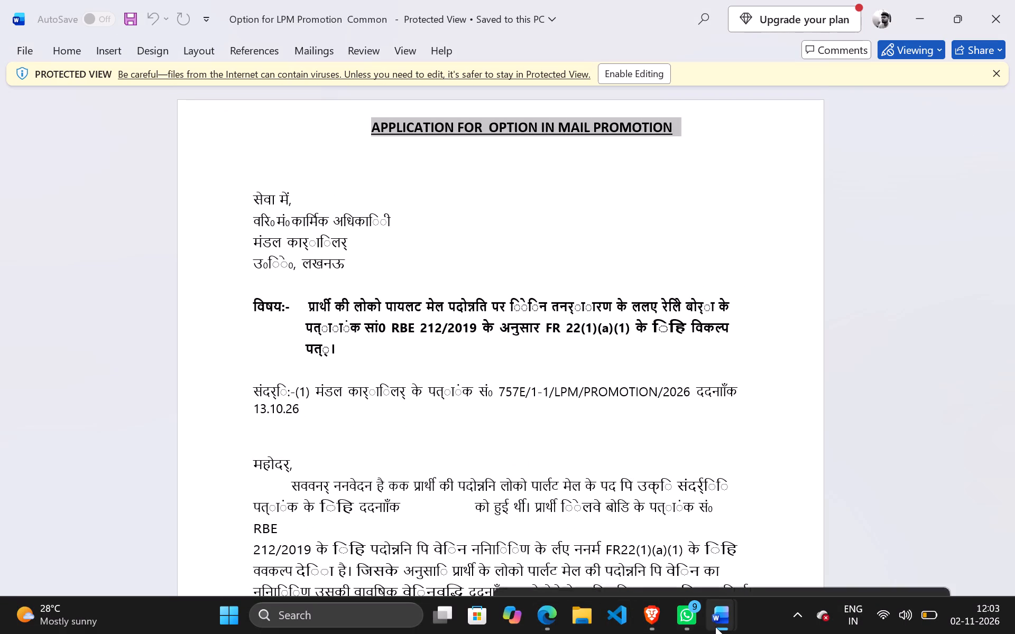
# Switch to the new Document1 that holds the pasted Hindi application.
pyautogui.click(838, 529)
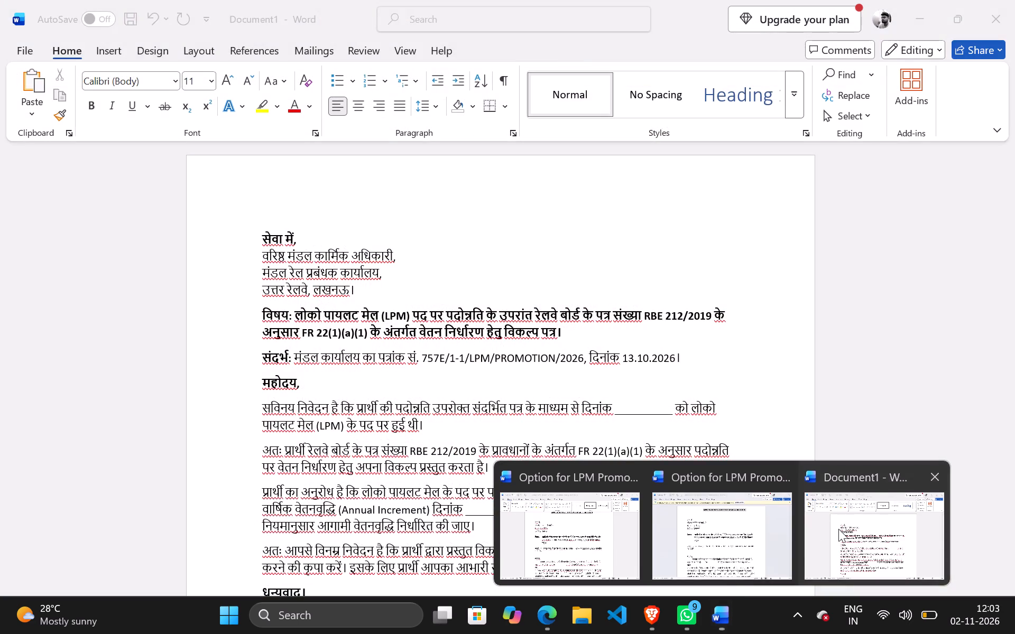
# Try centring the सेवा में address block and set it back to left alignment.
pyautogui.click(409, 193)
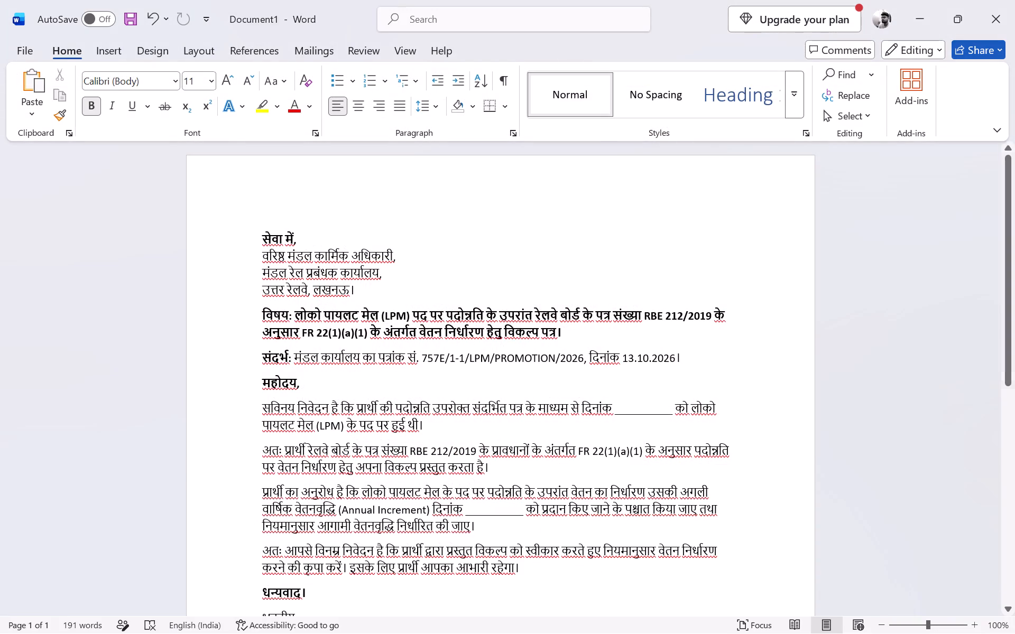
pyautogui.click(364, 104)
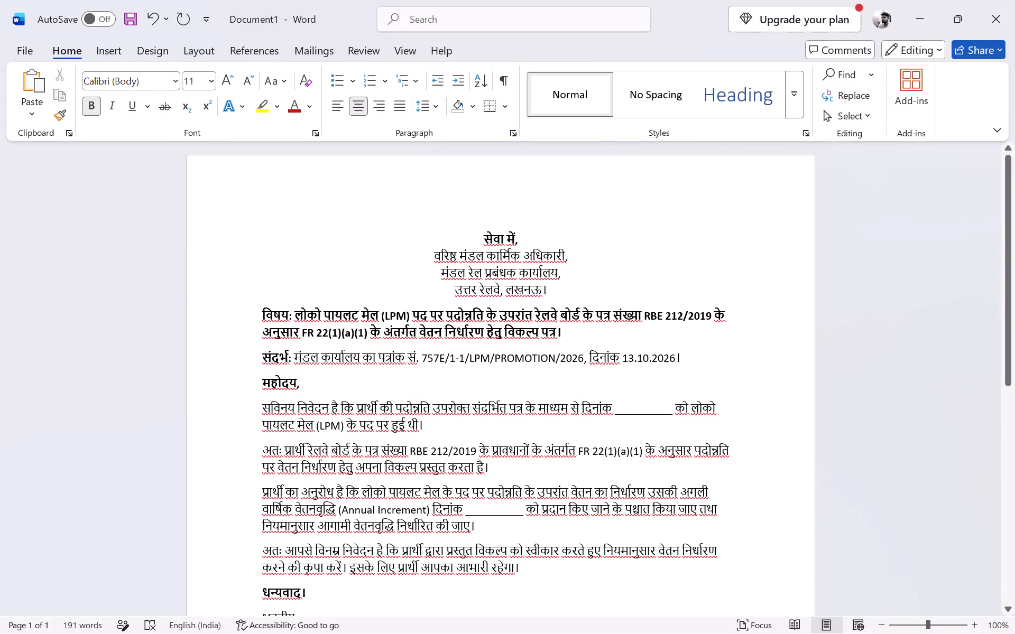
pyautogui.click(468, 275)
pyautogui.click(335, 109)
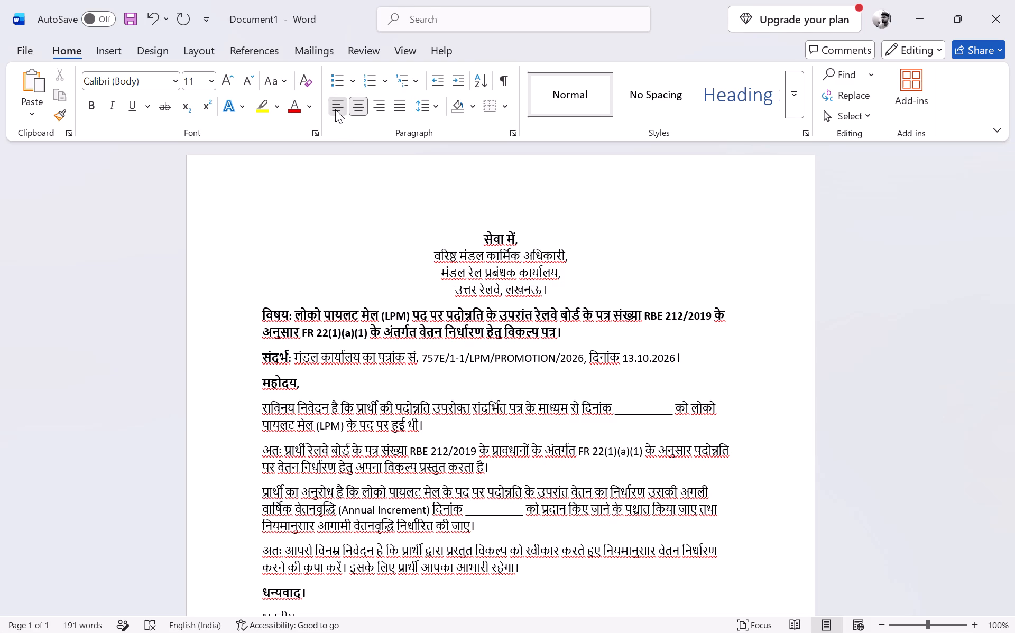
# Paste the heading APPLICATION FOR OPTION IN MAIL PROMOTION above the सेवा में line and centre it.
pyautogui.click(453, 207)
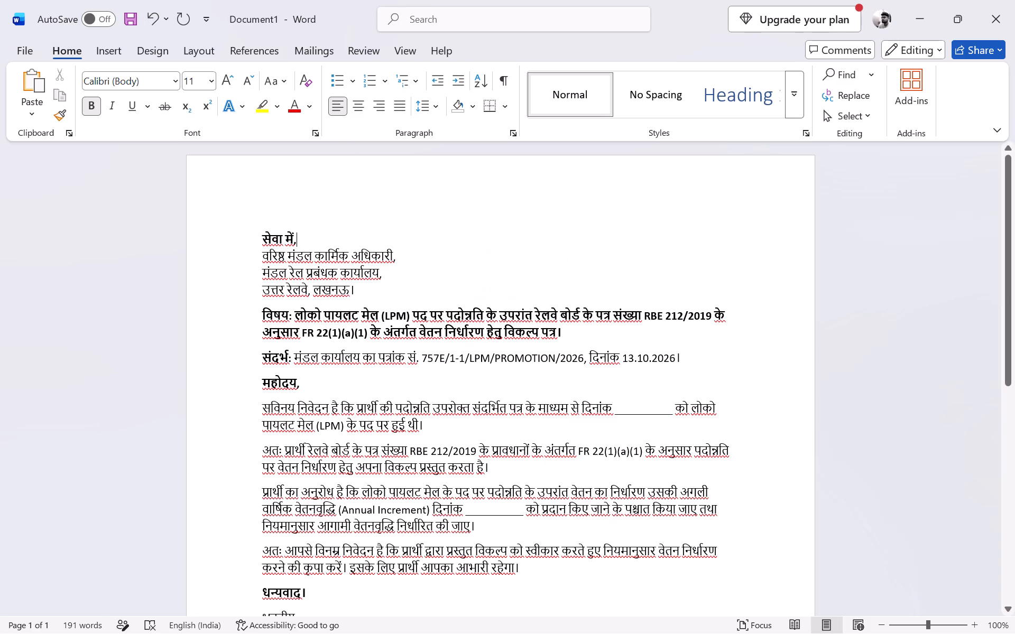
pyautogui.click(293, 200)
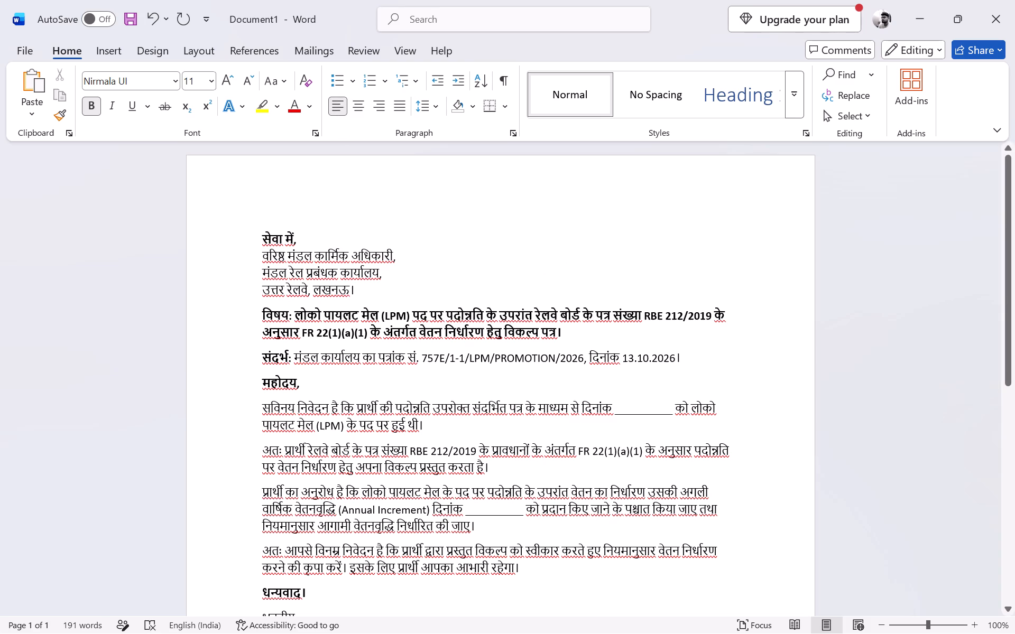
pyautogui.click(275, 211)
pyautogui.click(263, 235)
pyautogui.click(276, 217)
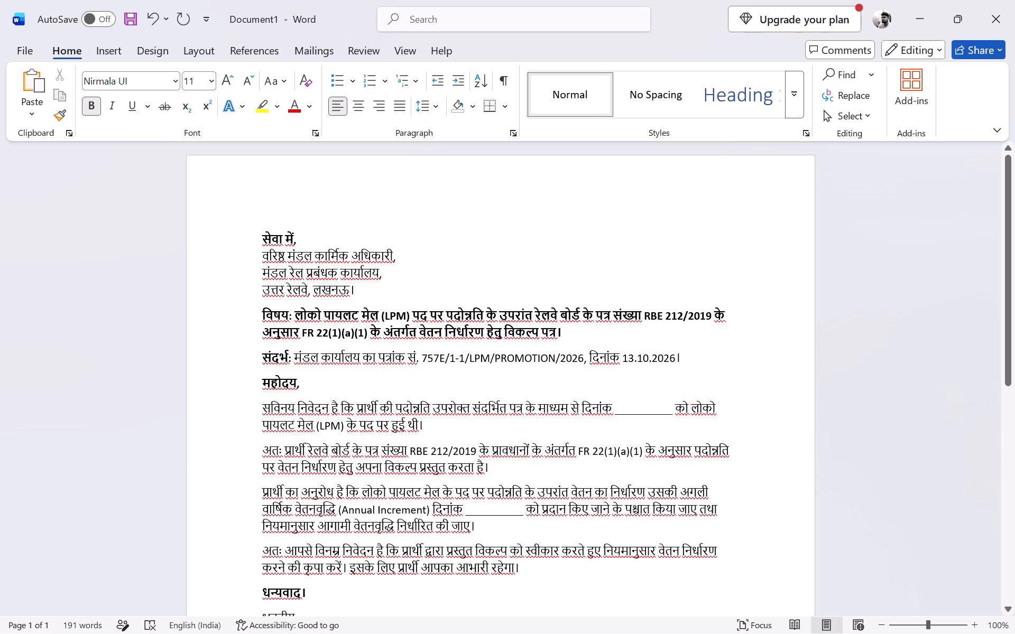
pyautogui.click(262, 239)
pyautogui.hotkey('ctrl', 'v')
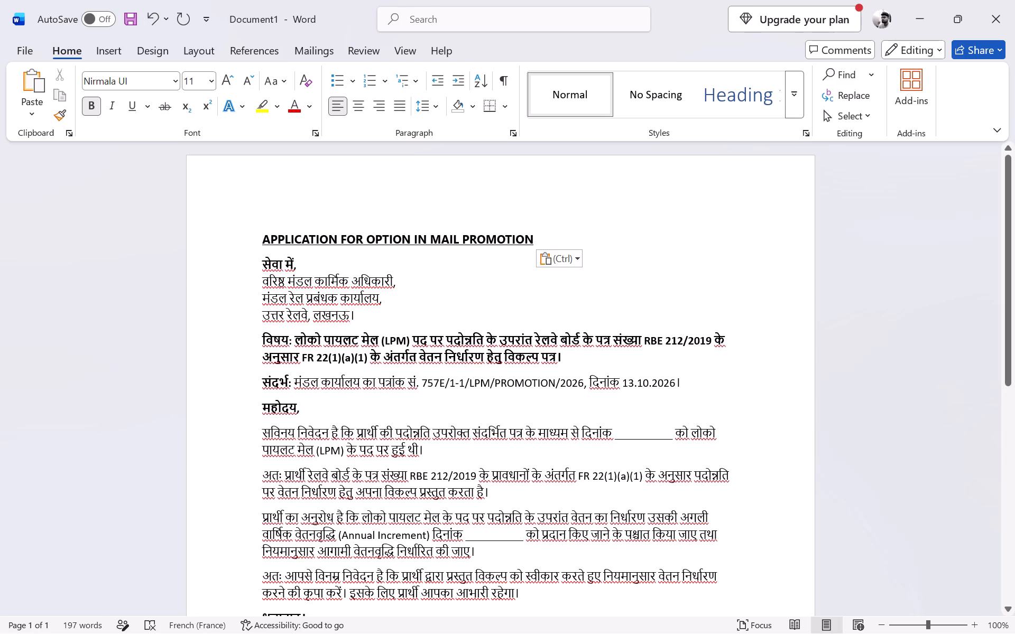
pyautogui.click(303, 237)
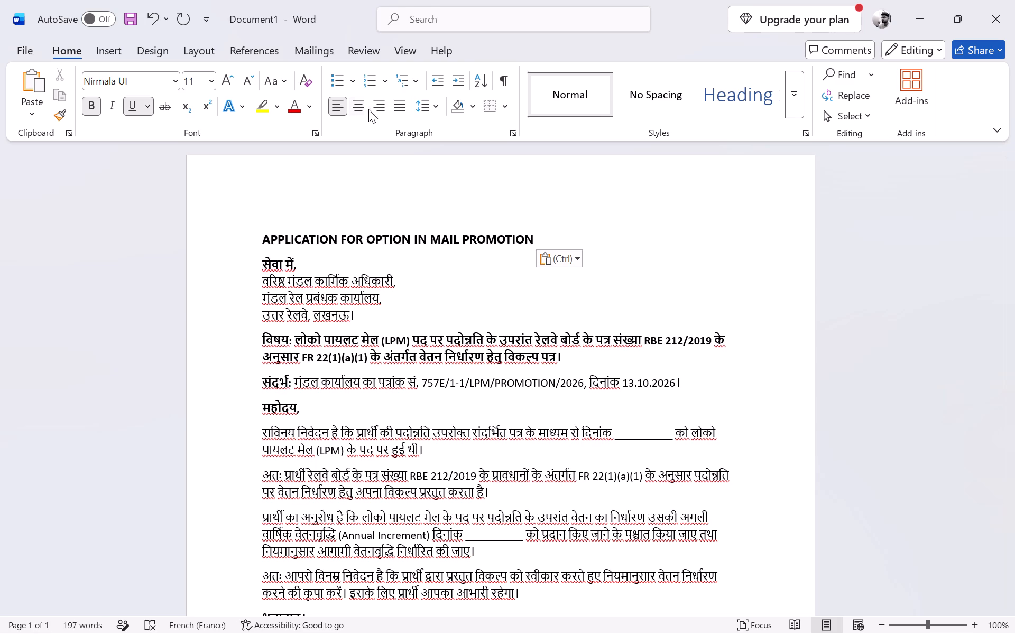
pyautogui.click(358, 110)
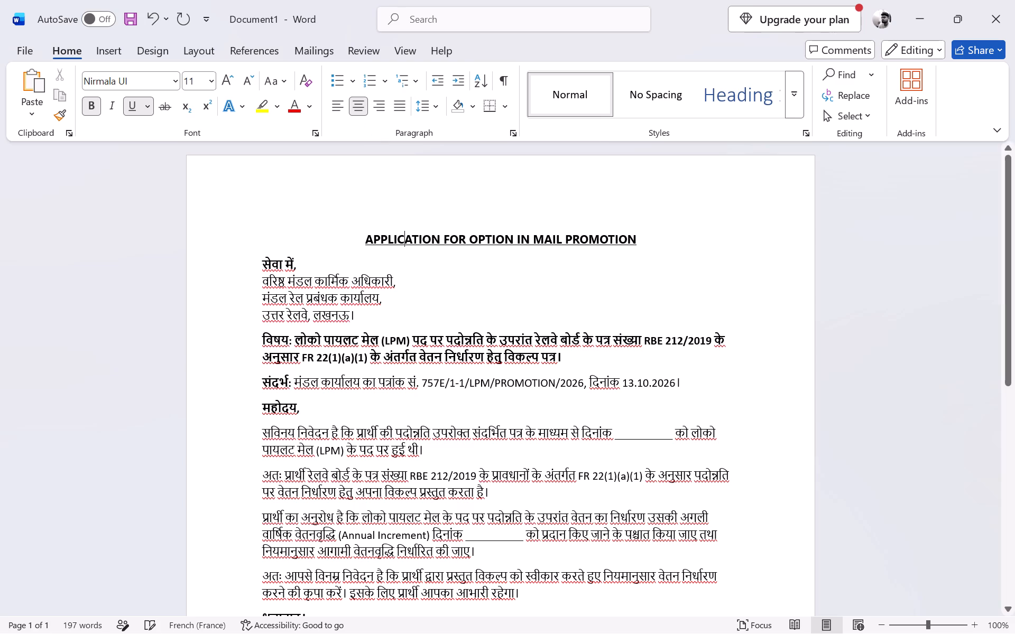
# Centre the धन्यवाद। line below the application's last paragraph.
pyautogui.scroll(-3, 488, 417)
pyautogui.rightClick(488, 417)
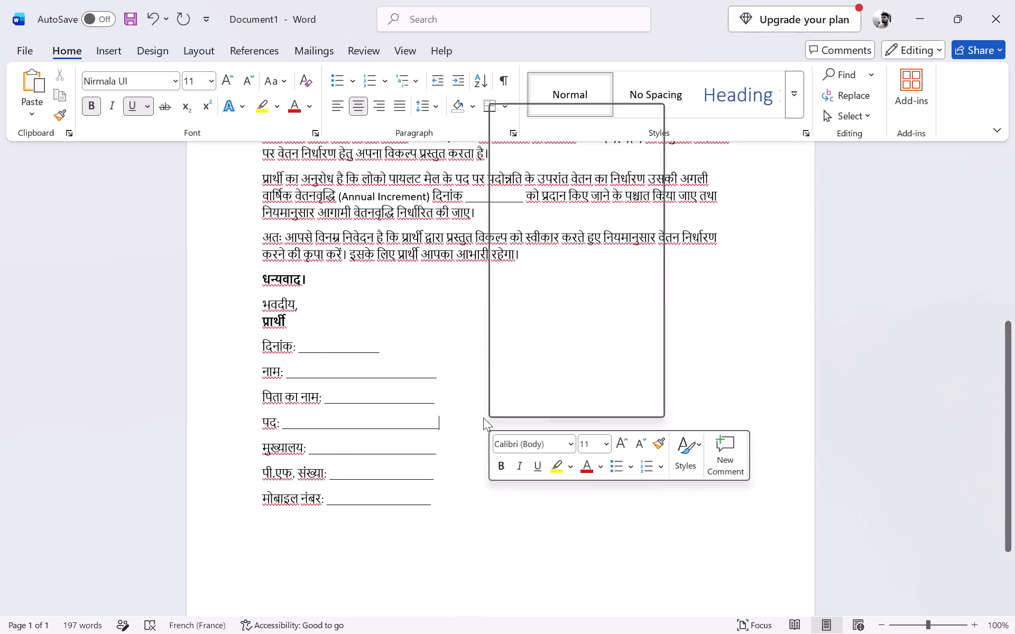
pyautogui.moveTo(258, 300); pyautogui.dragTo(273, 320)
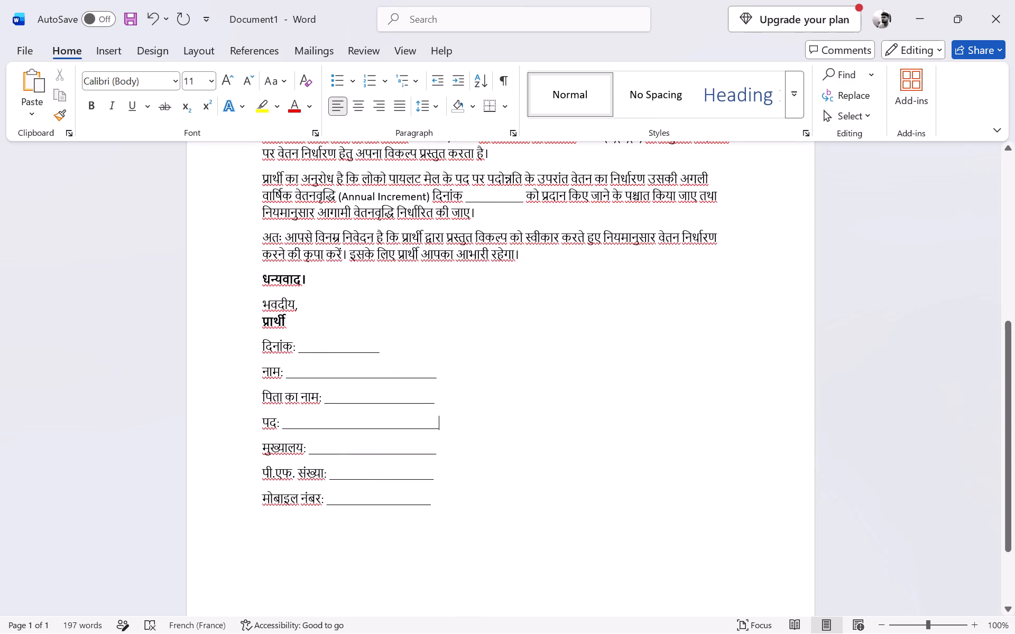
pyautogui.moveTo(273, 320); pyautogui.dragTo(259, 321)
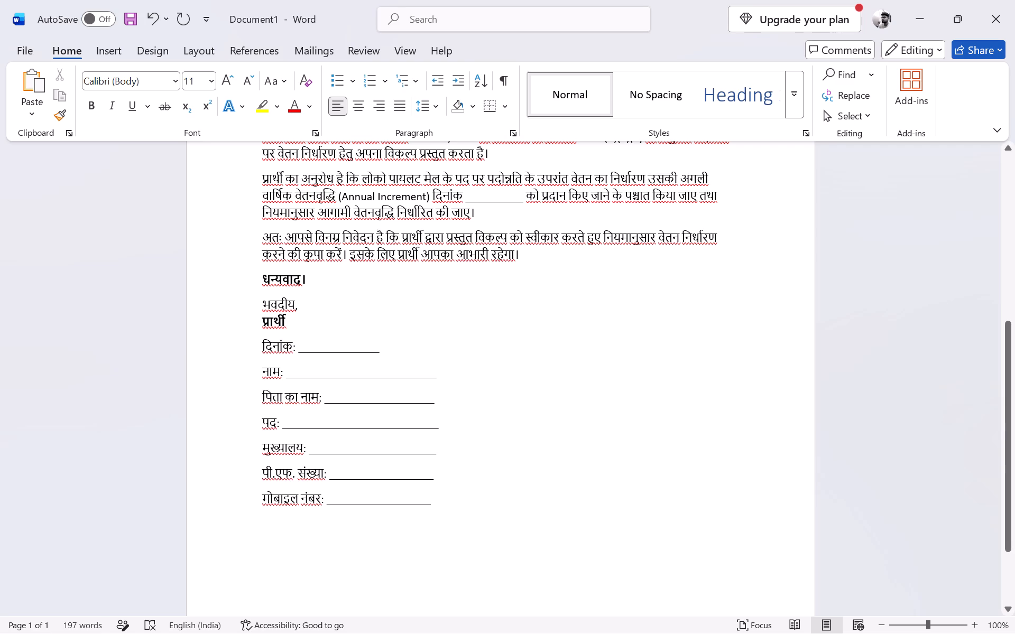
pyautogui.moveTo(260, 282); pyautogui.dragTo(309, 280)
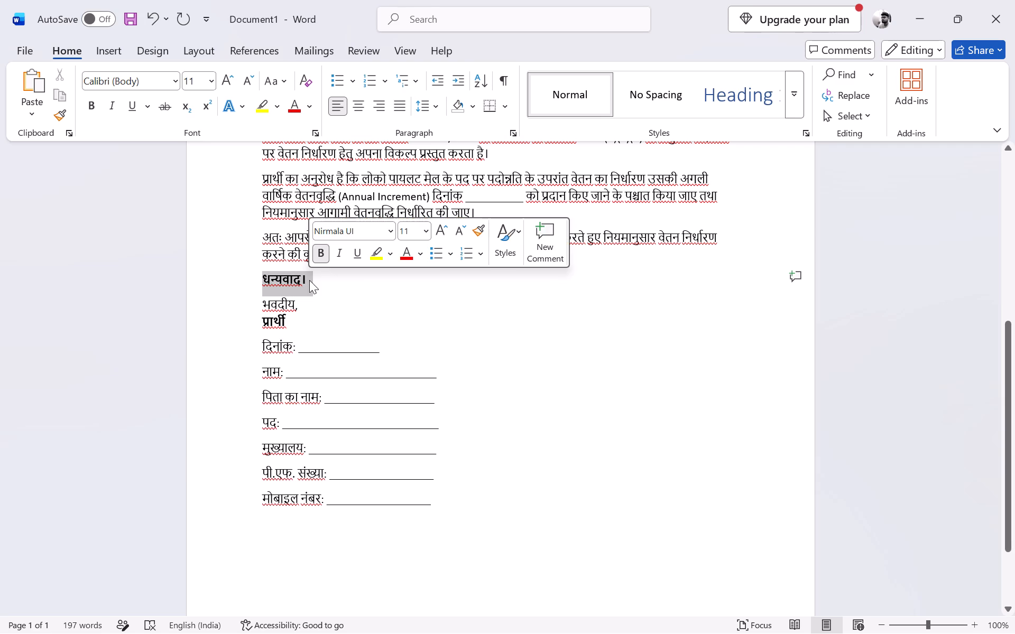
pyautogui.click(361, 108)
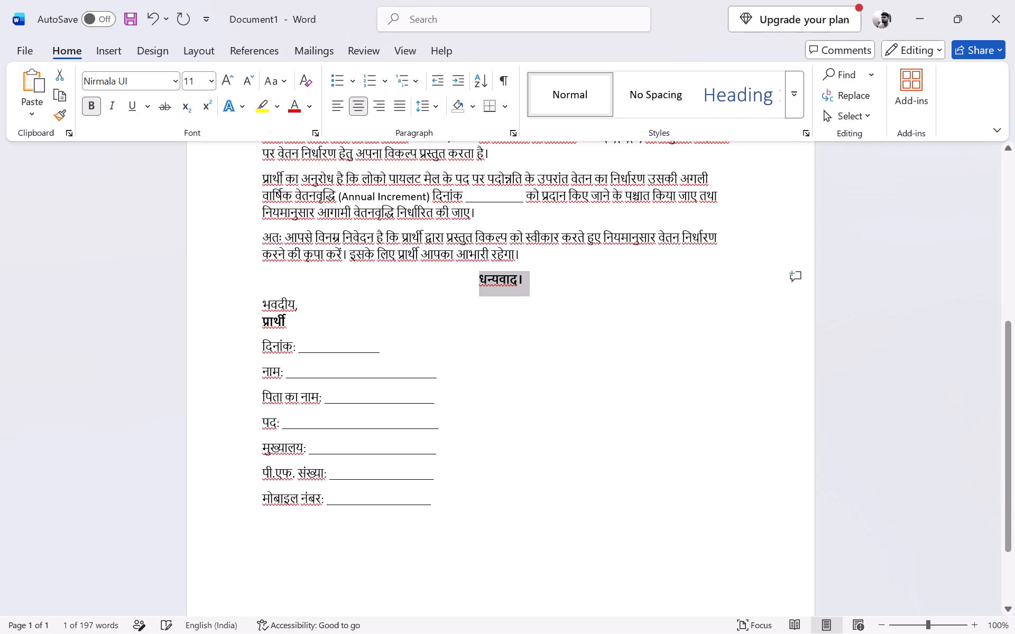
# Right-align the closing block from भवदीय through the मोबाइल नंबर line.
pyautogui.moveTo(261, 304); pyautogui.dragTo(398, 481)
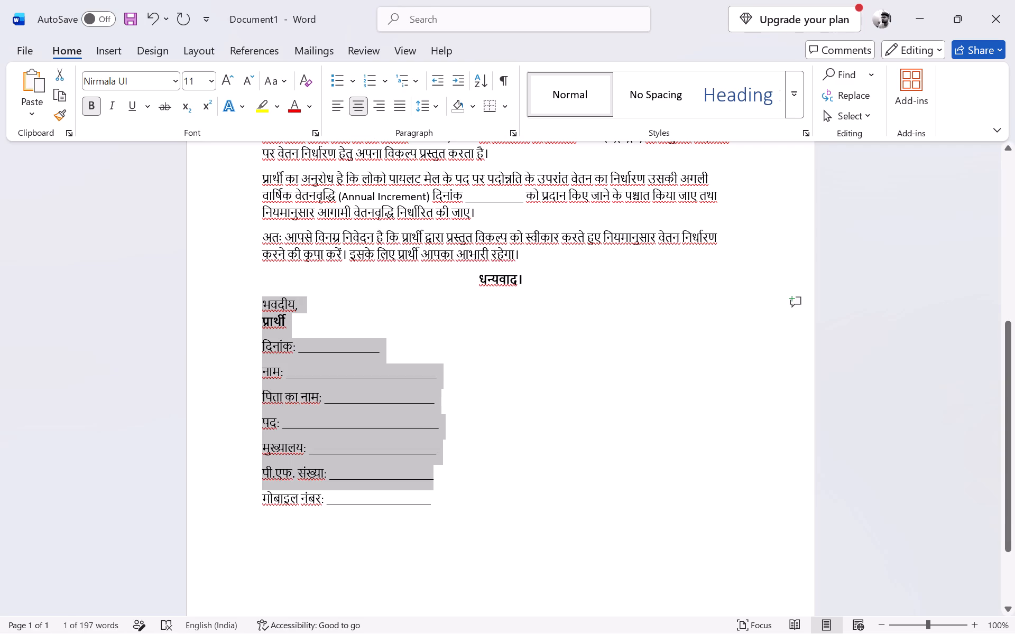
pyautogui.moveTo(398, 481); pyautogui.dragTo(419, 498)
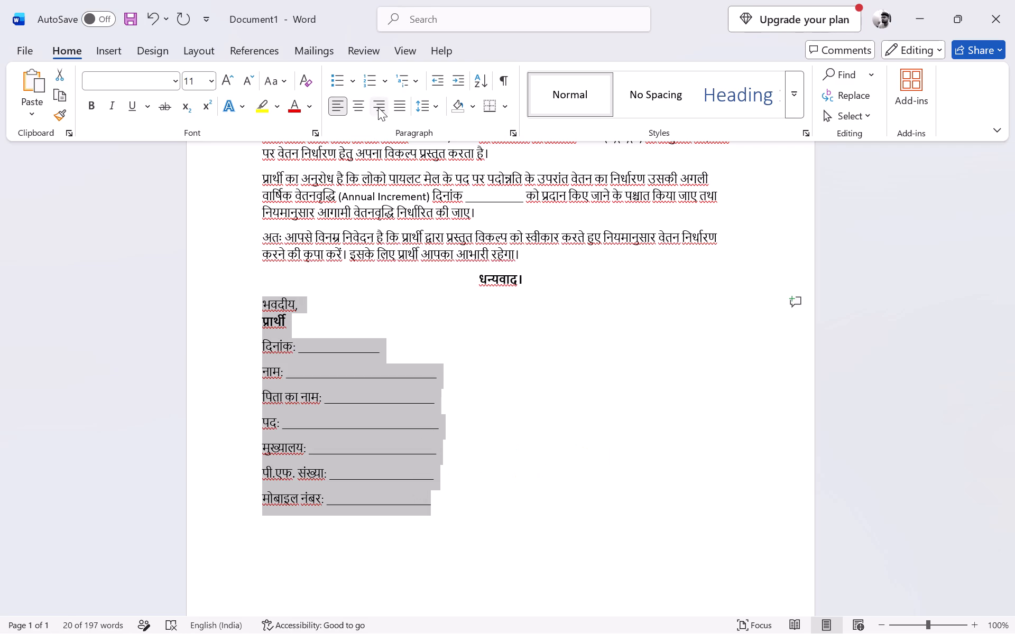
pyautogui.click(378, 107)
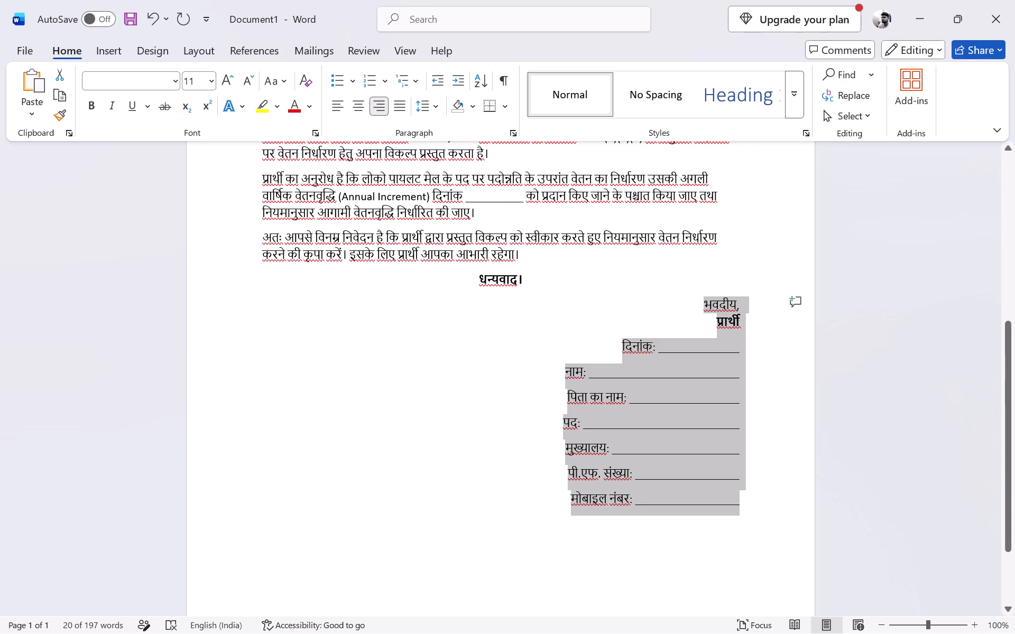
pyautogui.click(603, 328)
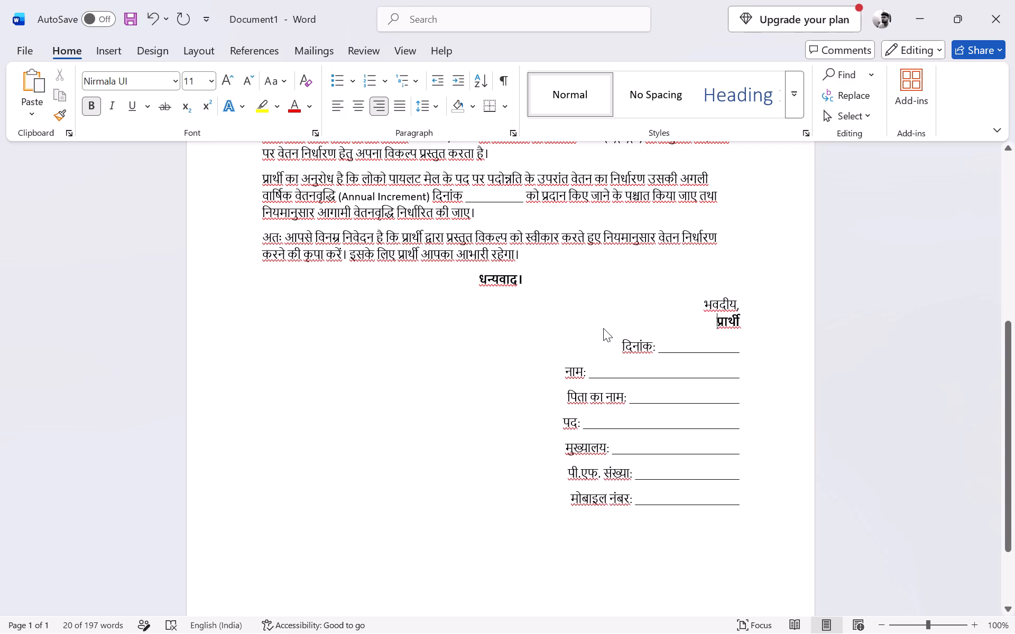
# Change the alignment of the भवदीय and प्रार्थी lines from right to centred.
pyautogui.click(698, 307)
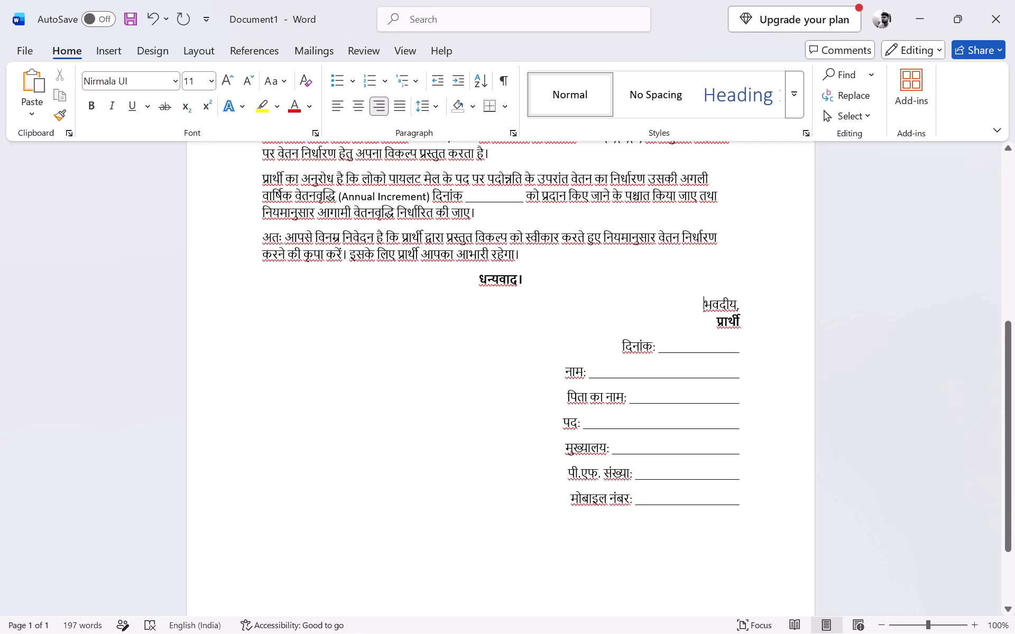
pyautogui.press('BackSpace')
pyautogui.press('BackSpace')
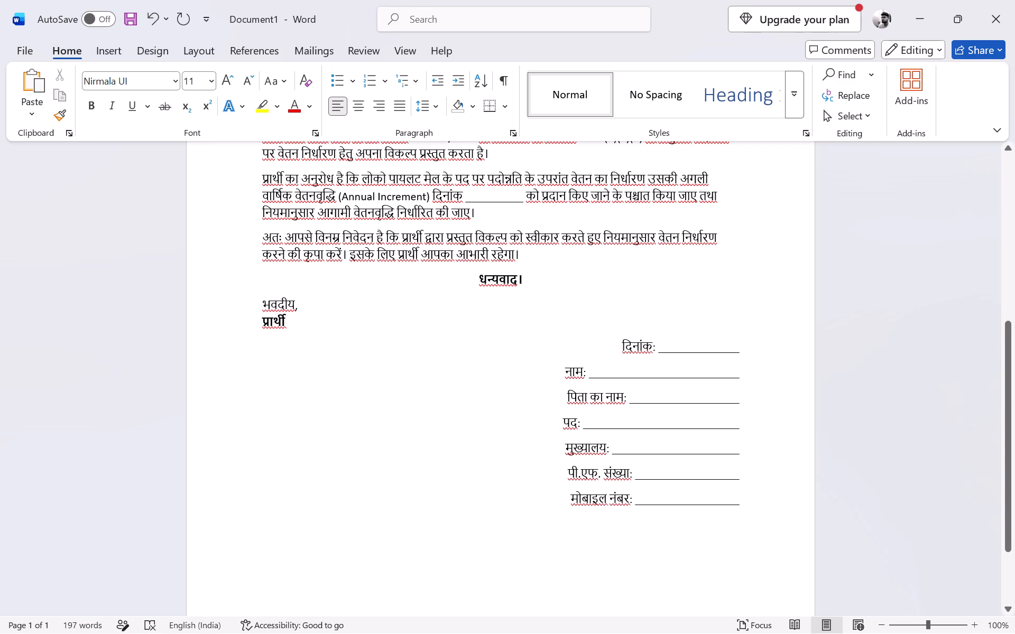
pyautogui.hotkey('ctrl', 'z')
pyautogui.keyDown('ctrl'); pyautogui.click(698, 307); pyautogui.keyUp('ctrl')
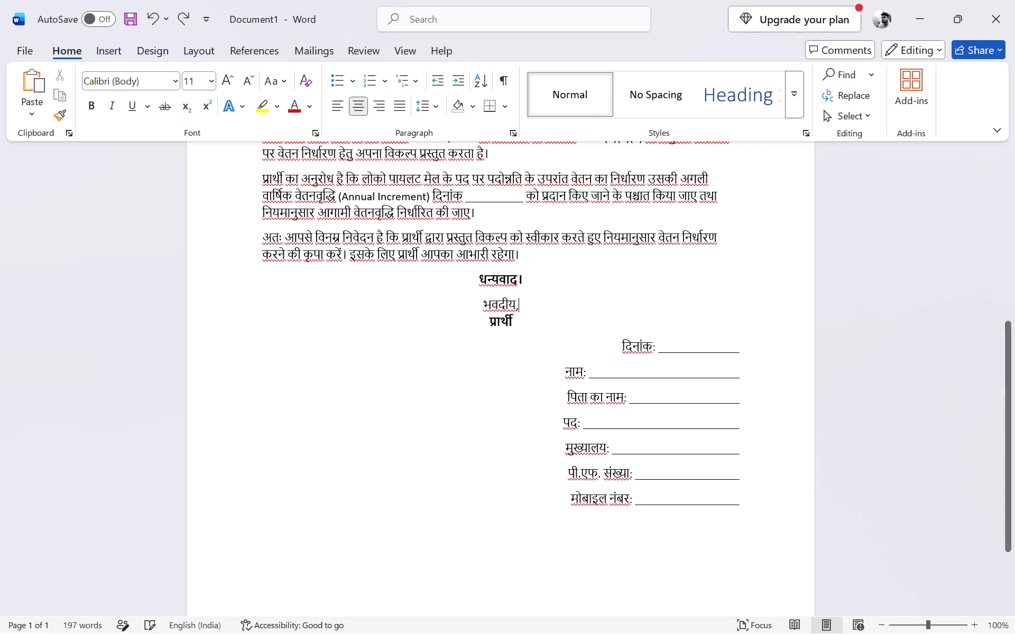
# Centre the दिनांक line below प्रार्थी and shift it rightward with leading spaces.
pyautogui.click(622, 350)
pyautogui.press('BackSpace')
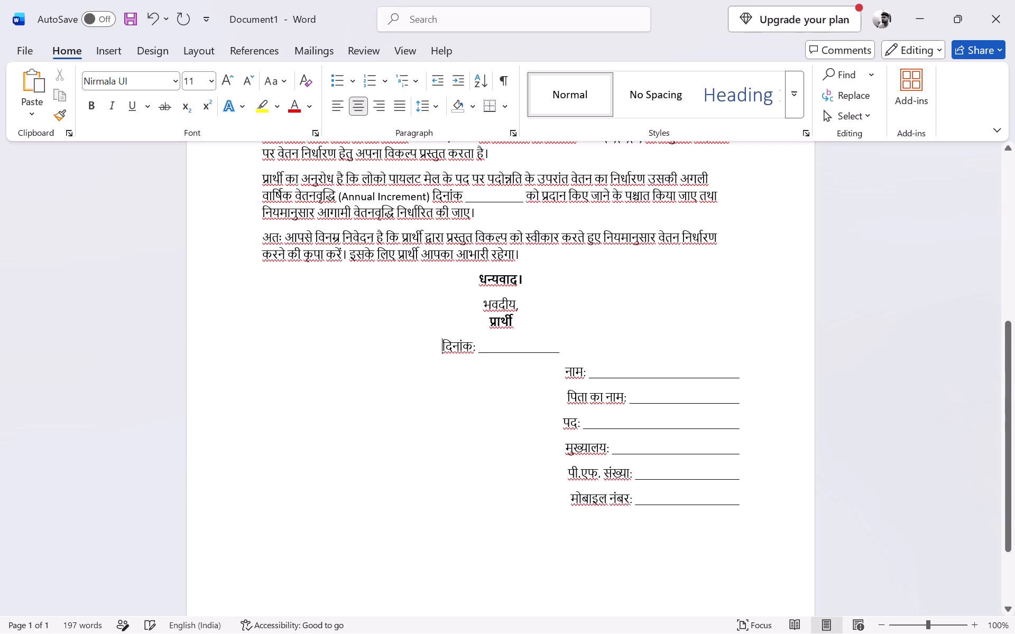
pyautogui.press('space')
pyautogui.press('space')
pyautogui.press('space')
pyautogui.press('space')
pyautogui.press('space')
pyautogui.press('space')
pyautogui.press('space')
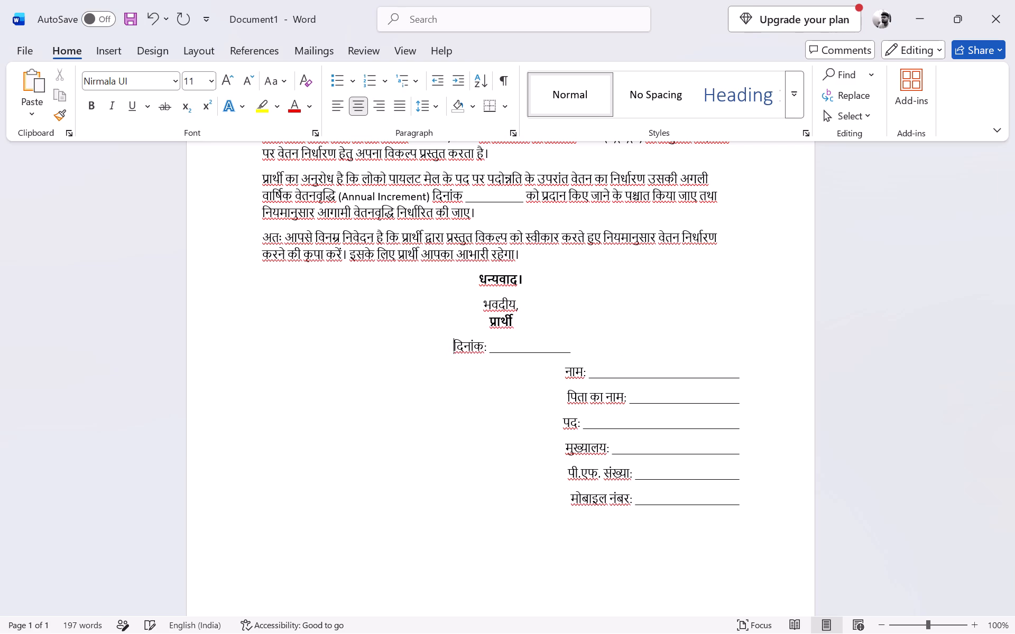
pyautogui.press('space')
pyautogui.press('space')
pyautogui.press('space')
pyautogui.press('space')
pyautogui.press('space')
pyautogui.press('space')
pyautogui.press('space')
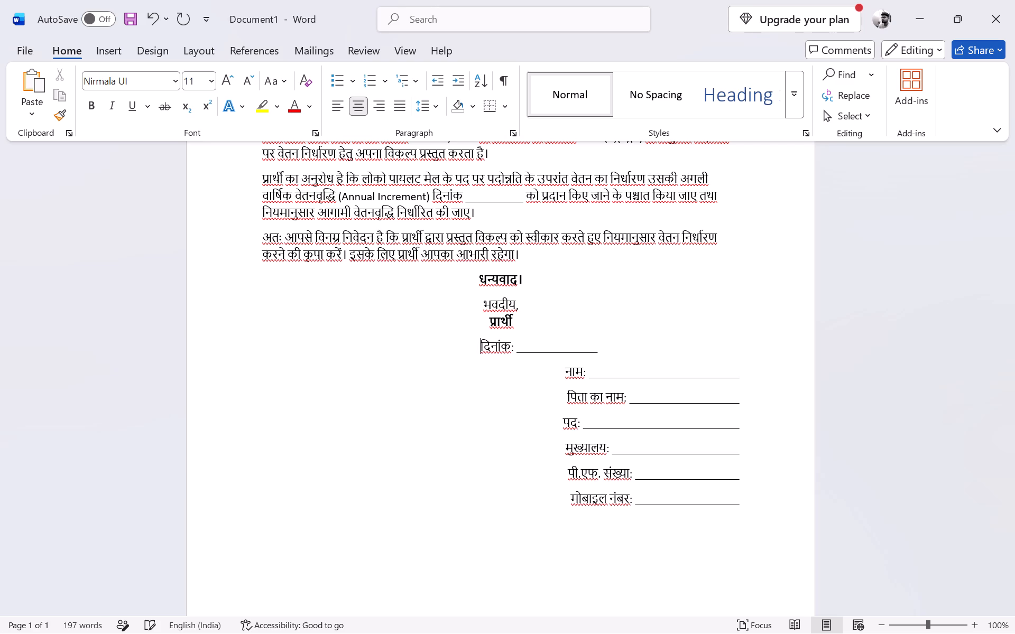
pyautogui.press('space')
pyautogui.press('space')
pyautogui.press('space')
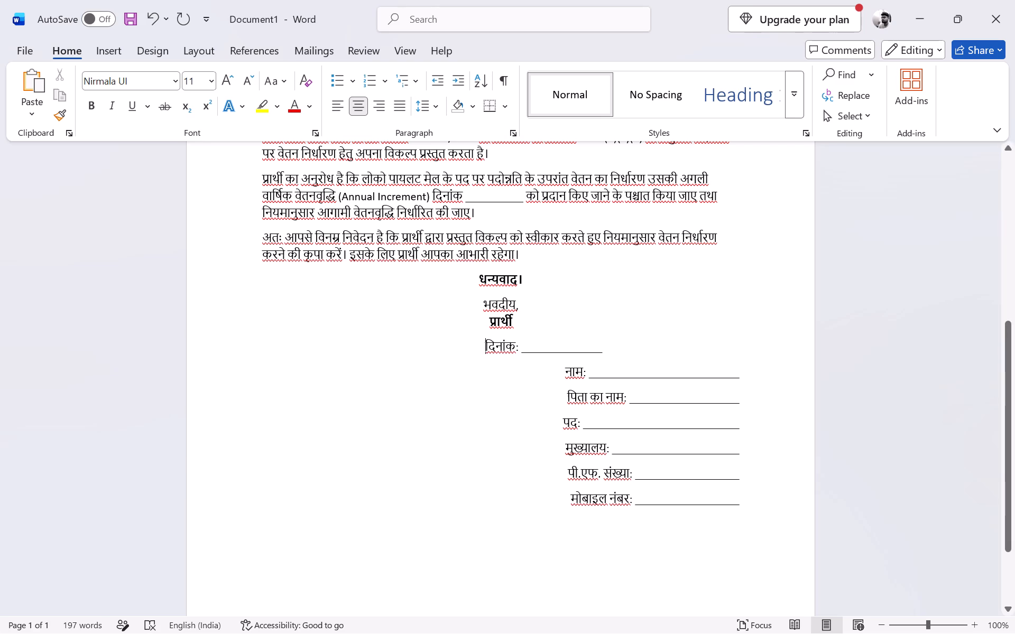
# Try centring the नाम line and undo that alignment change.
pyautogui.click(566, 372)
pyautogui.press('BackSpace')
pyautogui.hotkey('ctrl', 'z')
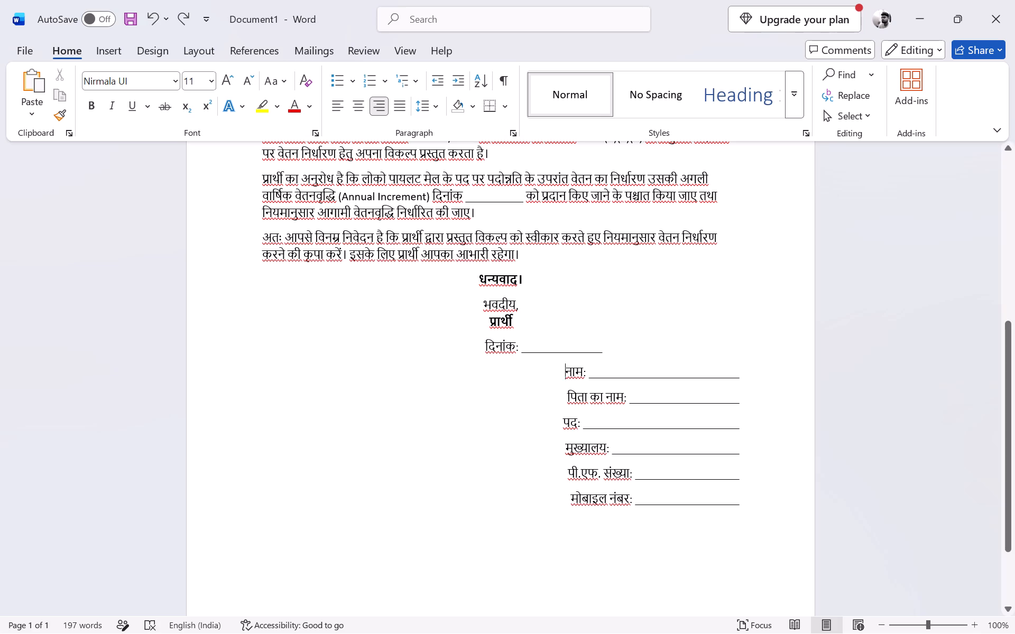
# Add more leading spaces before दिनांक so it lines up with the start of the नाम line below.
pyautogui.click(479, 343)
pyautogui.press('space')
pyautogui.press('space')
pyautogui.press('space')
pyautogui.press('space')
pyautogui.press('space')
pyautogui.press('space')
pyautogui.press('space')
pyautogui.press('space')
pyautogui.press('space')
pyautogui.press('space')
pyautogui.press('space')
pyautogui.press('space')
pyautogui.press('space')
pyautogui.press('space')
pyautogui.press('space')
pyautogui.press('space')
pyautogui.press('space')
pyautogui.press('space')
pyautogui.press('space')
pyautogui.press('space')
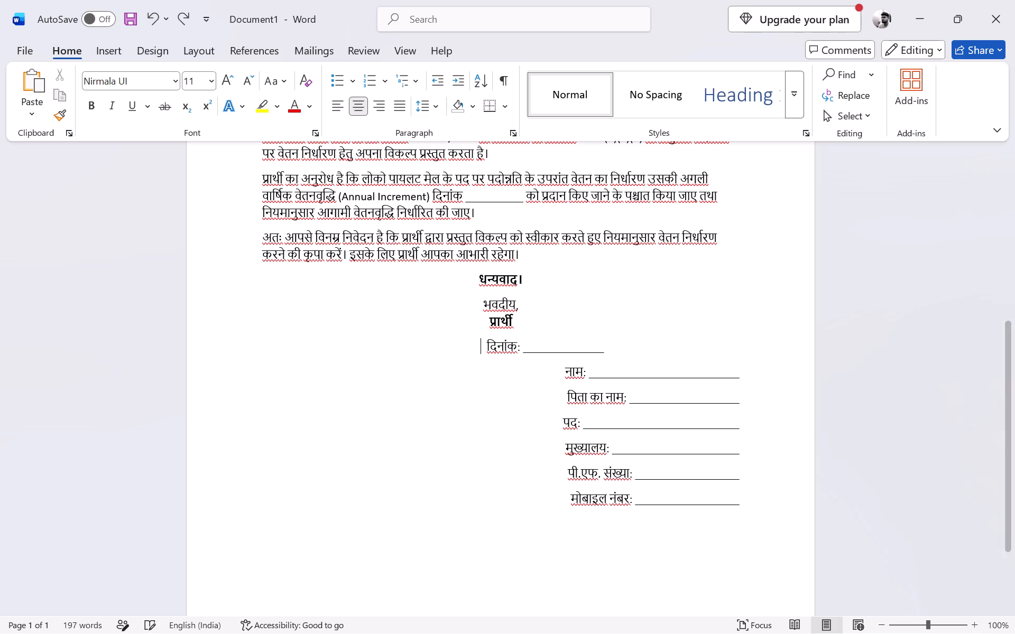
pyautogui.press('space')
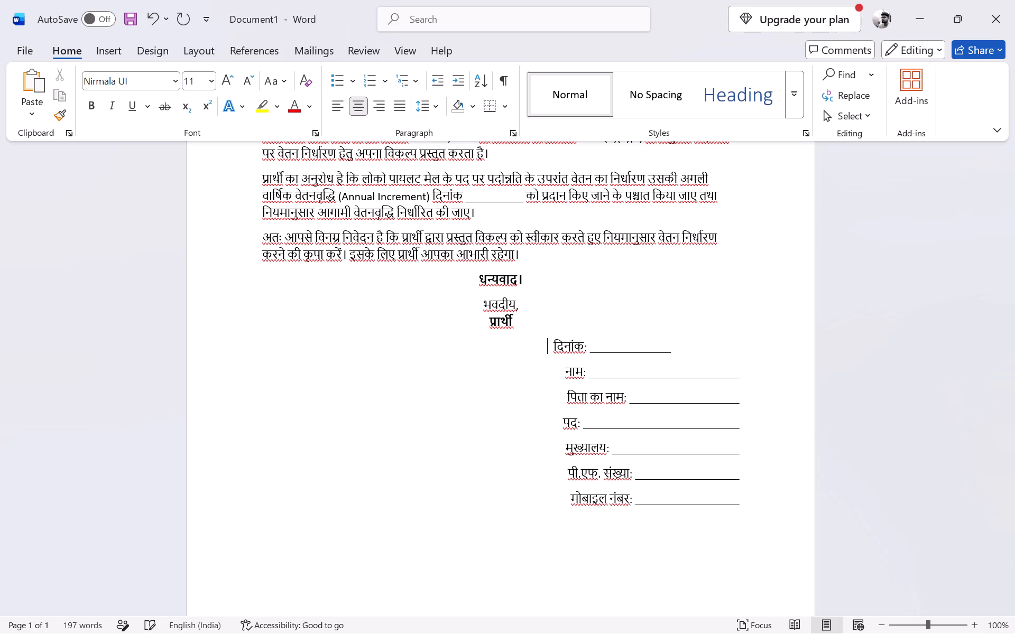
pyautogui.press('space')
pyautogui.press('space')
pyautogui.press('space')
pyautogui.press('space')
pyautogui.press('space')
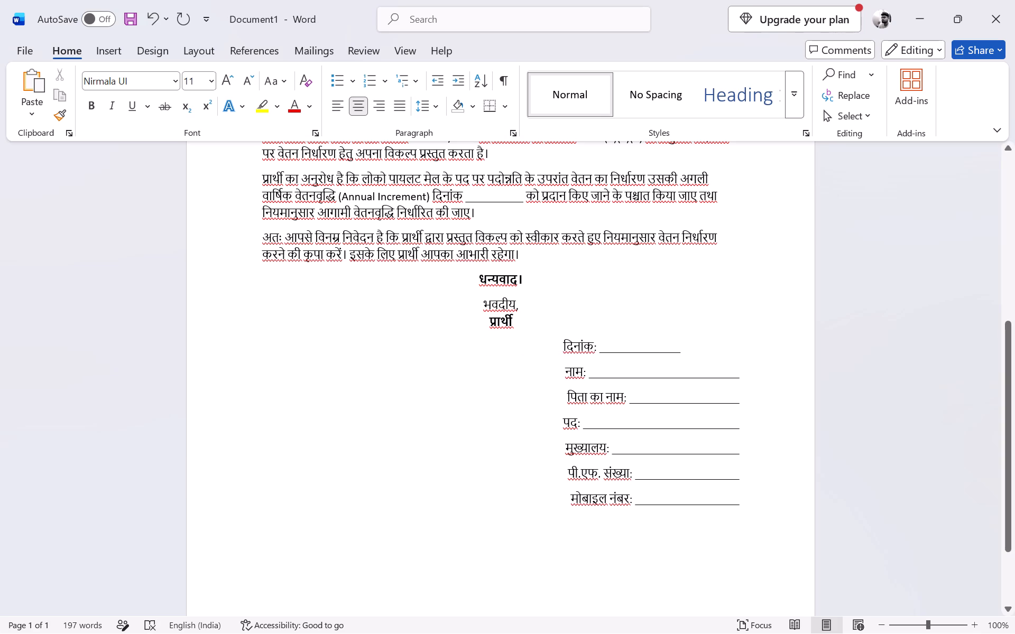
# Add leading spaces before प्रार्थी so it lines up above the दिनांक line.
pyautogui.click(484, 323)
pyautogui.press('space')
pyautogui.press('space')
pyautogui.press('space')
pyautogui.press('space')
pyautogui.press('space')
pyautogui.press('space')
pyautogui.press('space')
pyautogui.press('space')
pyautogui.press('space')
pyautogui.press('space')
pyautogui.press('space')
pyautogui.press('space')
pyautogui.press('space')
pyautogui.press('space')
pyautogui.press('space')
pyautogui.press('space')
pyautogui.press('space')
pyautogui.press('space')
pyautogui.press('space')
pyautogui.press('space')
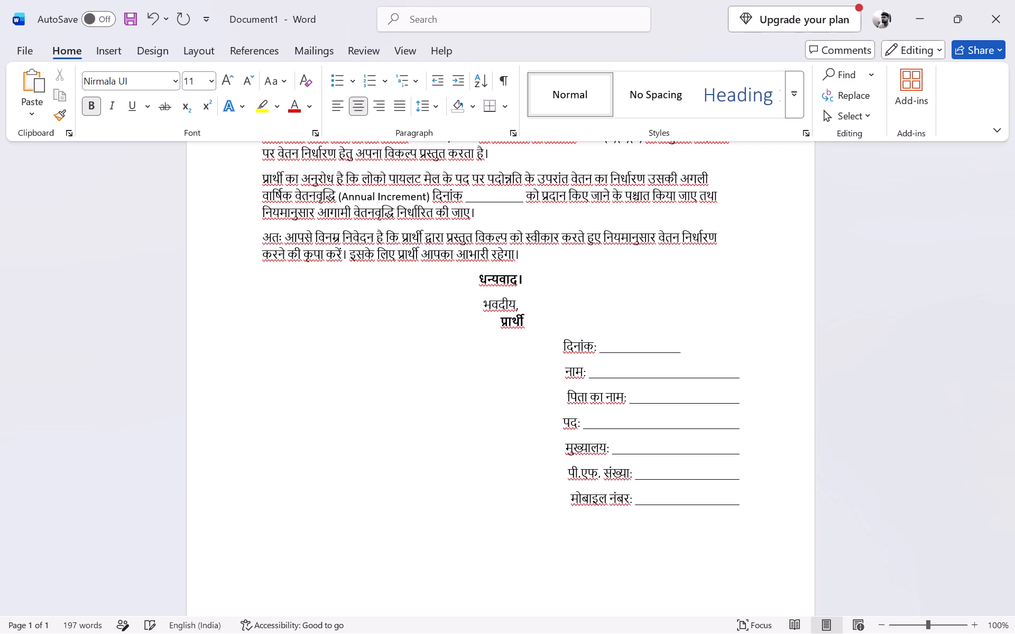
pyautogui.press('space')
pyautogui.press('space')
# Add a few more leading spaces before प्रार्थी to line it up with the दिनांक line below.
pyautogui.press('space')
pyautogui.press('space')
pyautogui.press('space')
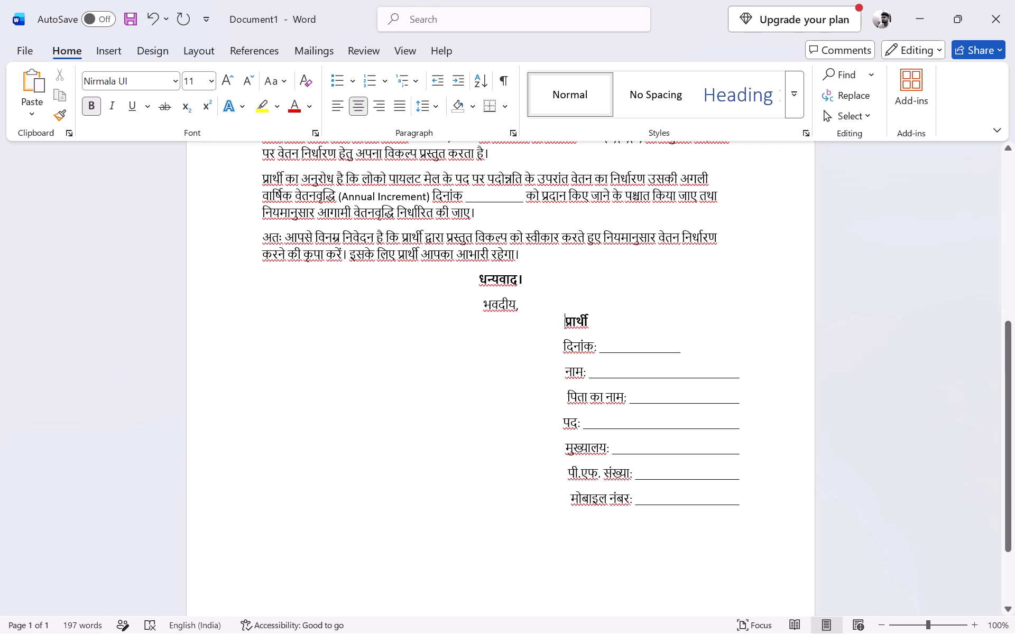
# Shift भवदीय with leading spaces until it lines up above प्रार्थी and the rest of the closing block.
pyautogui.click(485, 305)
pyautogui.press('space')
pyautogui.press('space')
pyautogui.press('space')
pyautogui.press('space')
pyautogui.press('space')
pyautogui.press('space')
pyautogui.press('space')
pyautogui.press('space')
pyautogui.press('space')
pyautogui.press('space')
pyautogui.press('space')
pyautogui.press('space')
pyautogui.press('space')
pyautogui.press('space')
pyautogui.press('space')
pyautogui.press('space')
pyautogui.press('space')
pyautogui.press('space')
pyautogui.press('space')
pyautogui.press('space')
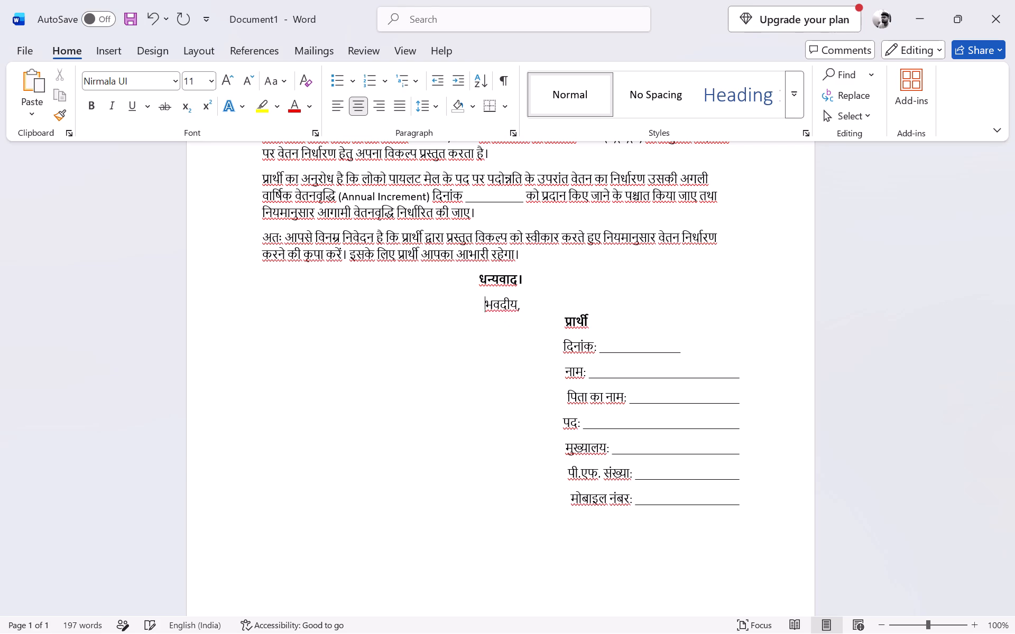
pyautogui.press('space')
pyautogui.press('space')
pyautogui.press('space')
pyautogui.press('space')
pyautogui.press('space')
pyautogui.press('space')
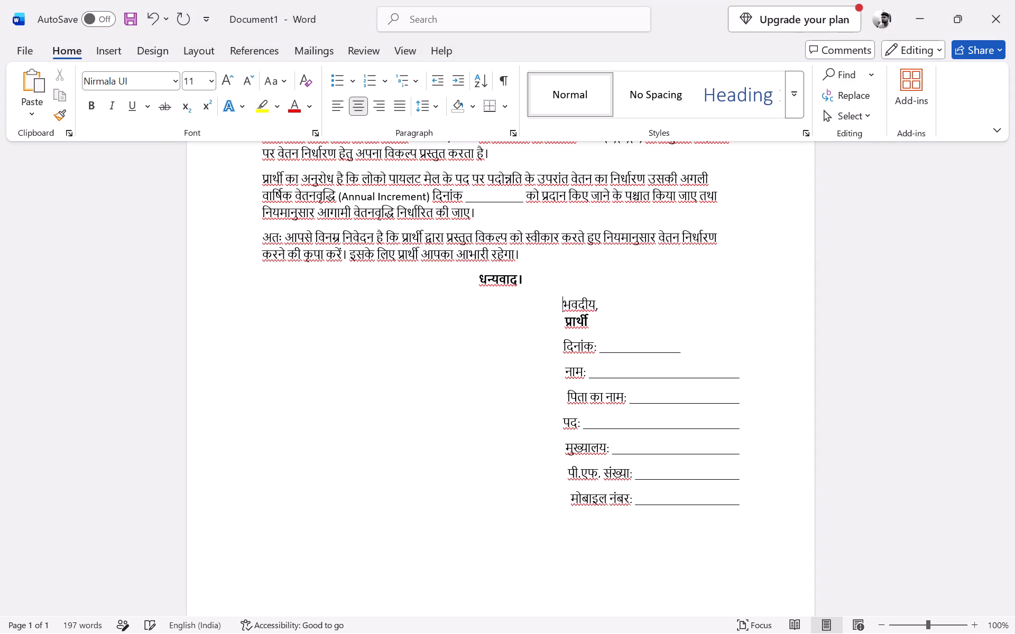
# Save the application as a PDF named APPLICATION FOR OPTION IN MAIL PROMOTION in the OneDrive 문서 folder.
pyautogui.scroll(3, 393, 334)
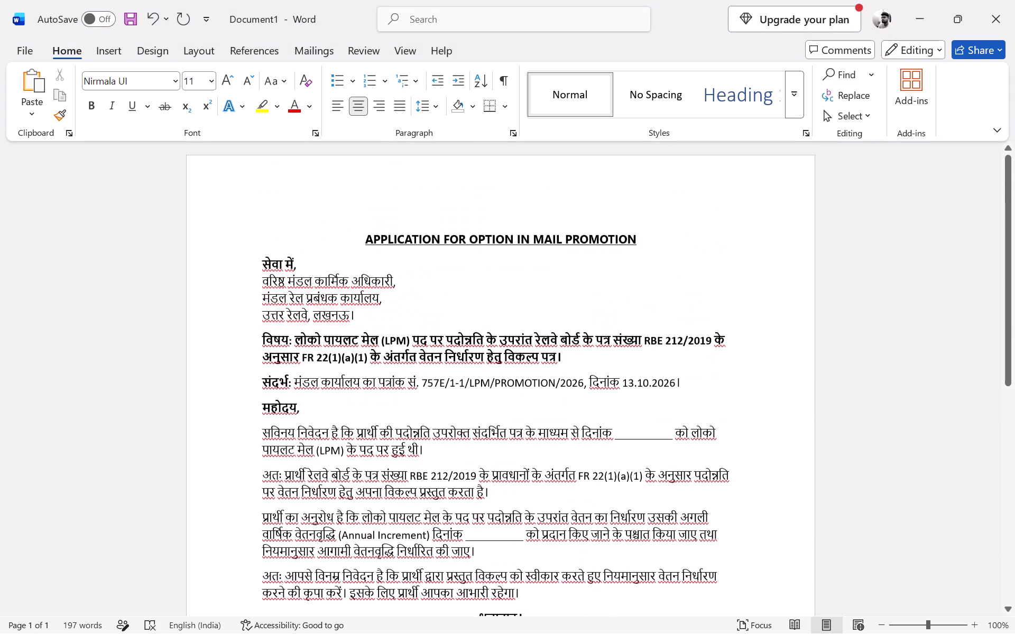
pyautogui.scroll(-4, 393, 334)
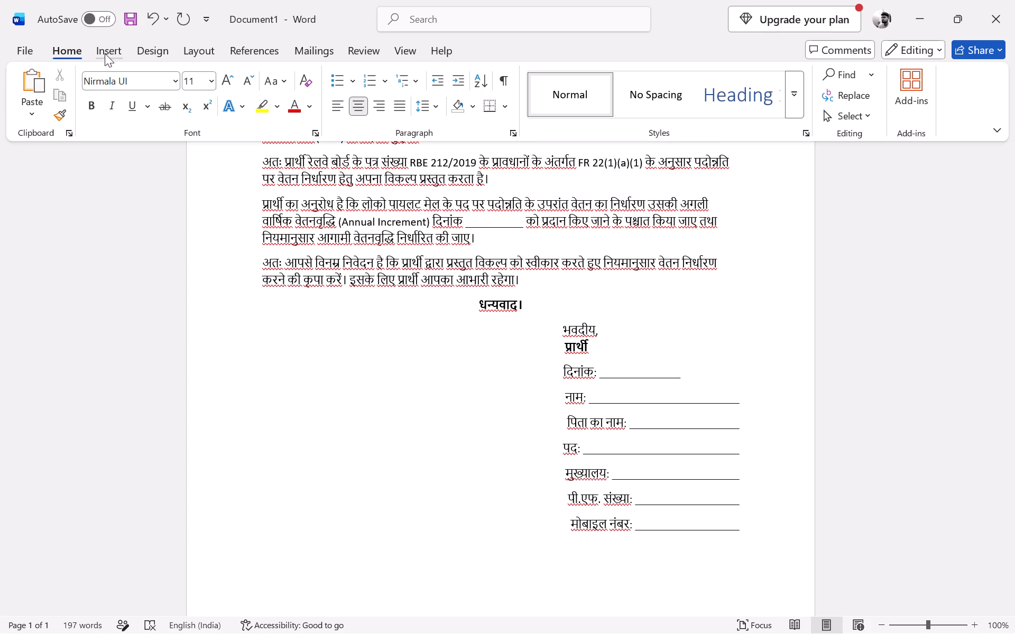
pyautogui.hotkey('ctrl', 's')
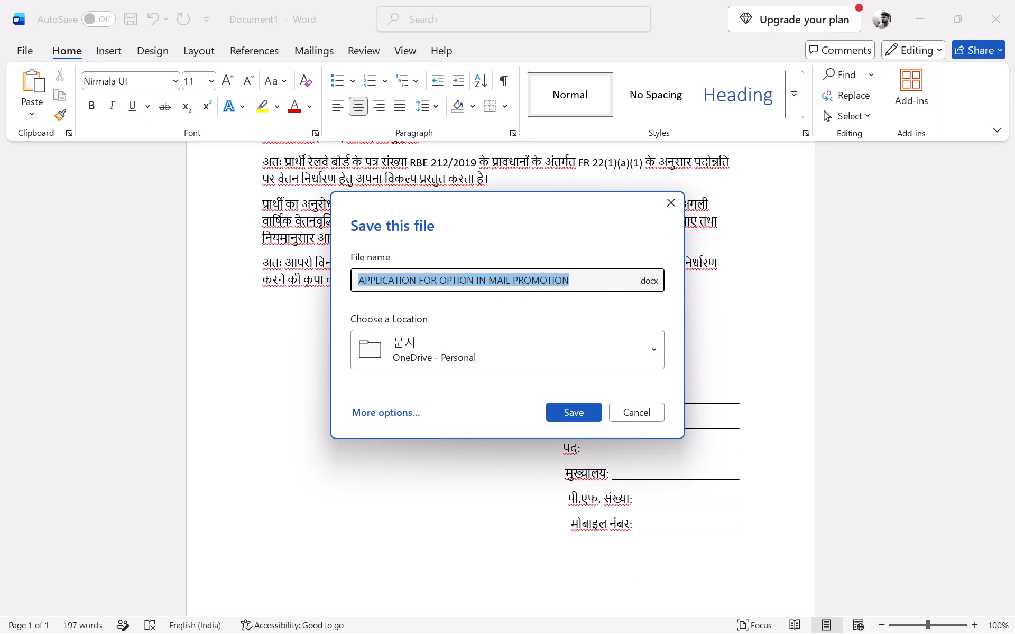
pyautogui.click(624, 283)
pyautogui.click(647, 344)
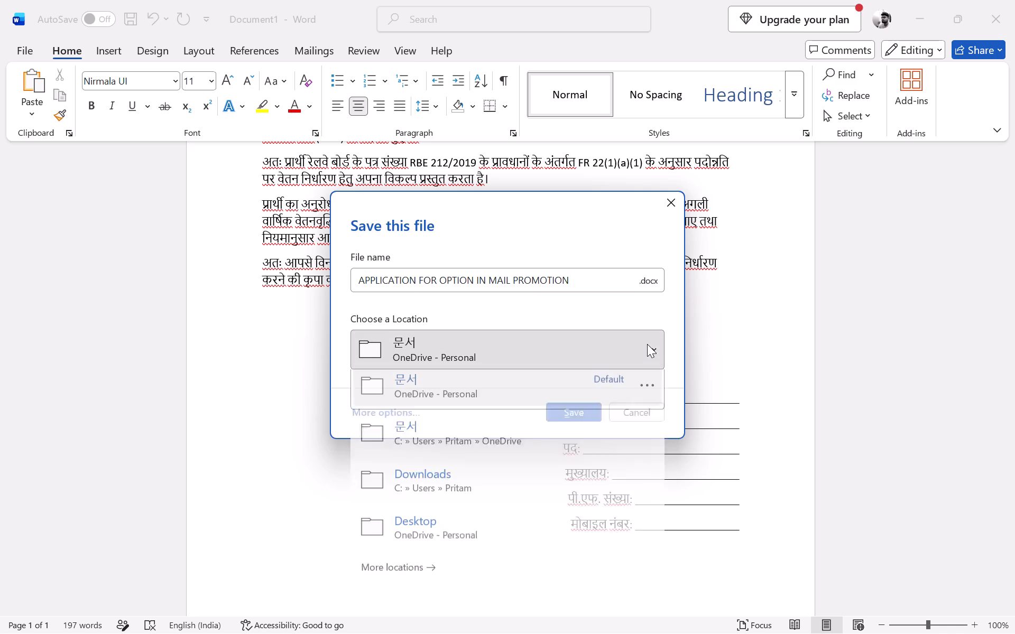
pyautogui.click(647, 346)
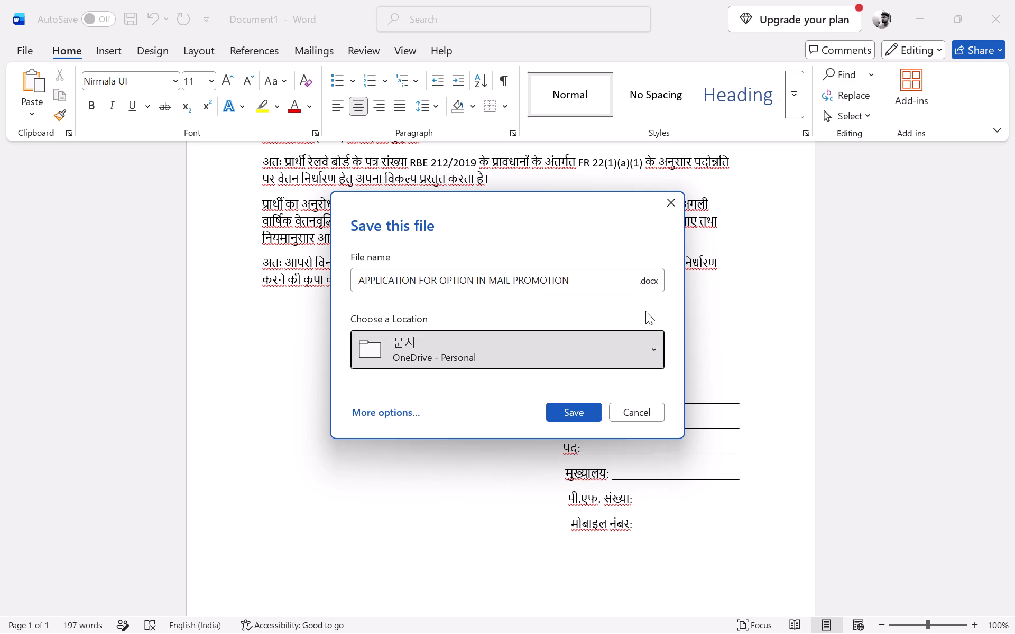
pyautogui.click(645, 283)
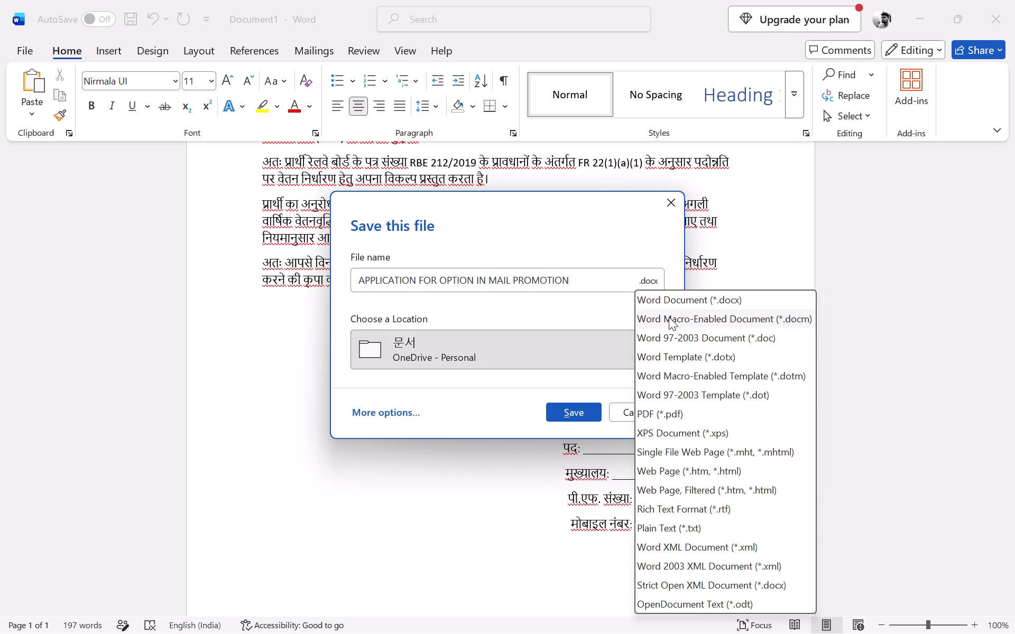
pyautogui.click(671, 414)
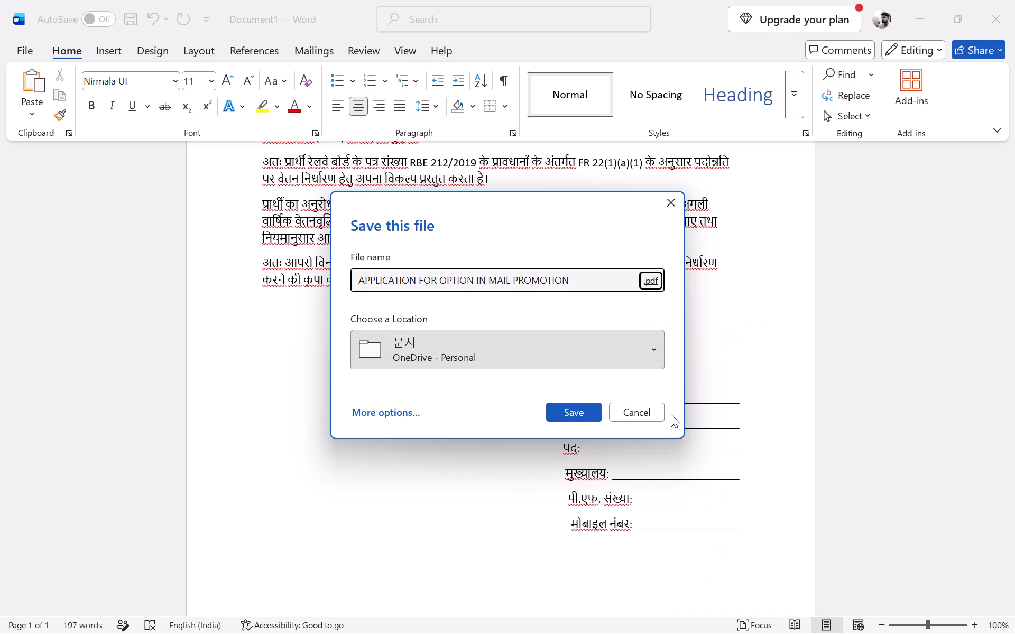
pyautogui.click(584, 414)
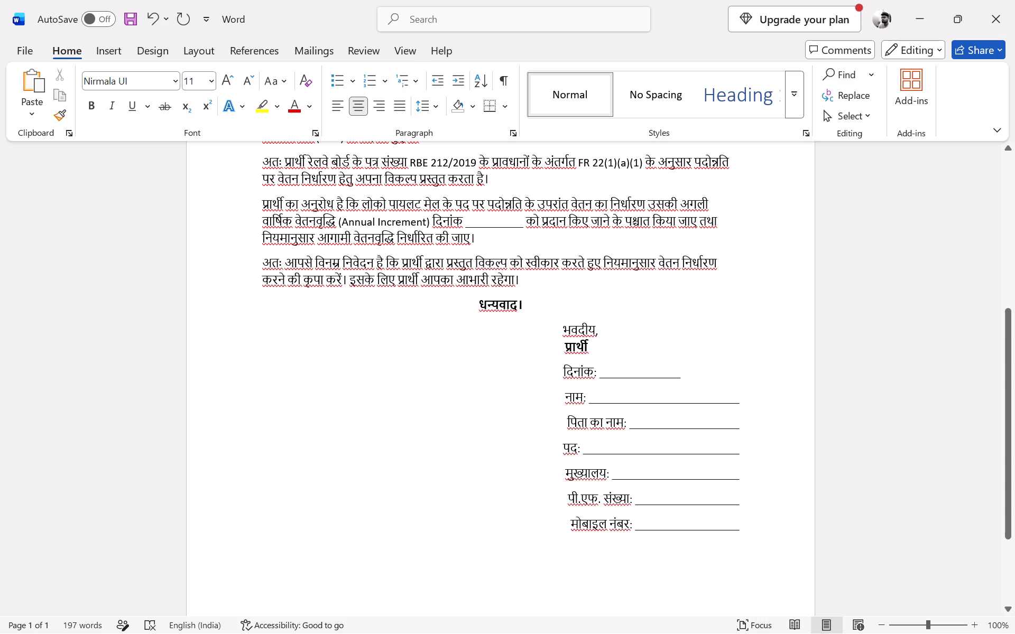
# Open Option for LPM Promotion Common from the recent files and skim its contents.
pyautogui.click(30, 49)
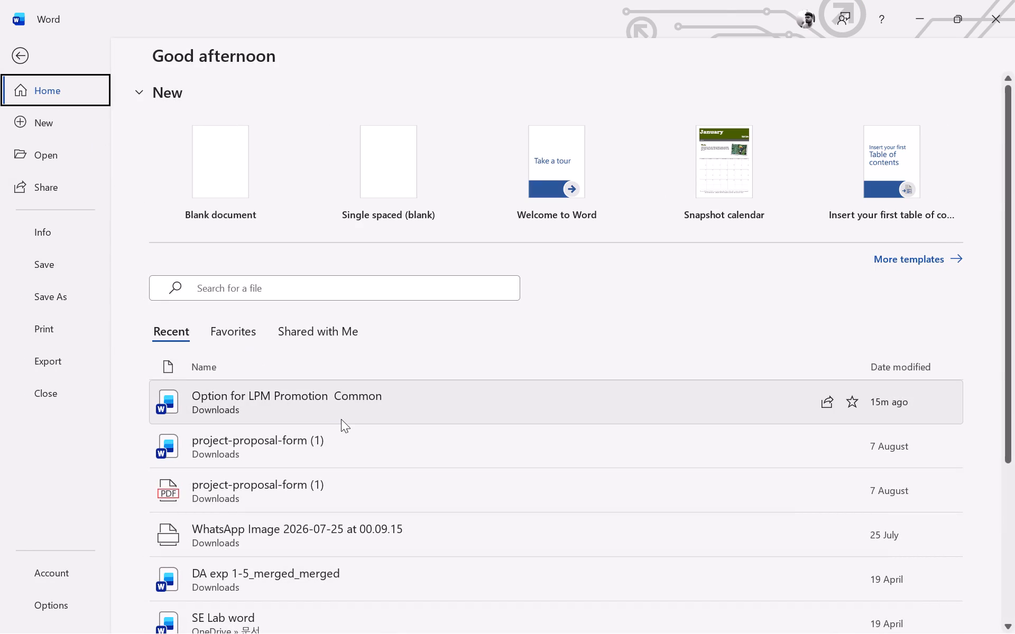
pyautogui.click(359, 414)
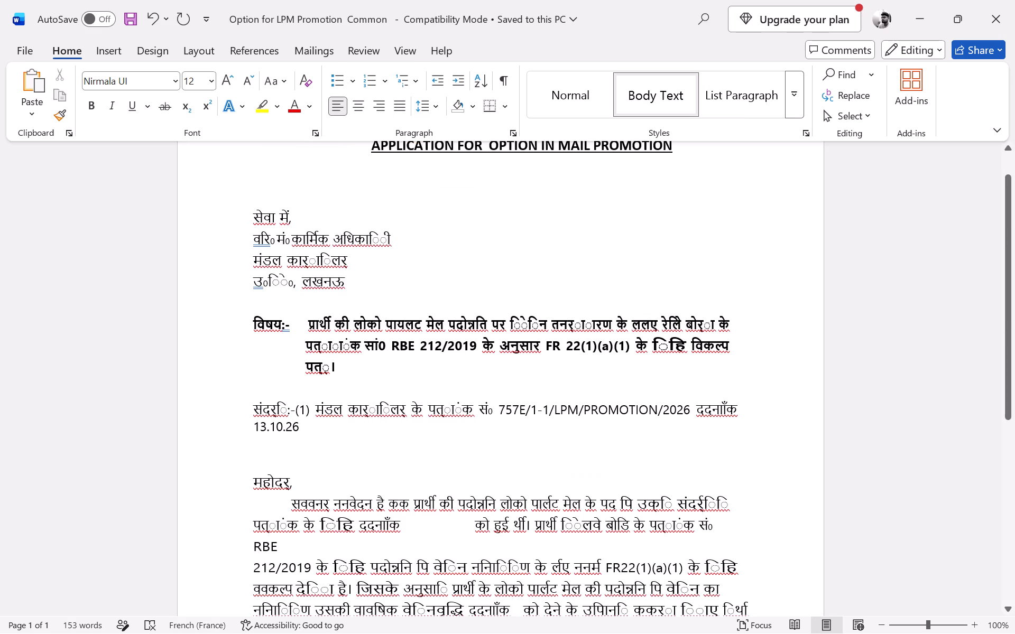
pyautogui.scroll(-6, 392, 404)
pyautogui.scroll(7, 392, 404)
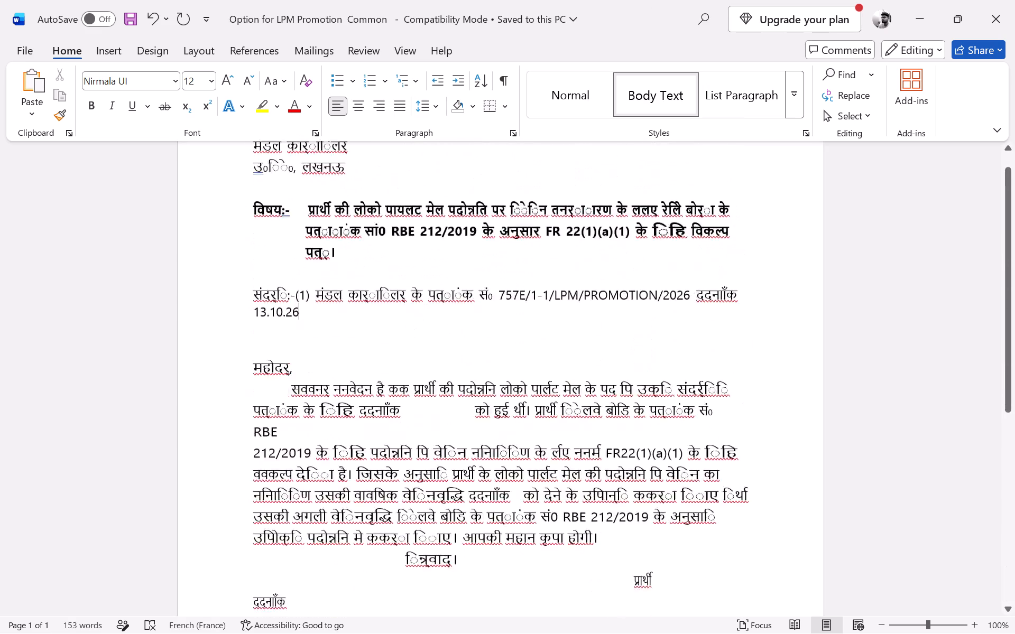
# Look through the recent files for the saved application and return to the new application document.
pyautogui.click(30, 51)
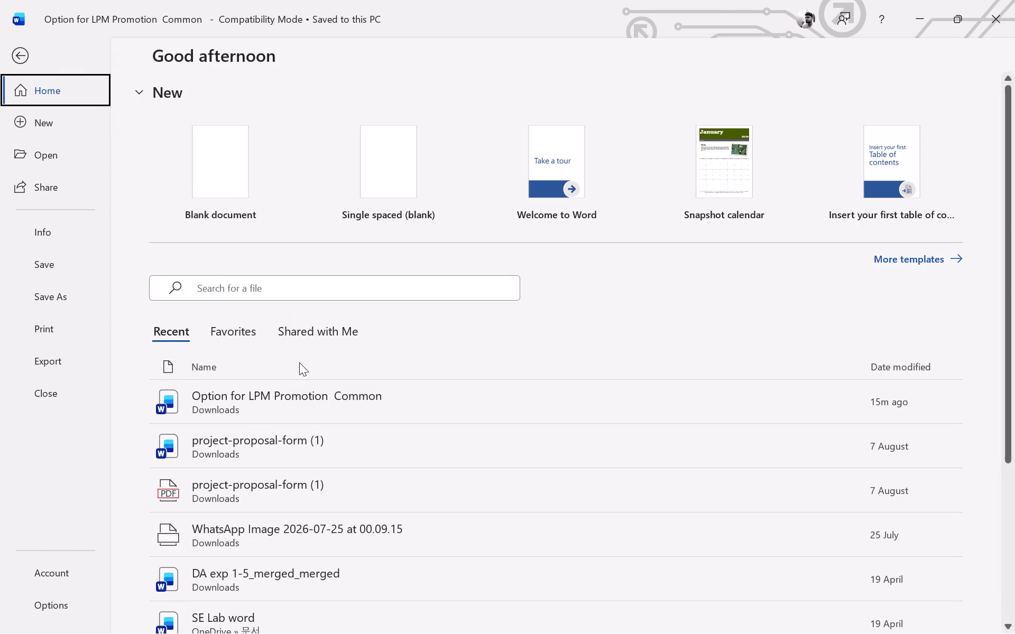
pyautogui.scroll(-1, 305, 468)
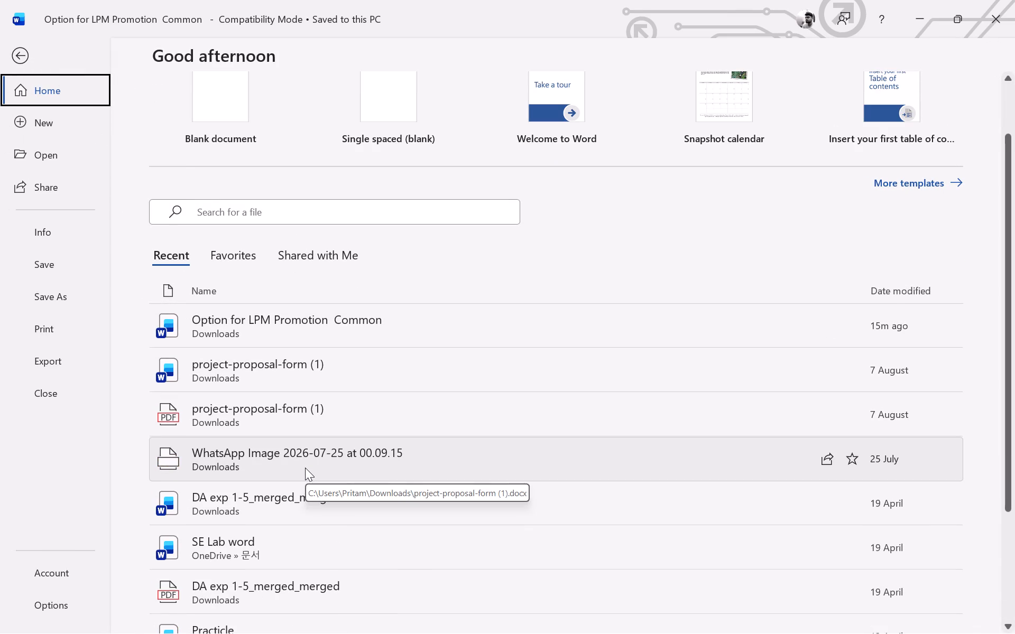
pyautogui.scroll(-1, 305, 468)
pyautogui.hscroll(6, 305, 468)
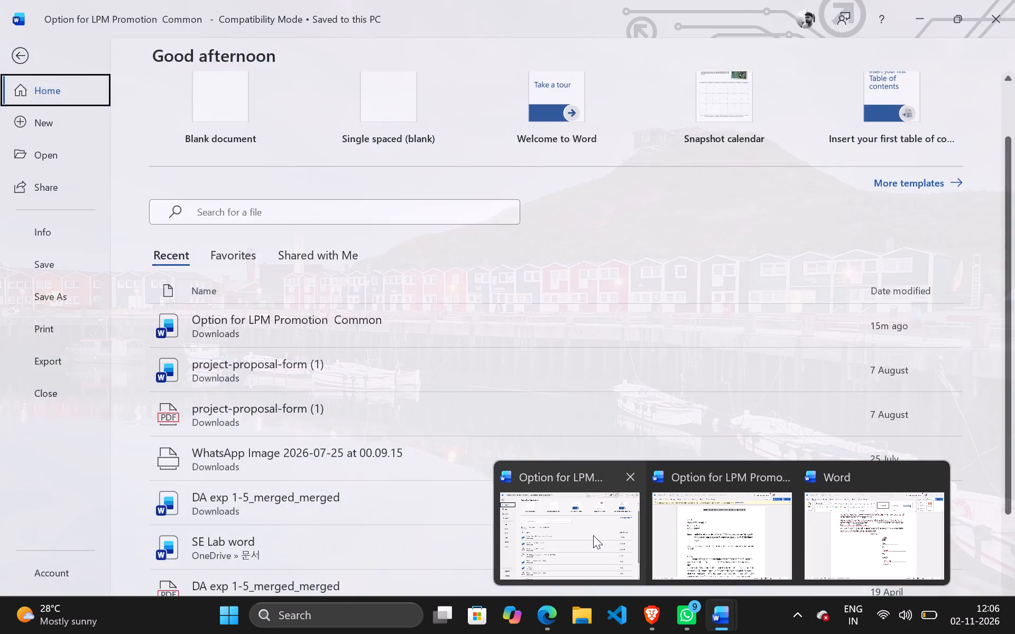
pyautogui.click(839, 540)
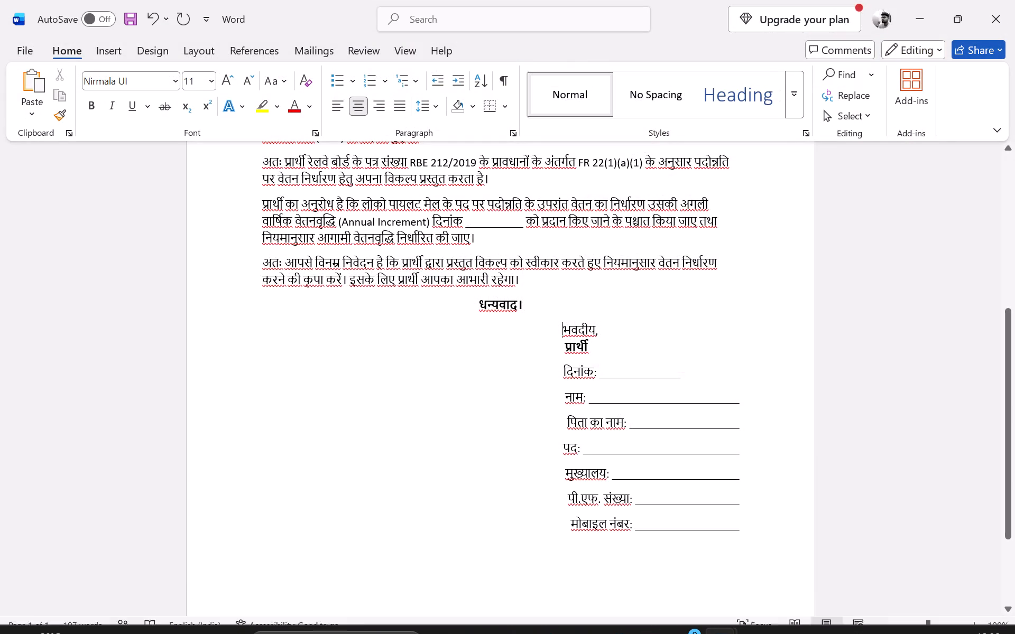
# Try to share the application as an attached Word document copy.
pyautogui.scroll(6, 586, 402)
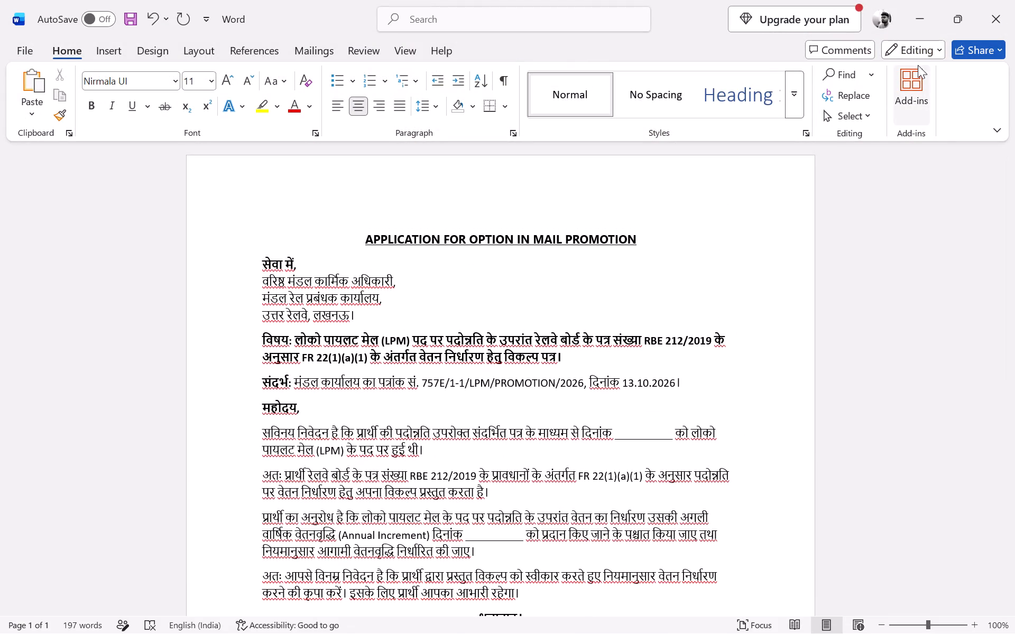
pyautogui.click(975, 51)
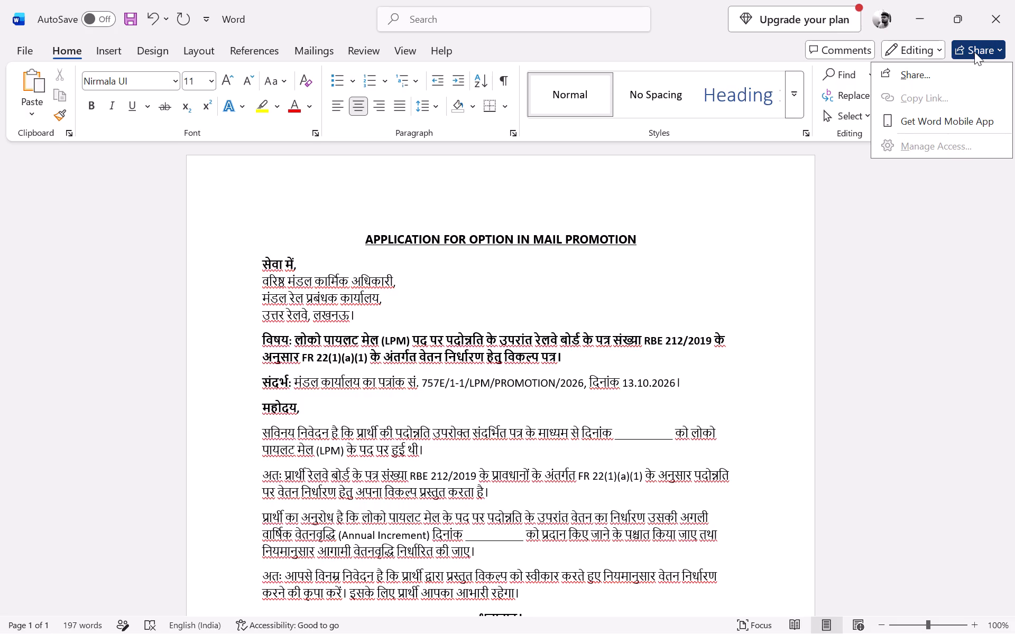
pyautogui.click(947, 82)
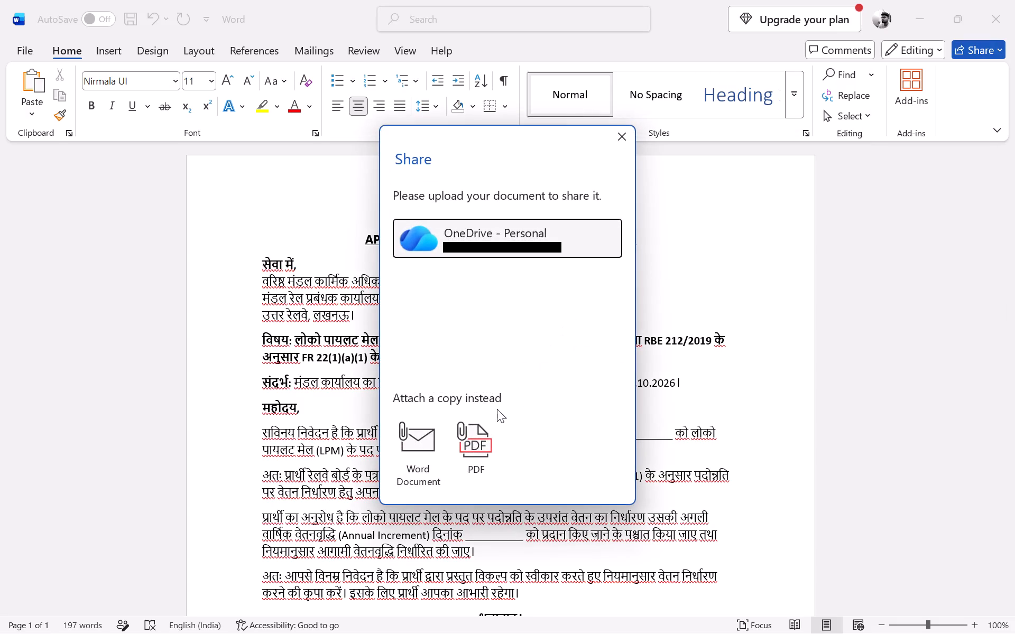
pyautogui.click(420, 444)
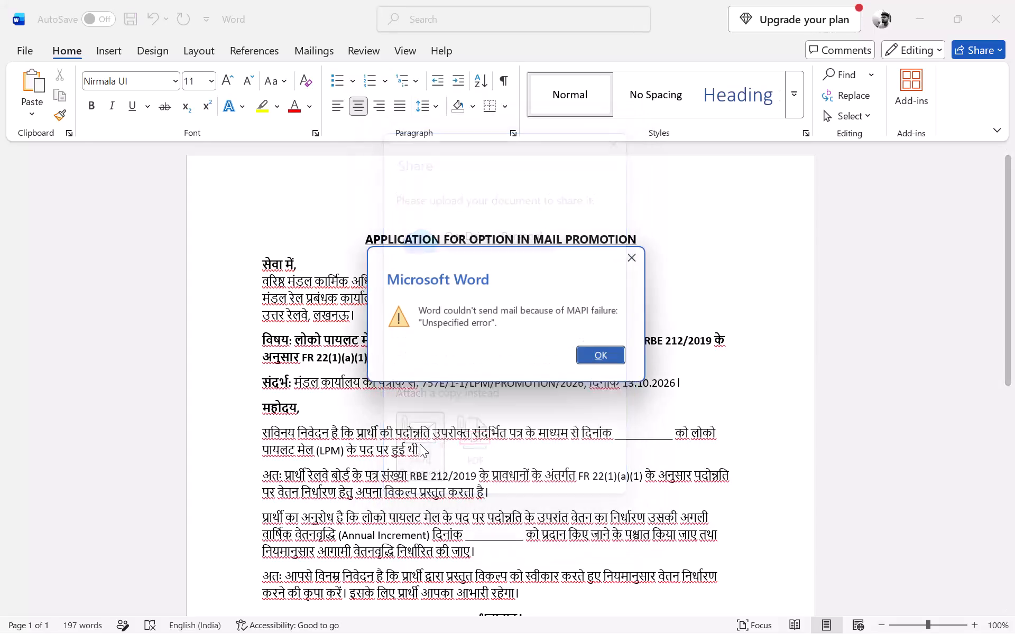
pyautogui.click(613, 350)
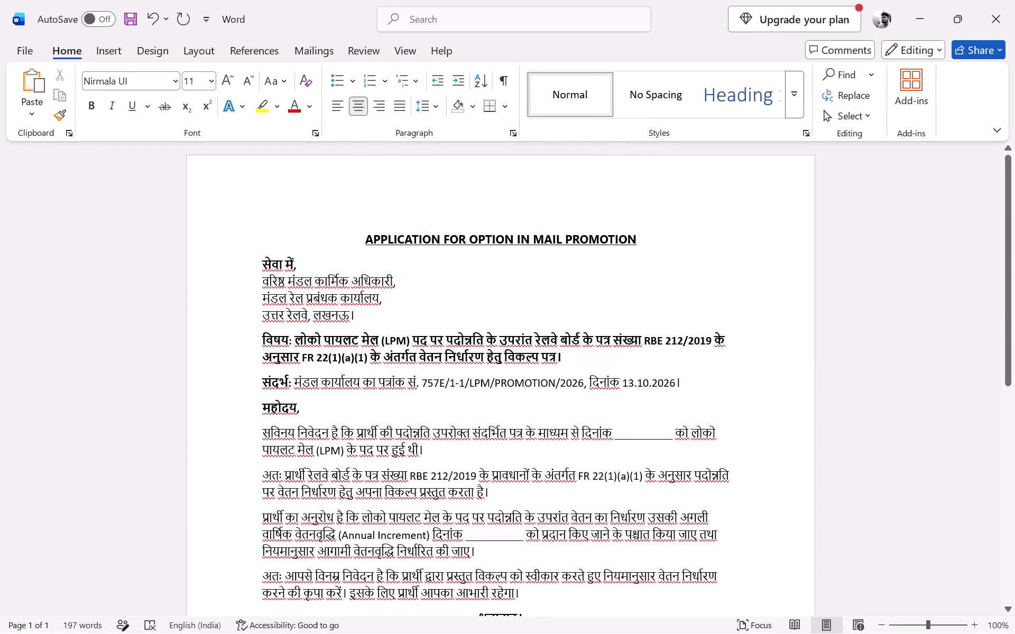
# Save the application as the .docx file APPLICATION FOR OPTION IN MAIL PROMOTION in the OneDrive 문서 folder.
pyautogui.hotkey('ctrl', 's')
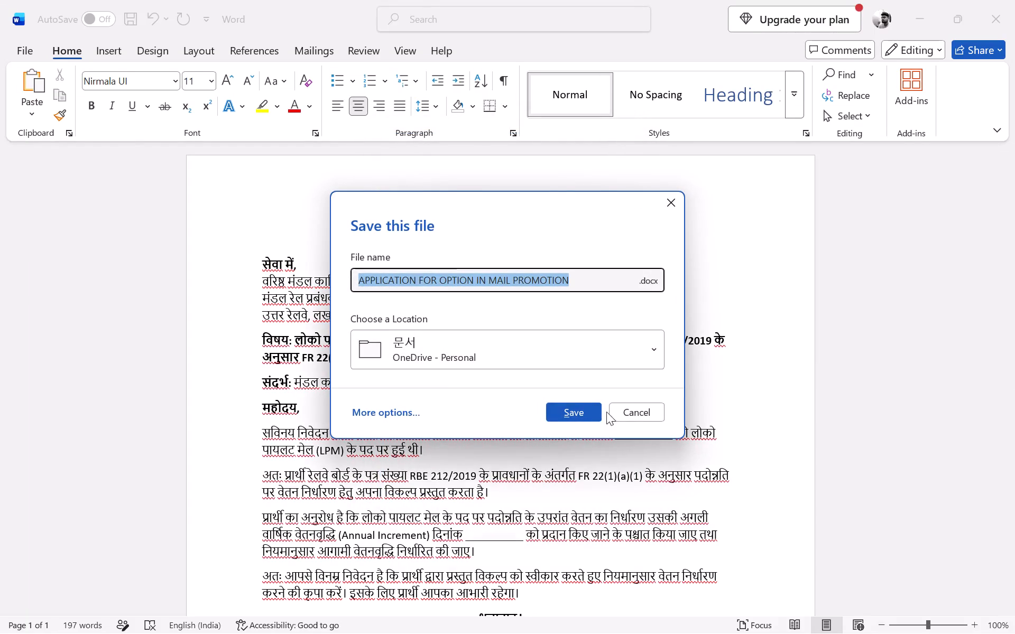
pyautogui.click(585, 411)
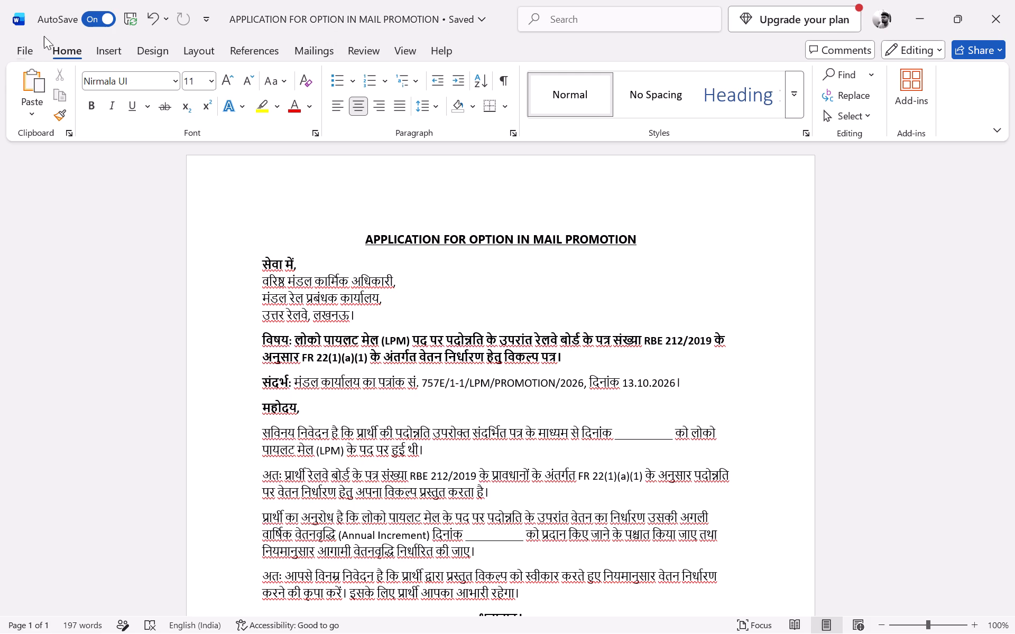
# Check the recent files, choose Option for LPM Promotion Common, and review the application's body and closing block.
pyautogui.click(31, 49)
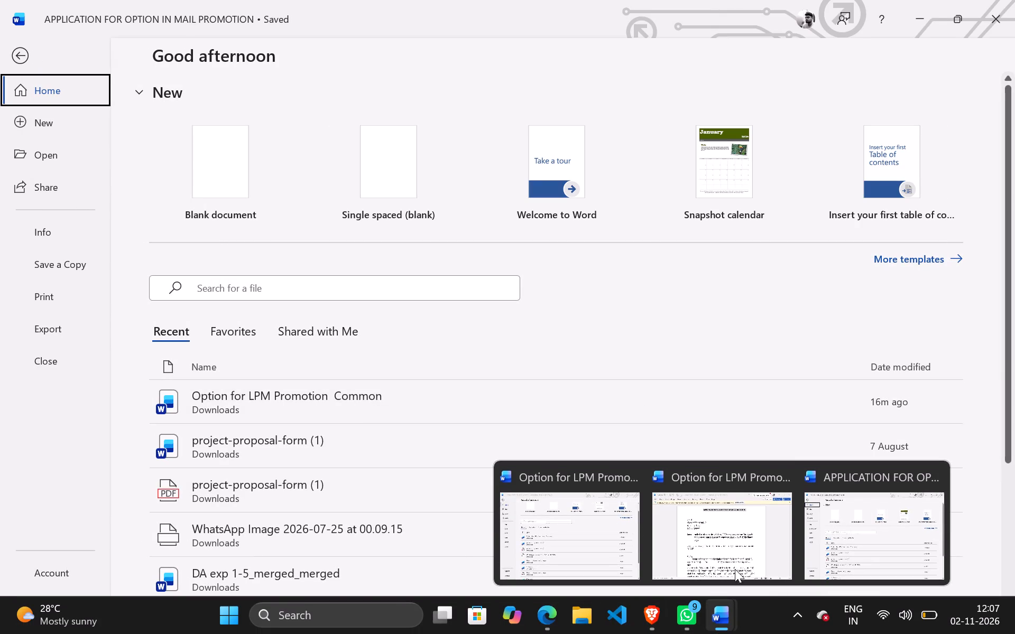
pyautogui.click(873, 515)
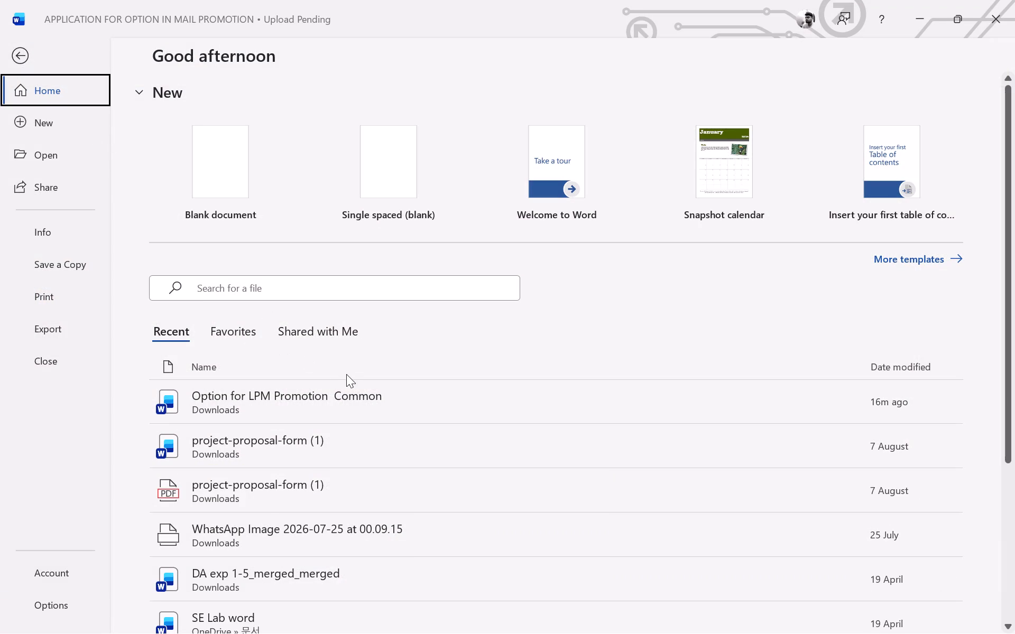
pyautogui.doubleClick(309, 400)
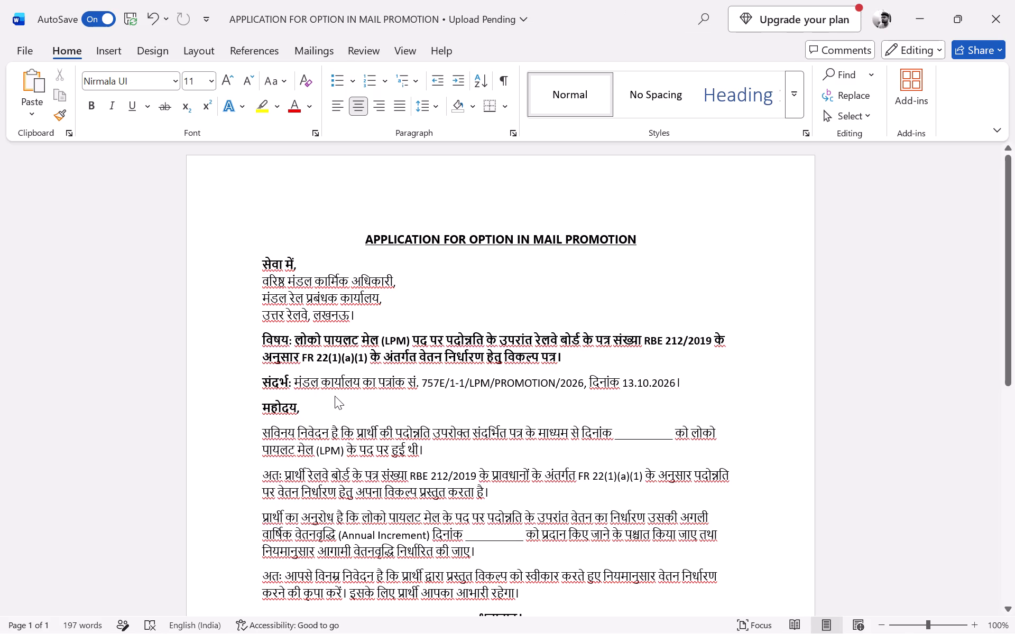
pyautogui.hscroll(2, 345, 394)
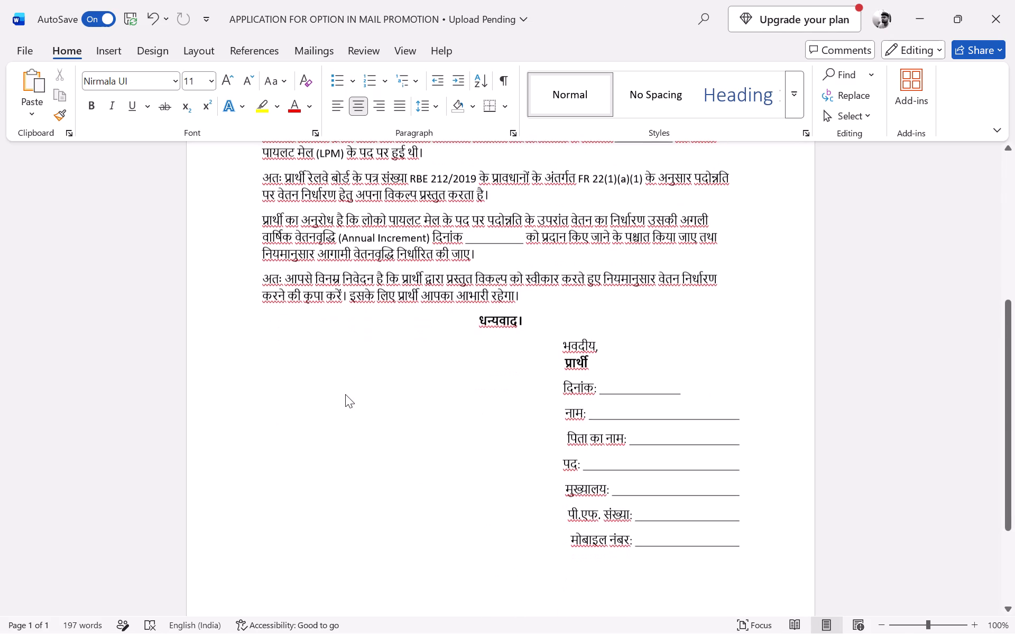
pyautogui.hscroll(1, 345, 394)
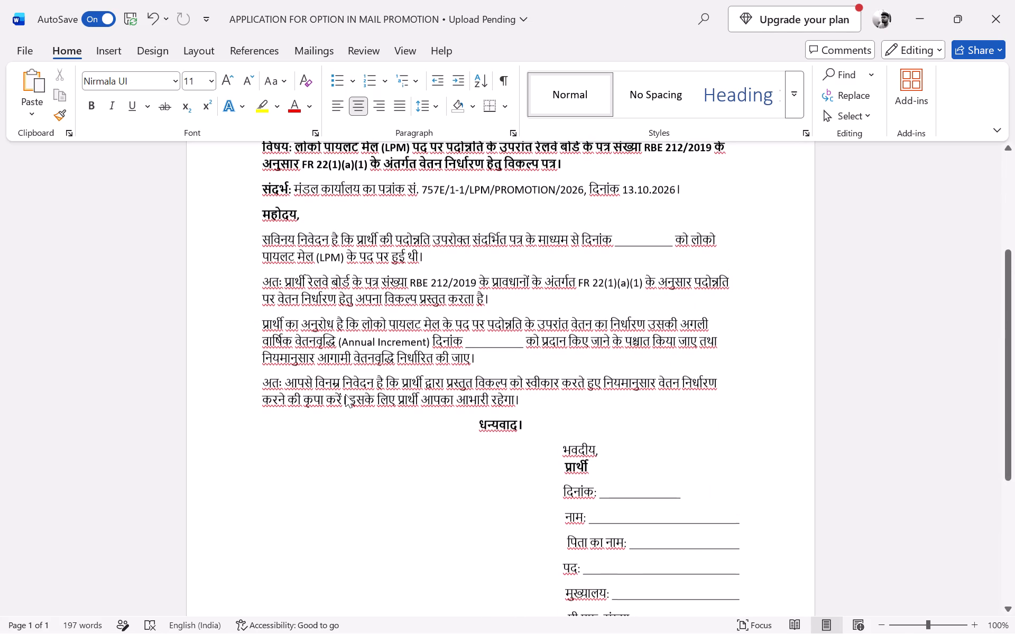
pyautogui.hscroll(1, 345, 394)
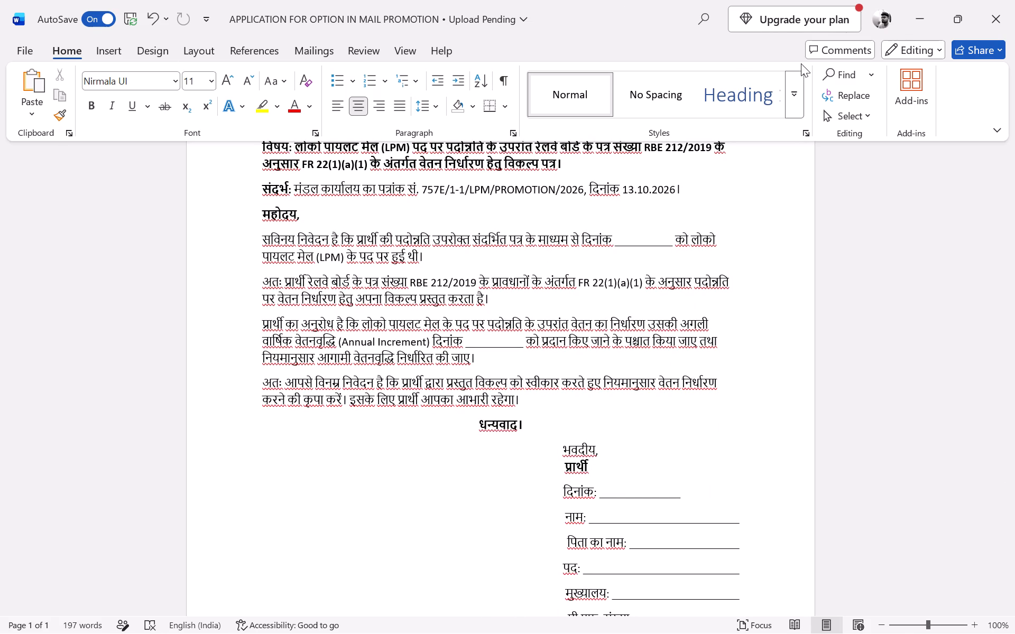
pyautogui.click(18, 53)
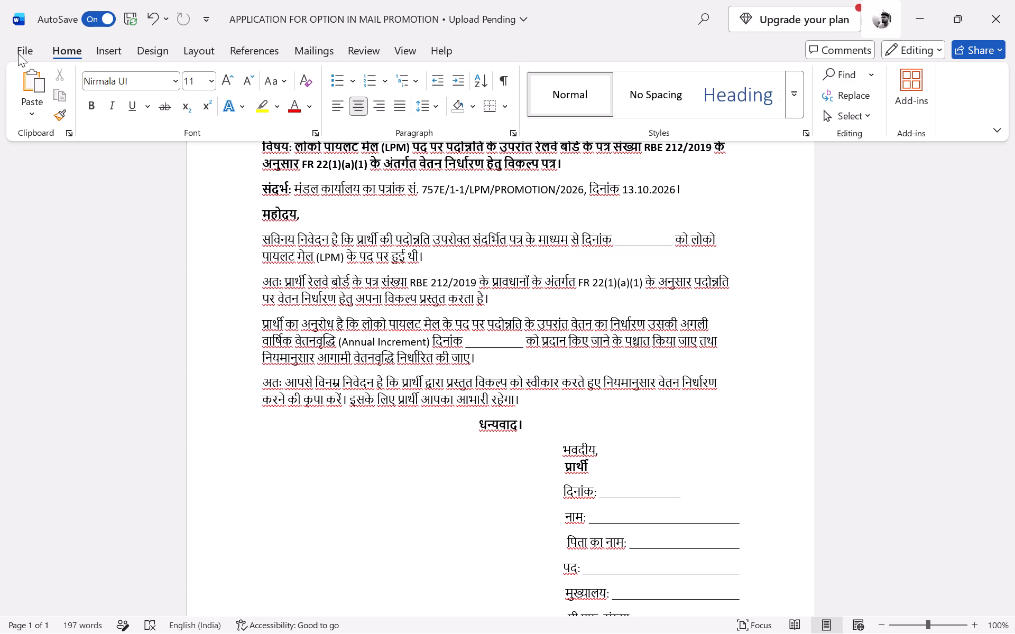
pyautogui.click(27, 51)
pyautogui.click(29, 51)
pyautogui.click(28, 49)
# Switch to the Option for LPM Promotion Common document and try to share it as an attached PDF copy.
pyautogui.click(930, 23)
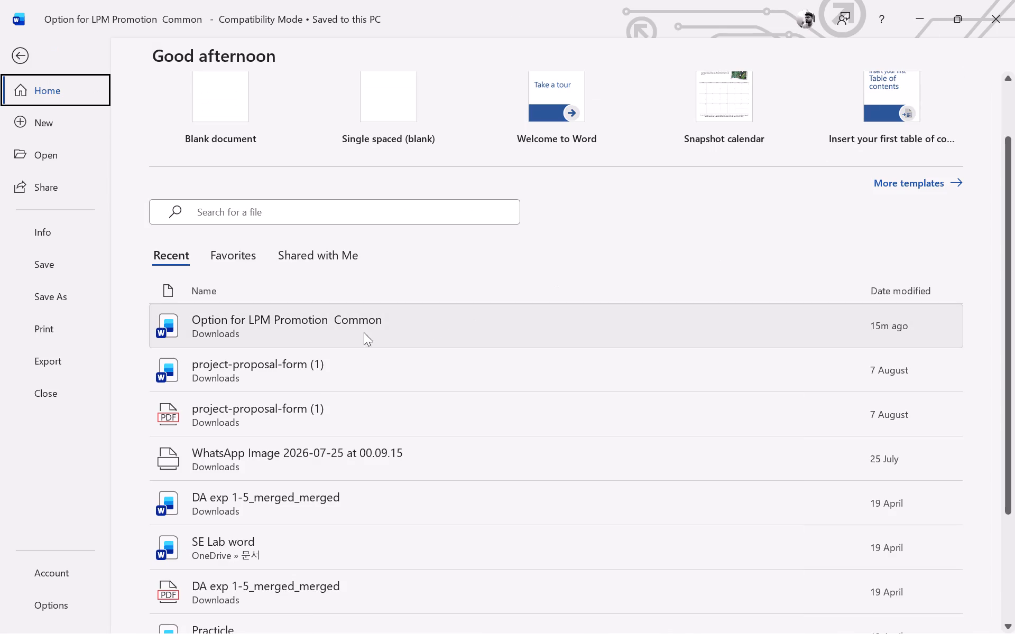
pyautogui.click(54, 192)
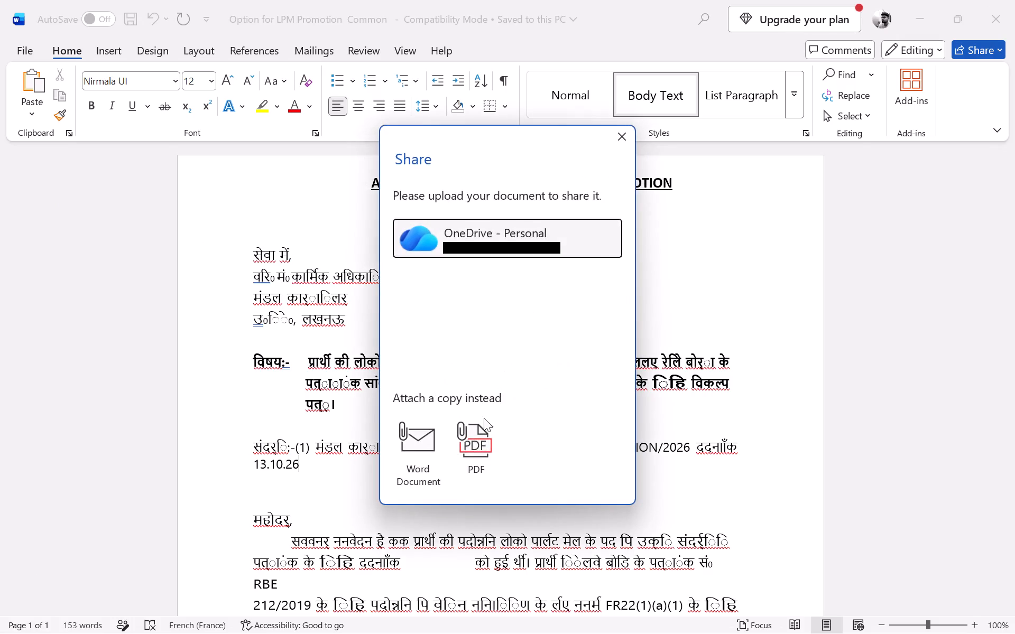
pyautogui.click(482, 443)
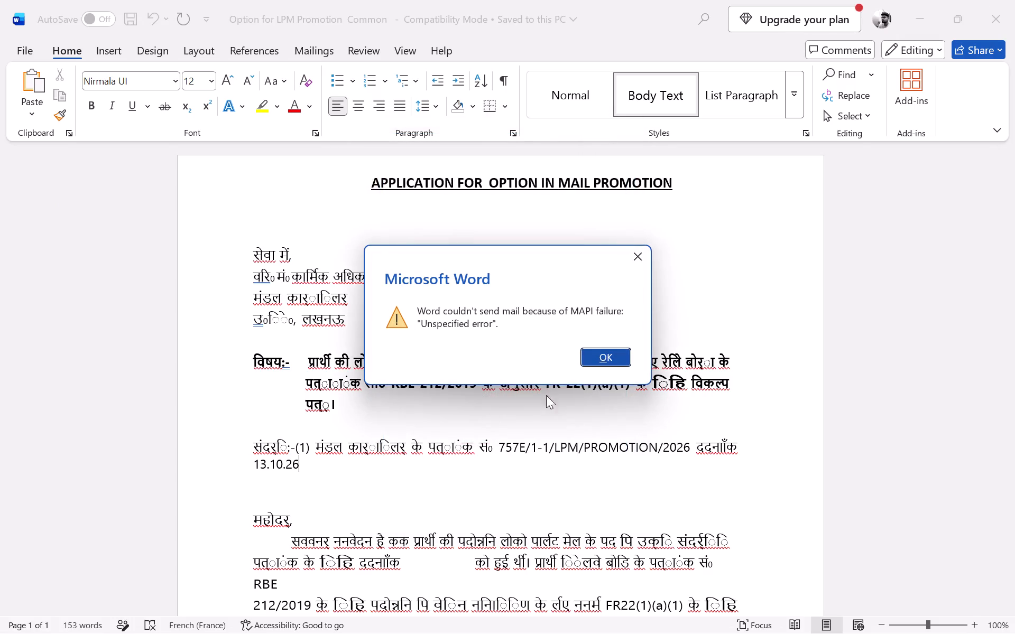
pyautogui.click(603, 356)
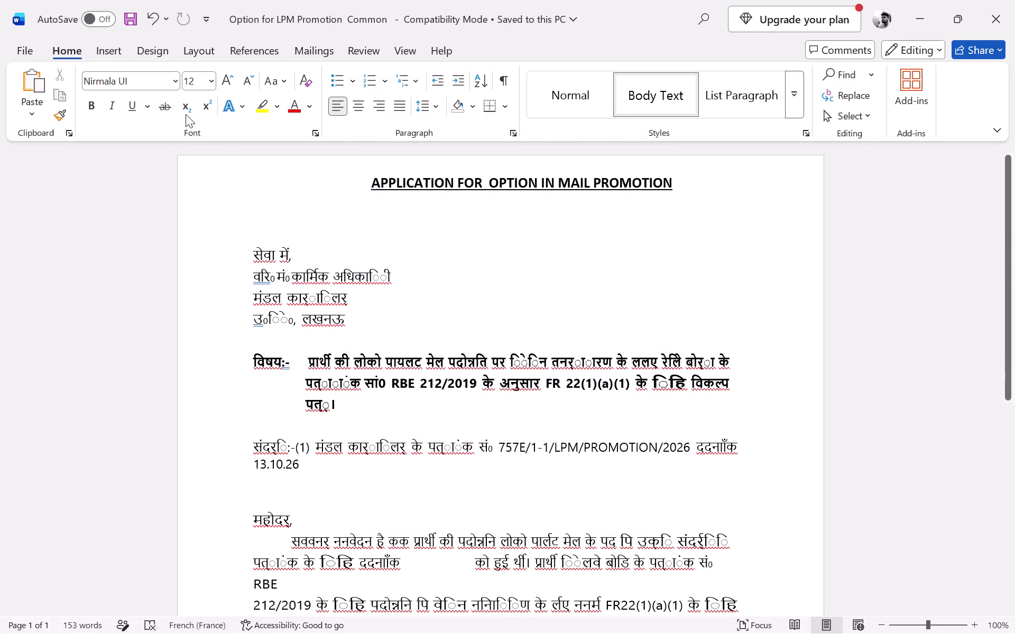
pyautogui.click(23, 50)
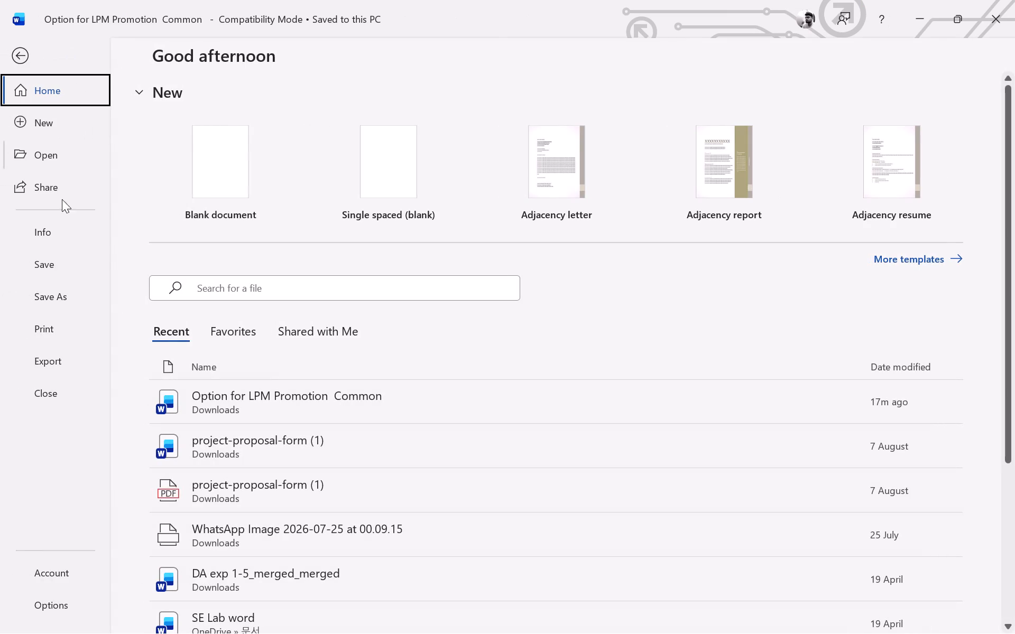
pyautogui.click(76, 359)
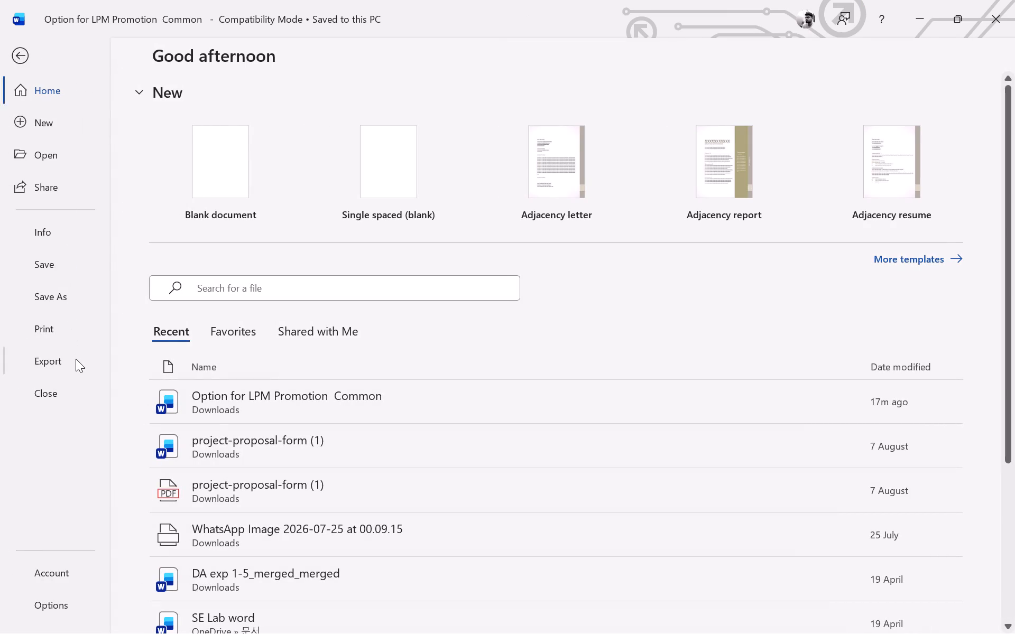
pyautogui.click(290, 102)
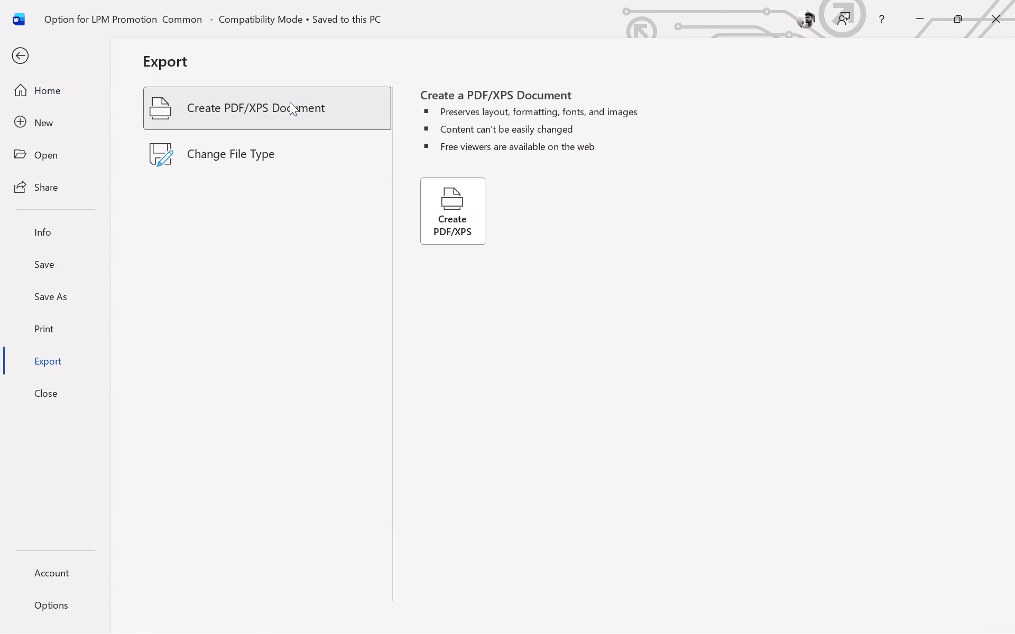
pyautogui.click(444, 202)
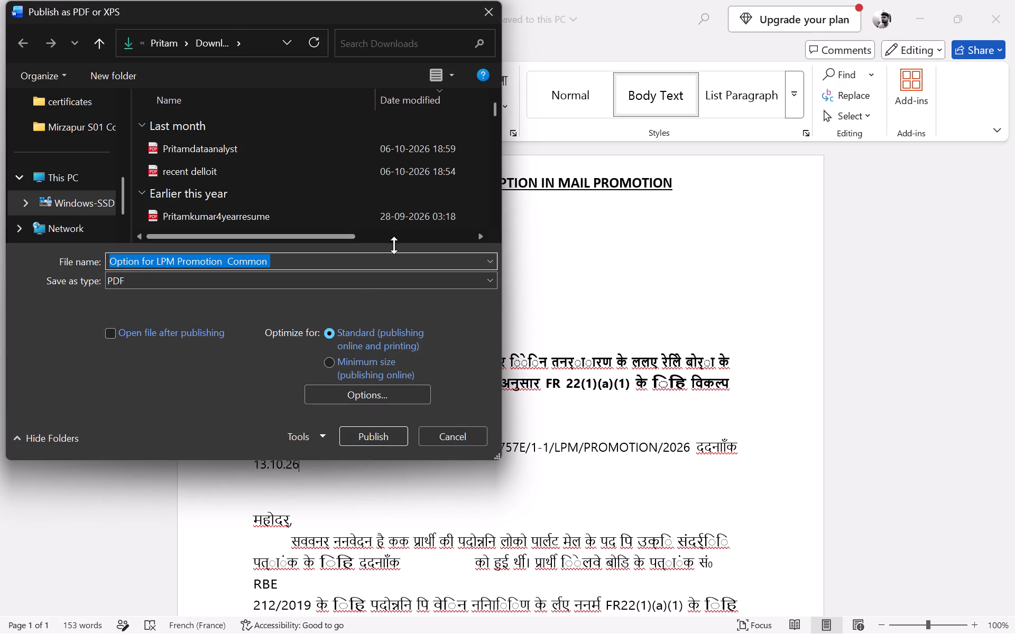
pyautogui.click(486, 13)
pyautogui.scroll(-2, 533, 338)
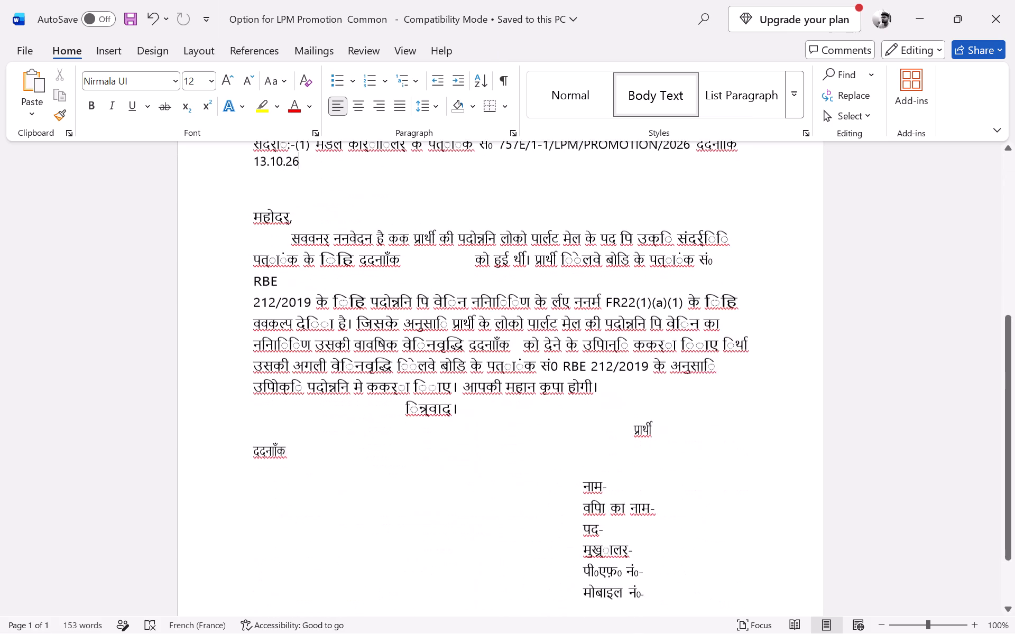
pyautogui.hscroll(1, 533, 338)
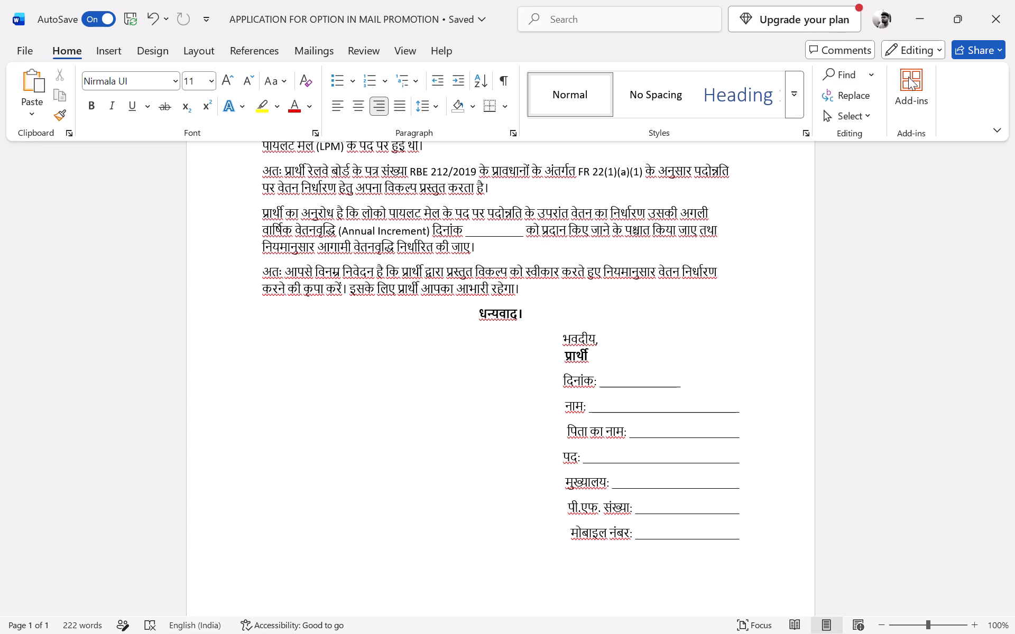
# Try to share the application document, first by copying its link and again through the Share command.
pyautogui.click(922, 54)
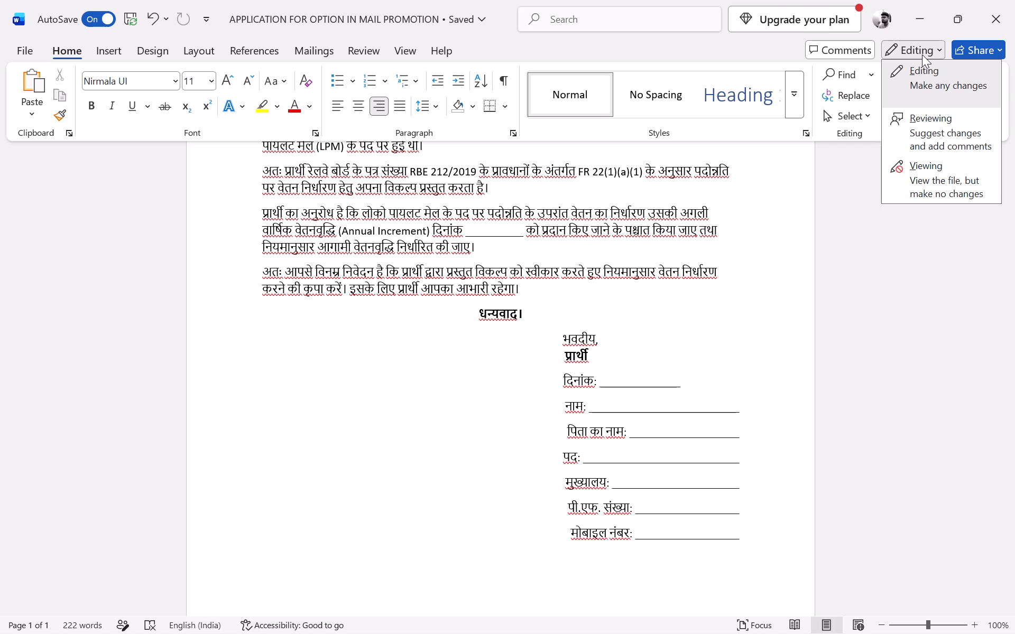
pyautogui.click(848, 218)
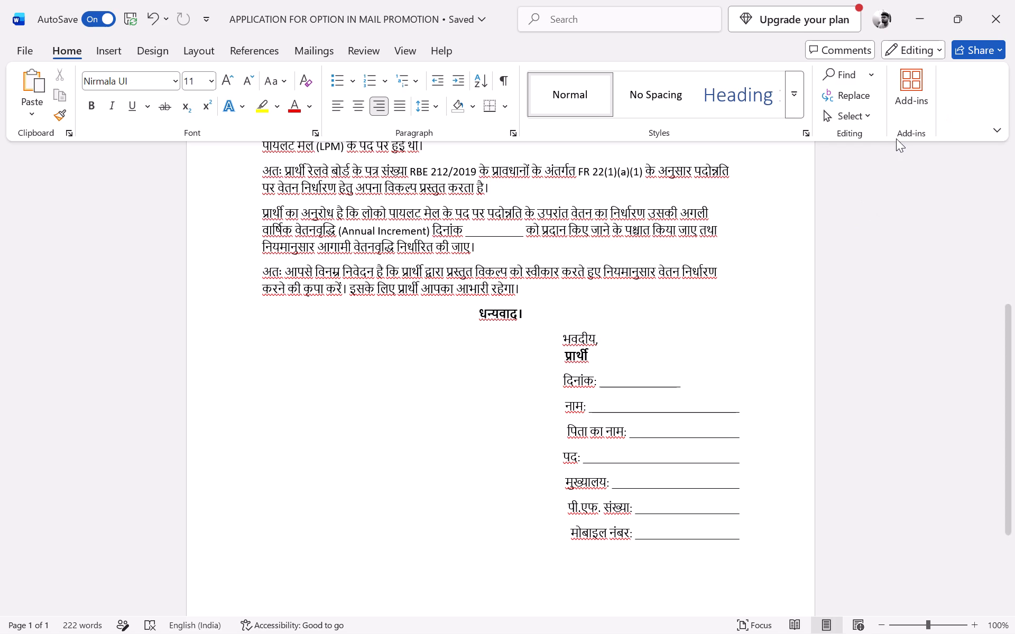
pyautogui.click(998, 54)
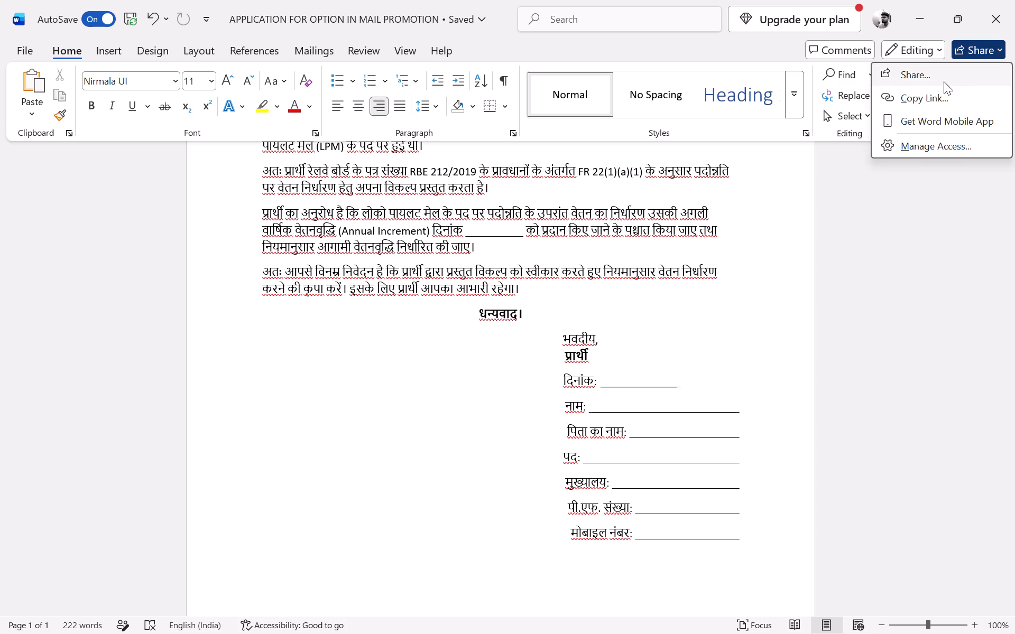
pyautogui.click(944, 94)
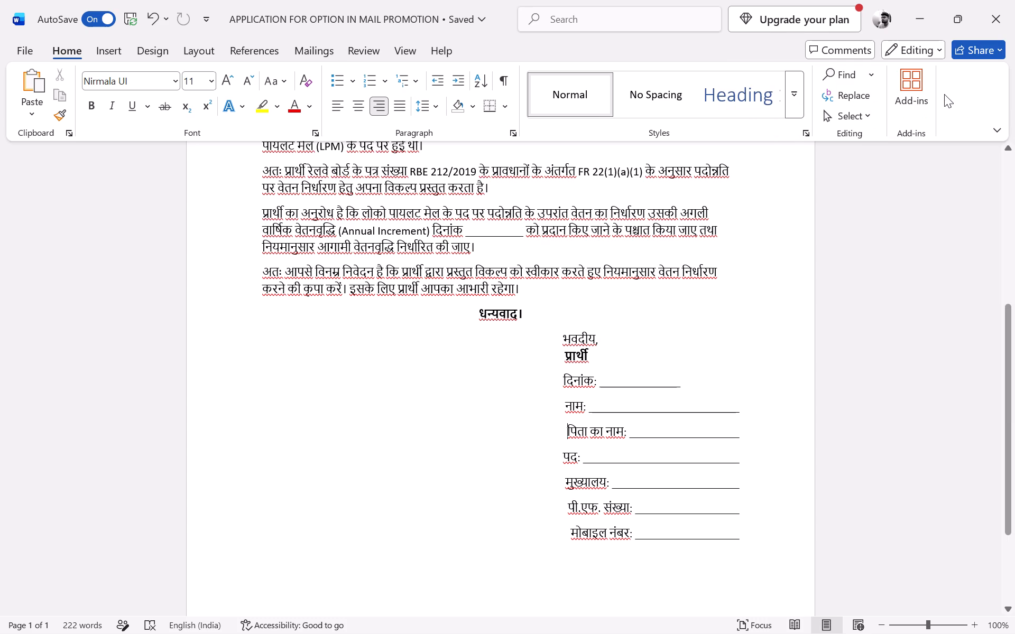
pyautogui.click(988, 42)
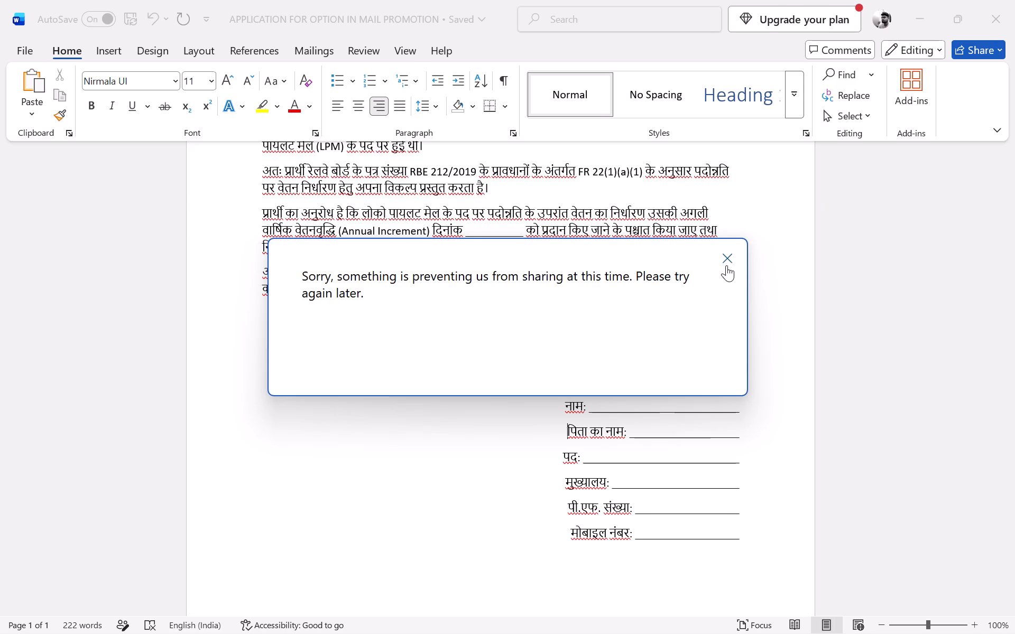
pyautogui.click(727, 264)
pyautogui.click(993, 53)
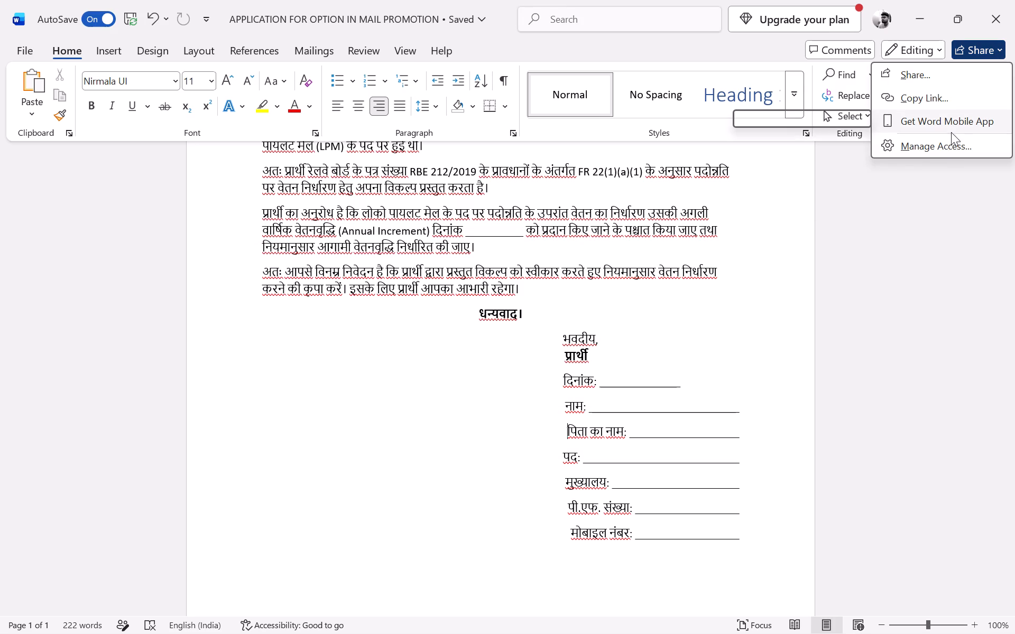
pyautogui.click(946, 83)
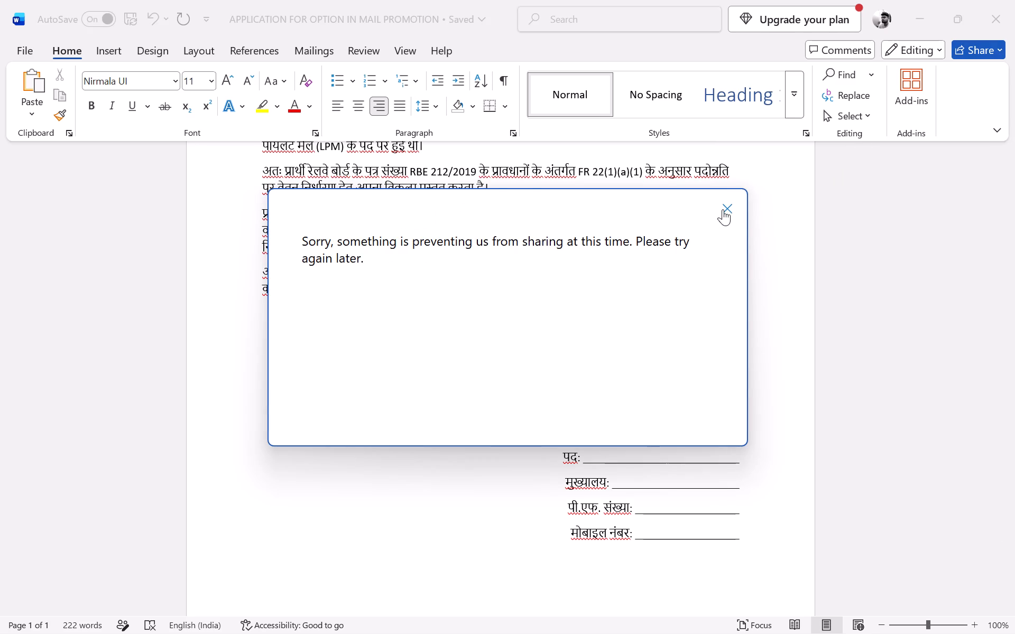
# Dismiss the sharing dialog and check the computer's Wi-Fi connection in the list of available networks.
pyautogui.click(723, 209)
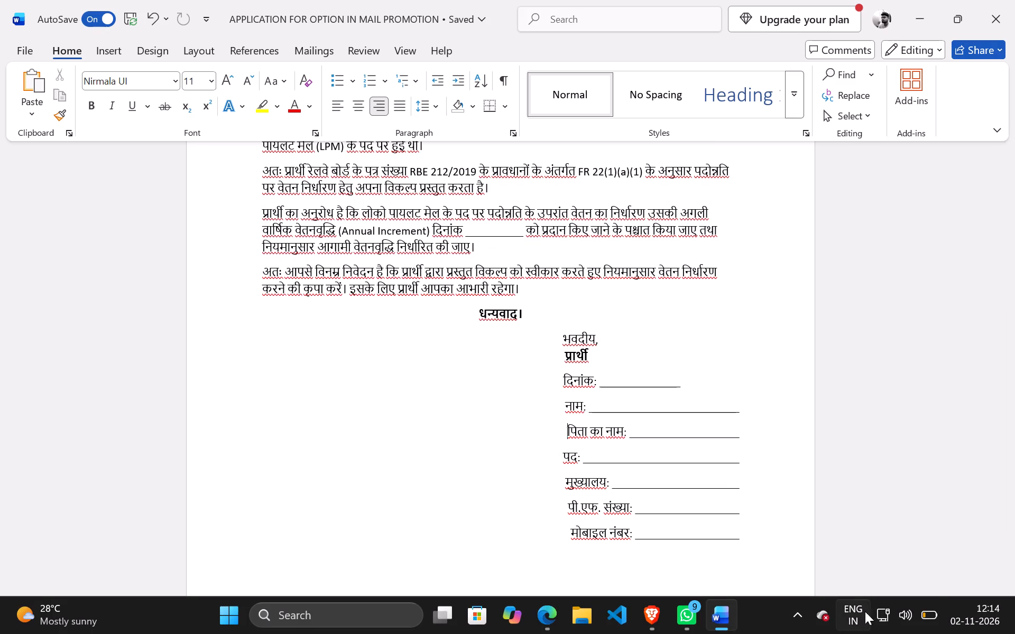
pyautogui.click(890, 618)
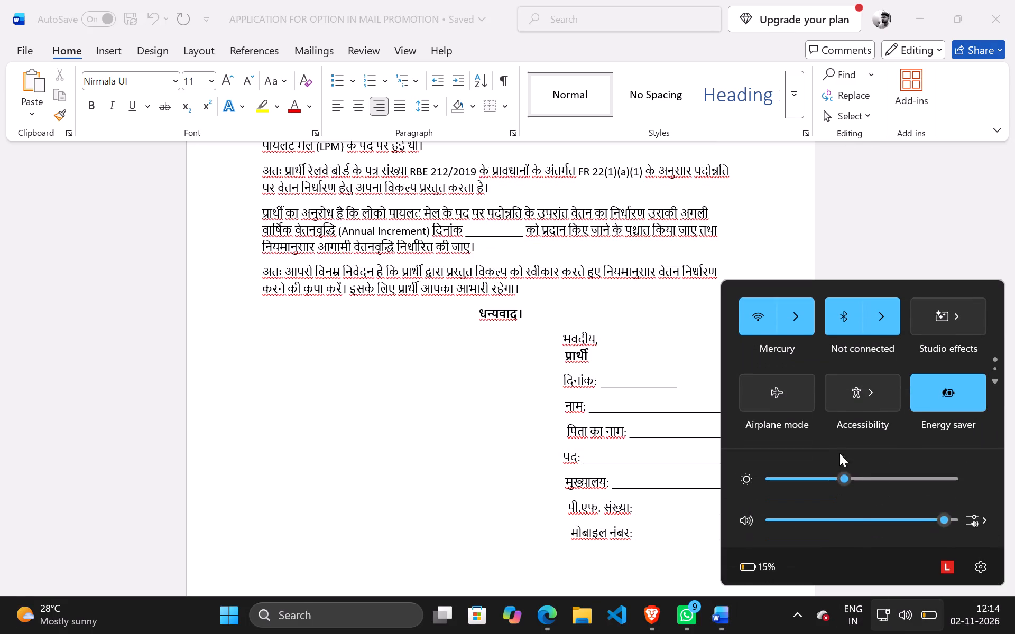
pyautogui.click(786, 320)
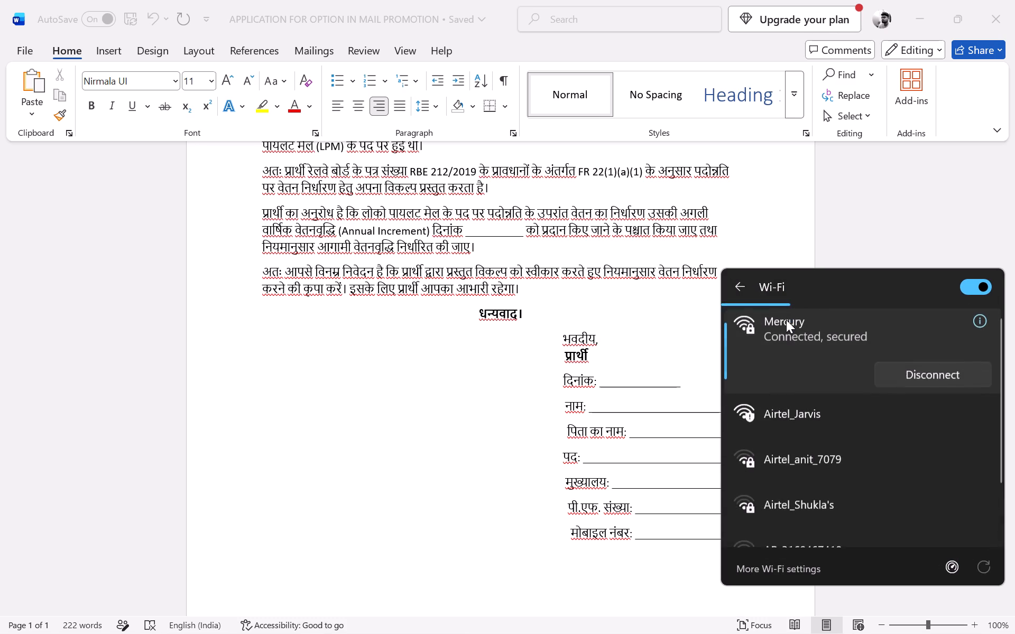
pyautogui.click(496, 417)
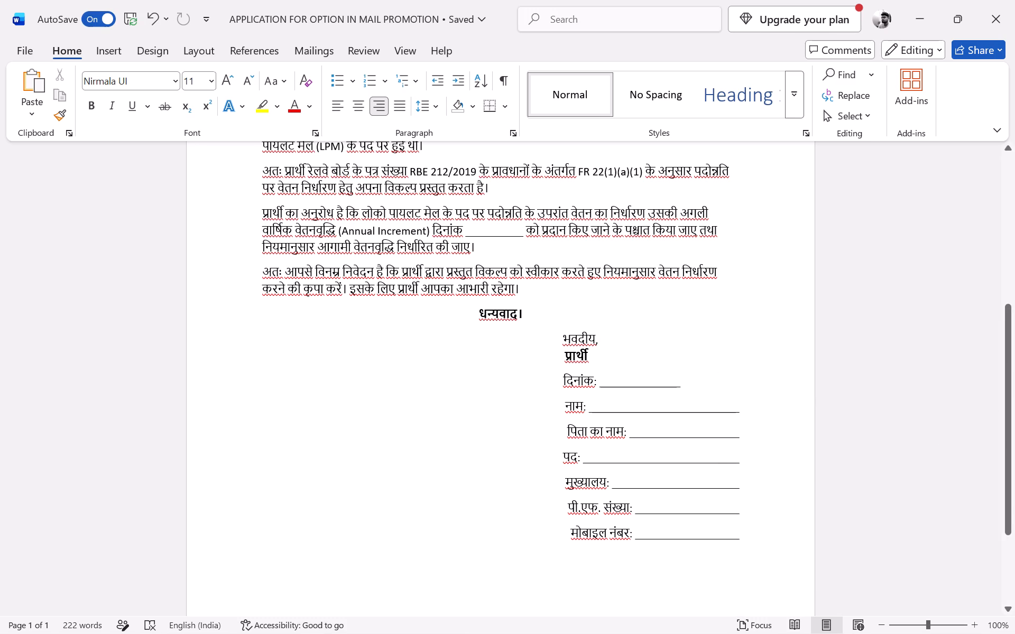
# Save the current APPLICATION FOR OPTION IN MAIL PROMOTION document.
pyautogui.hotkey('ctrl', 's')
# Bring up the Save a Copy locations for the application document.
pyautogui.click(31, 52)
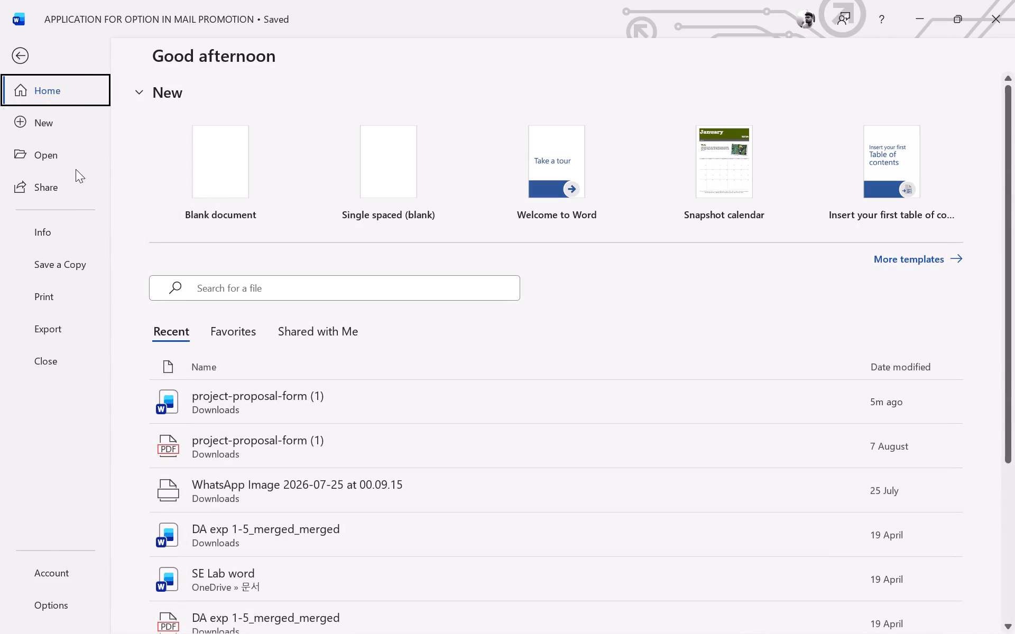
pyautogui.click(77, 269)
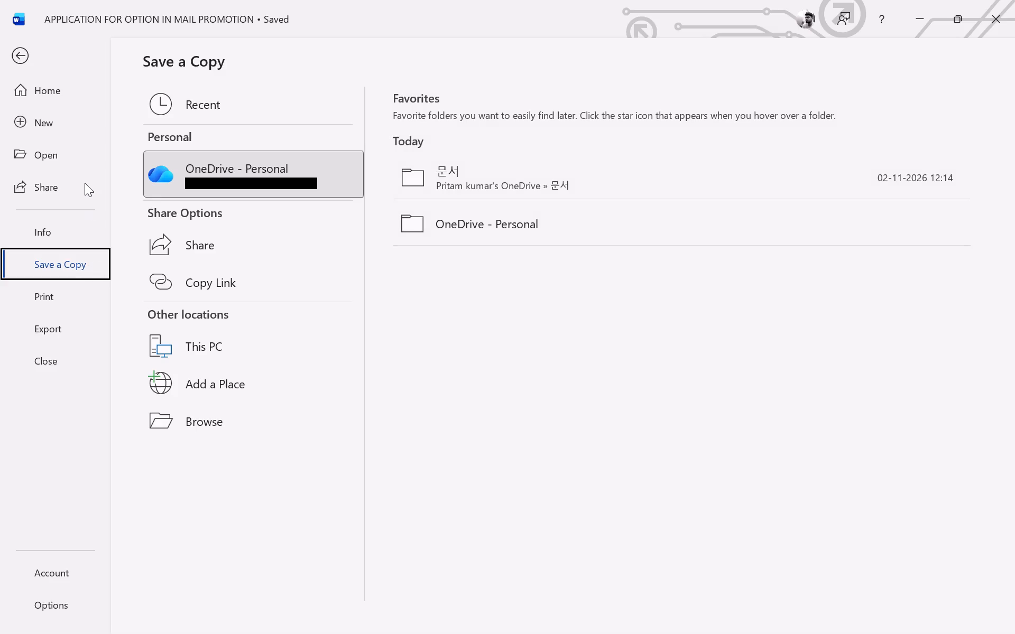
# Export the document as a PDF named APPLICATION FOR OPTION IN MAIL PROMOTION in the 문서 folder, with Standard optimization.
pyautogui.click(81, 319)
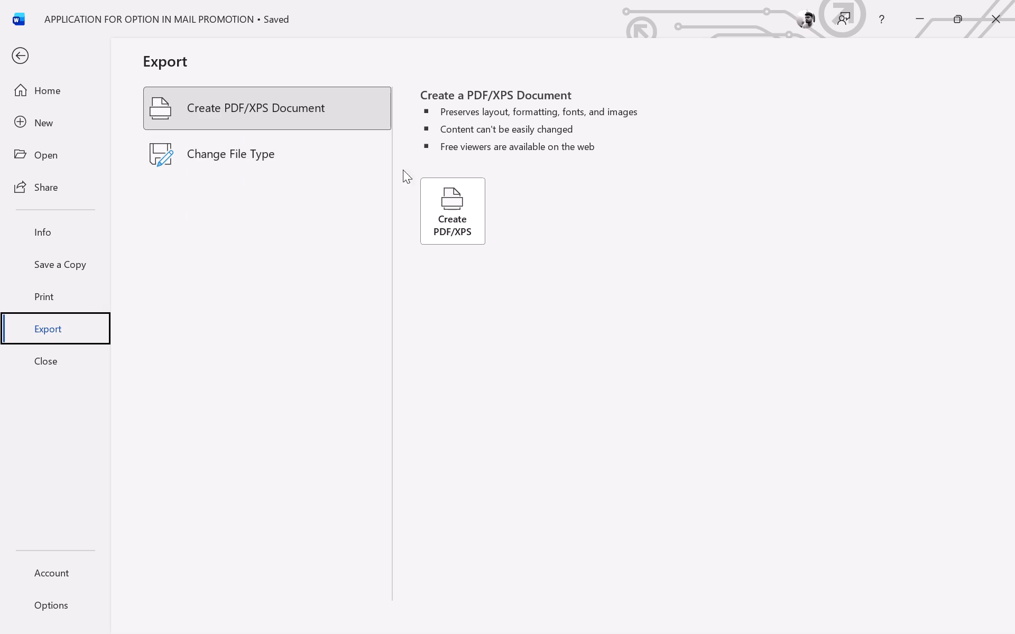
pyautogui.click(411, 179)
pyautogui.click(435, 184)
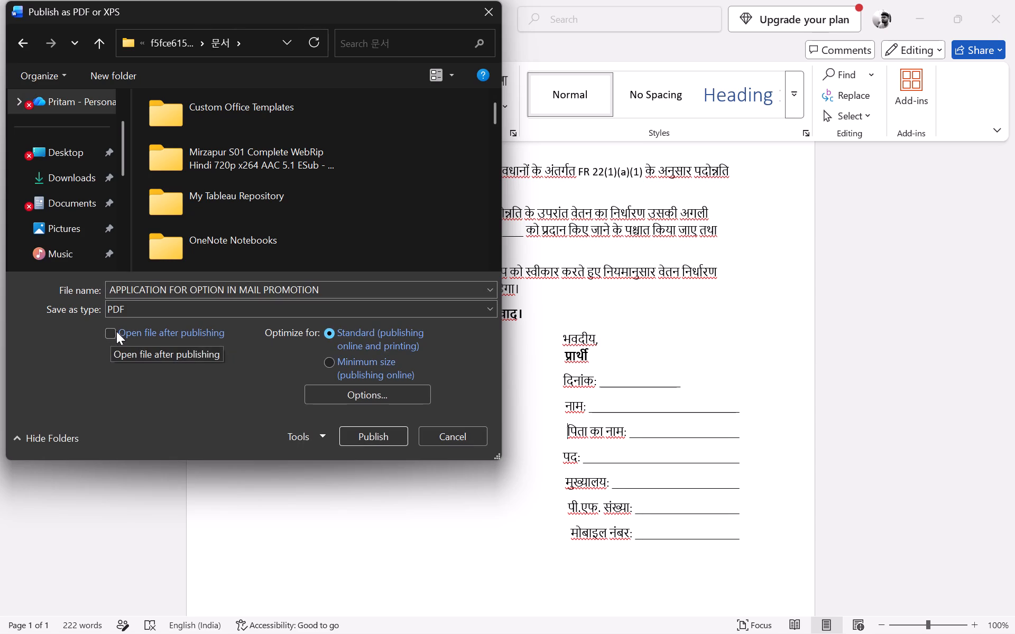
pyautogui.click(366, 430)
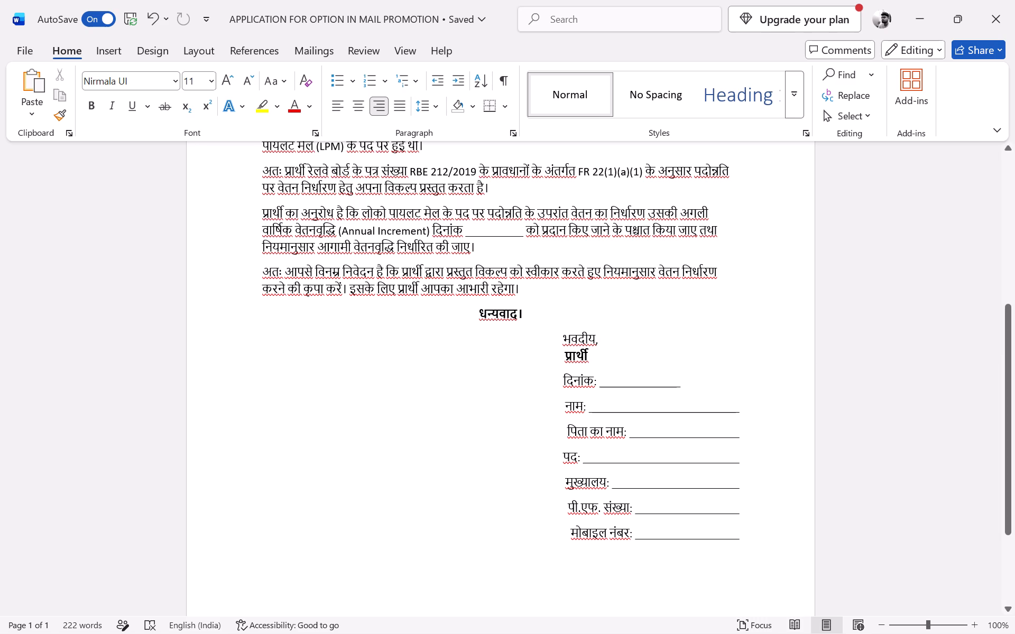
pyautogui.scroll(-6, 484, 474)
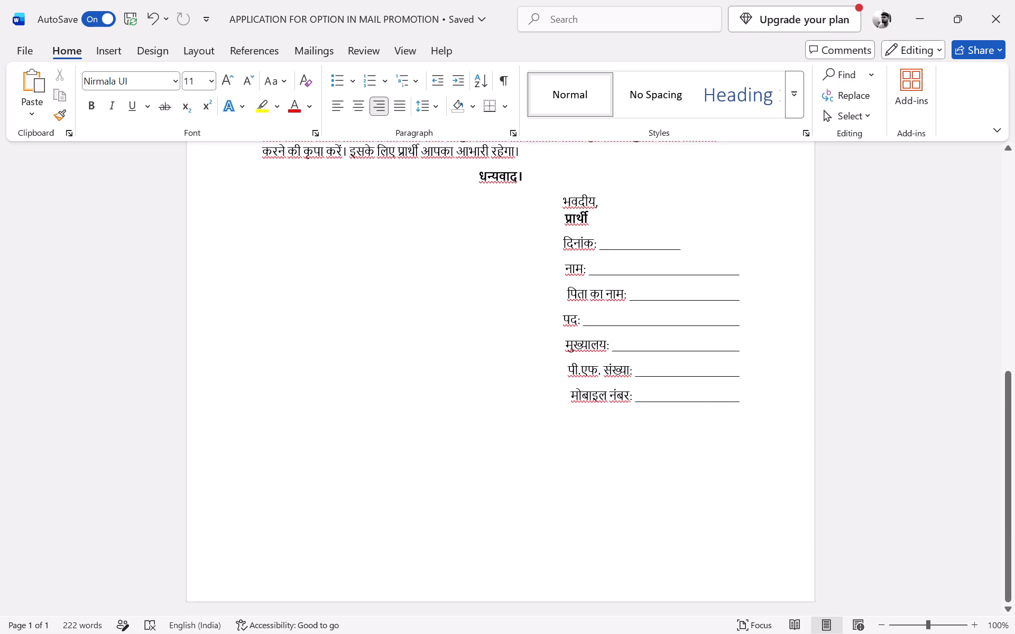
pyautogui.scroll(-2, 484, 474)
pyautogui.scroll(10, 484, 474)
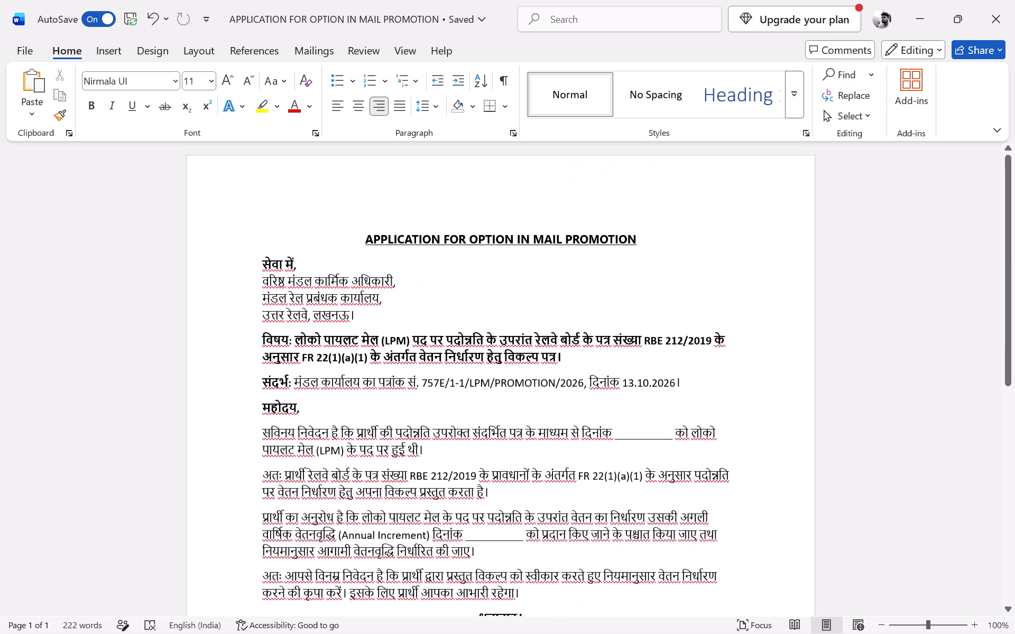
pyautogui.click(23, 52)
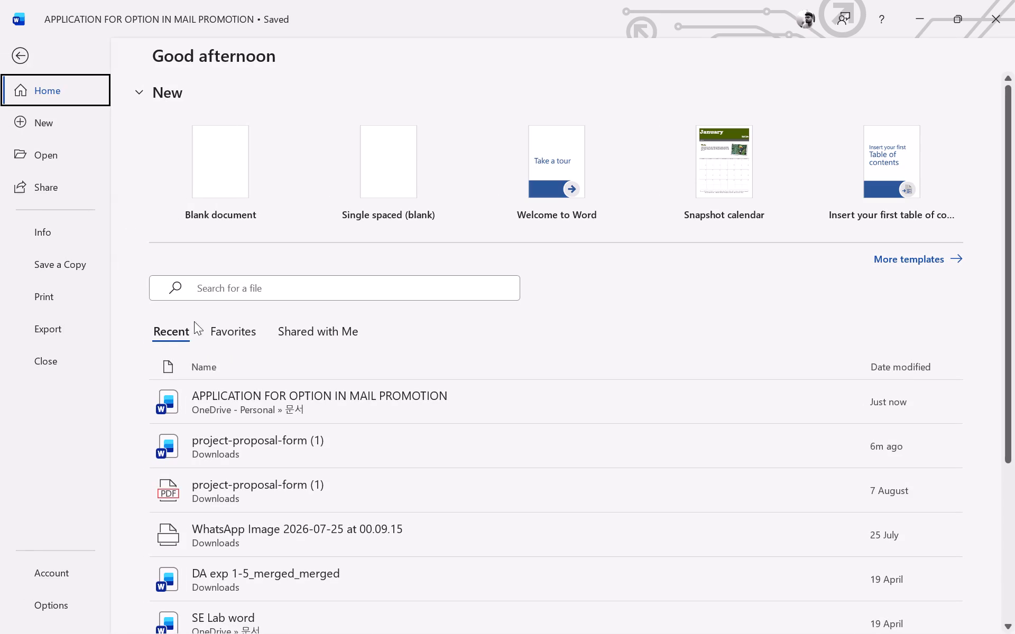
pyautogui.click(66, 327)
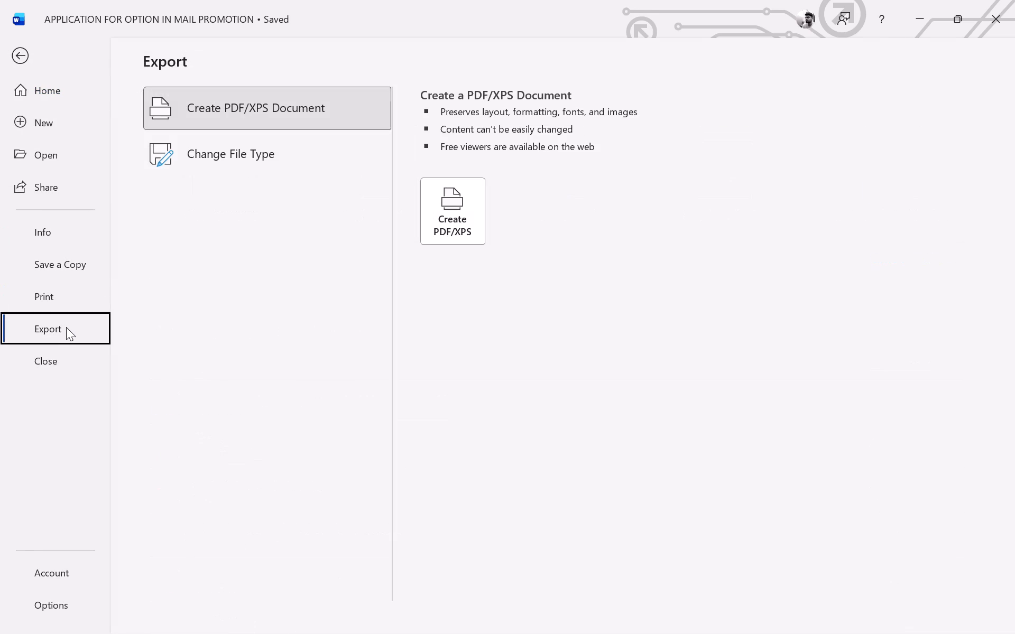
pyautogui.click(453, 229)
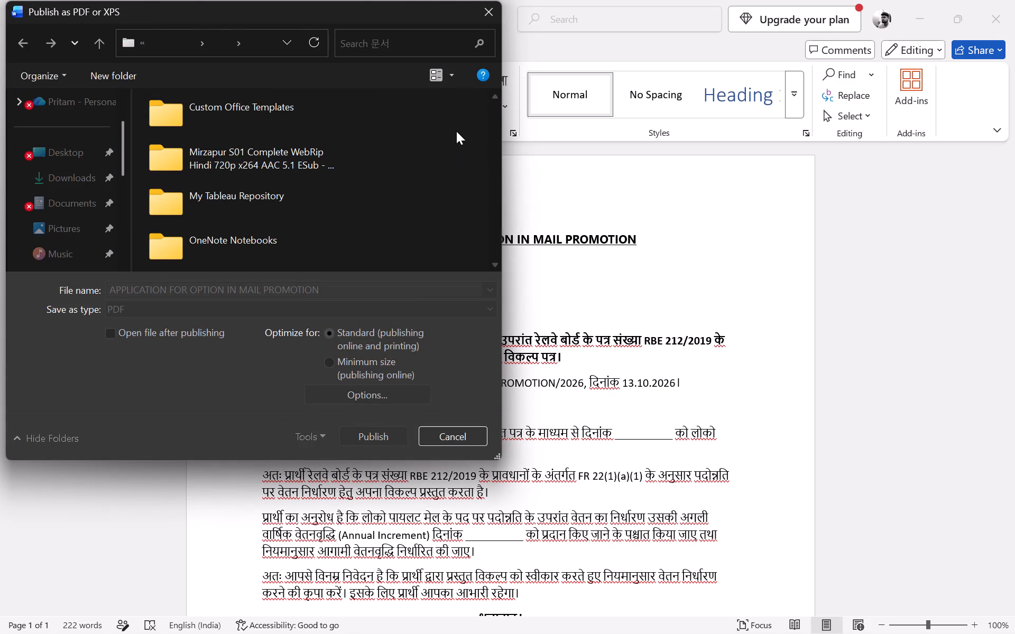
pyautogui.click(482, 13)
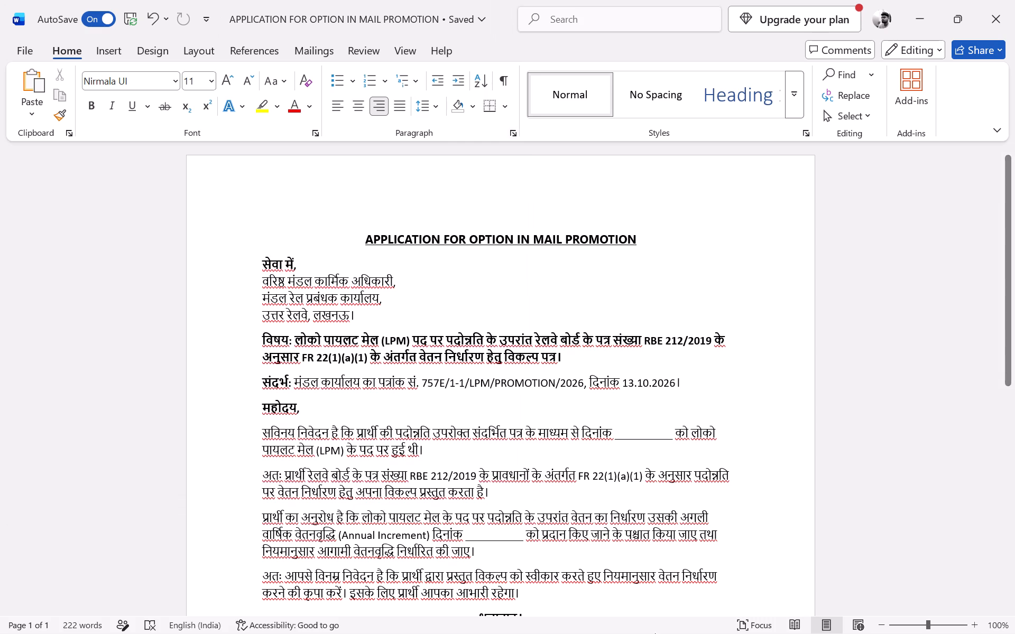
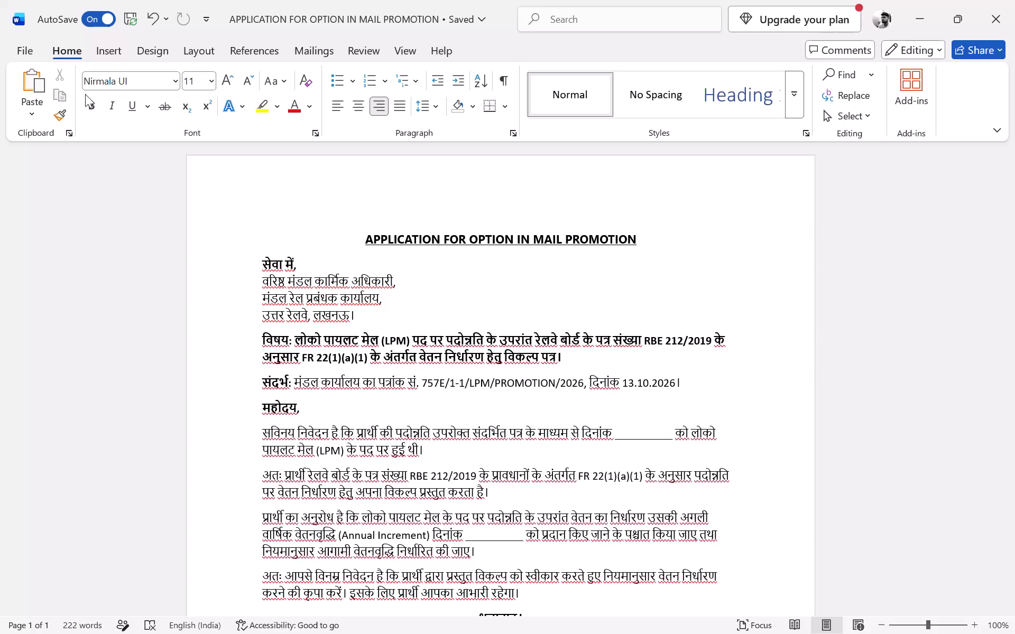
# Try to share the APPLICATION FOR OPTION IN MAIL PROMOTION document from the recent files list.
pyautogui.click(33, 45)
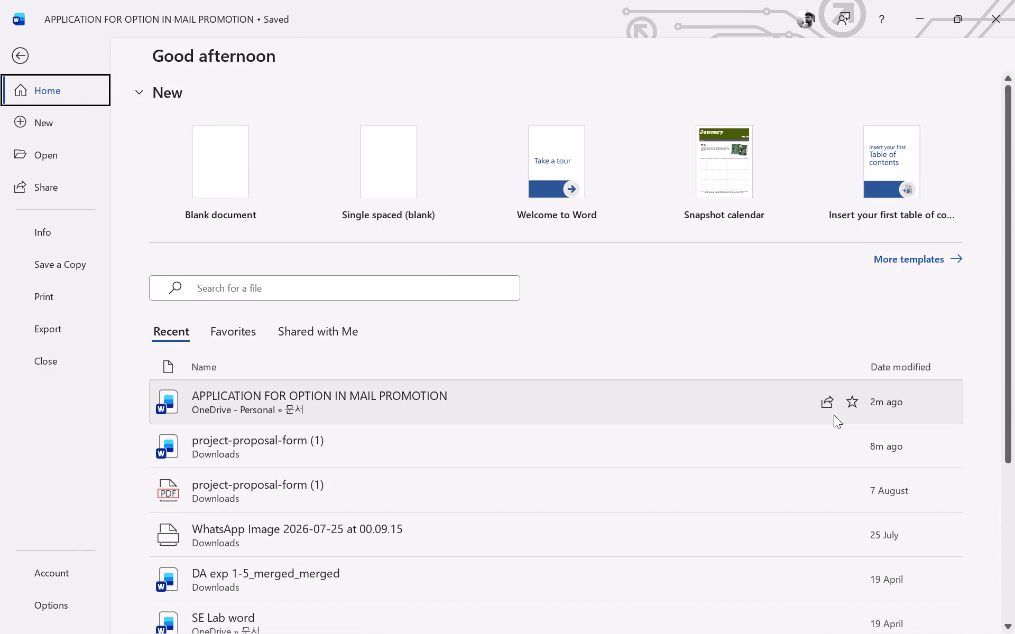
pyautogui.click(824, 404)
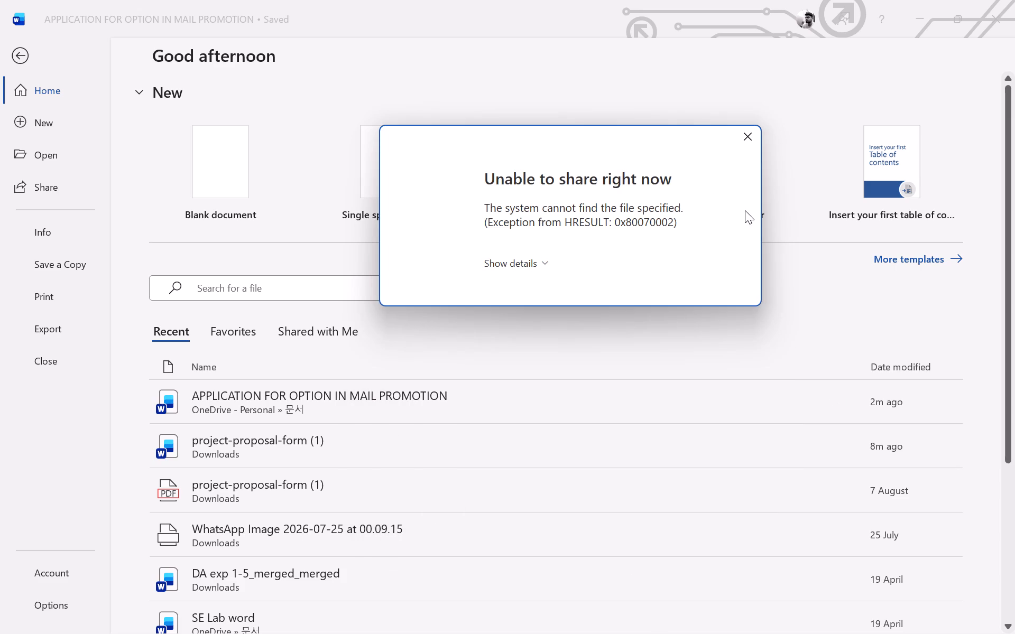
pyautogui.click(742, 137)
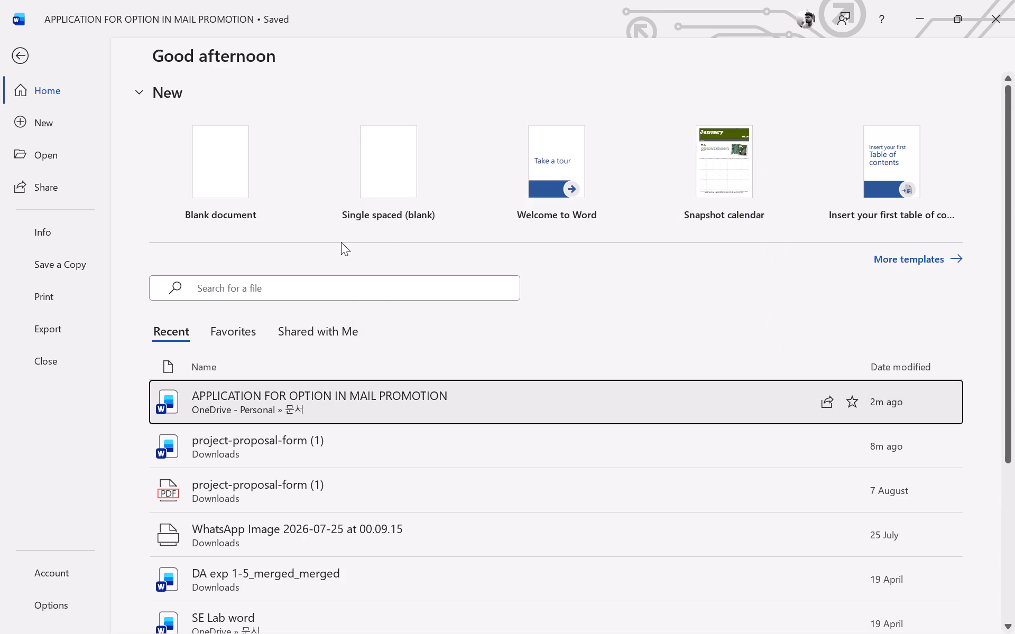
# Export the document as a PDF named APPLICATION FOR OPTION IN MAIL PROMOTION in Downloads, with Standard optimization and opening after publishing enabled.
pyautogui.click(75, 325)
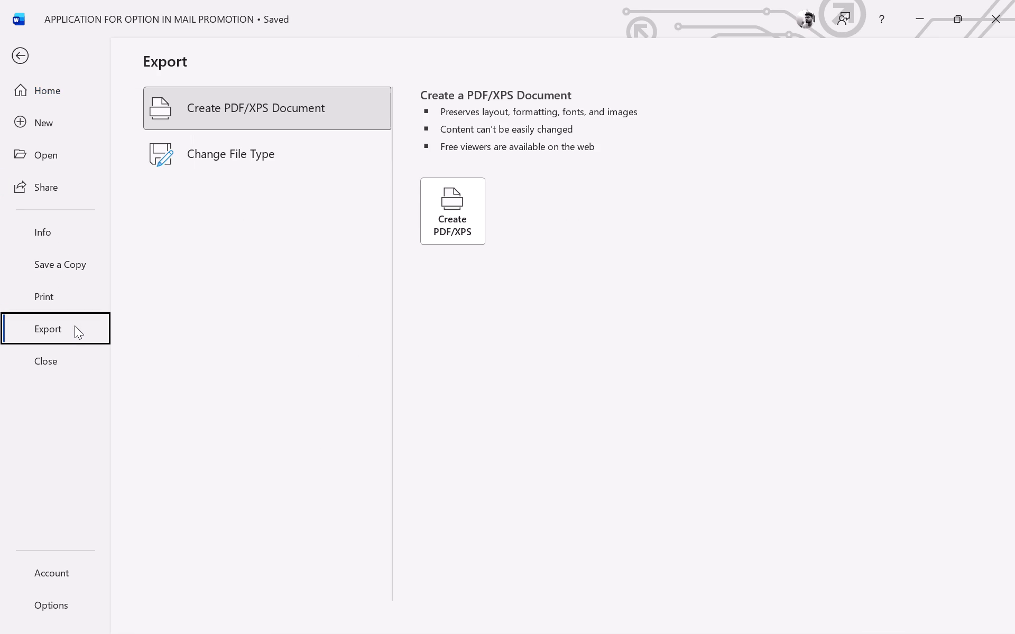
pyautogui.click(315, 108)
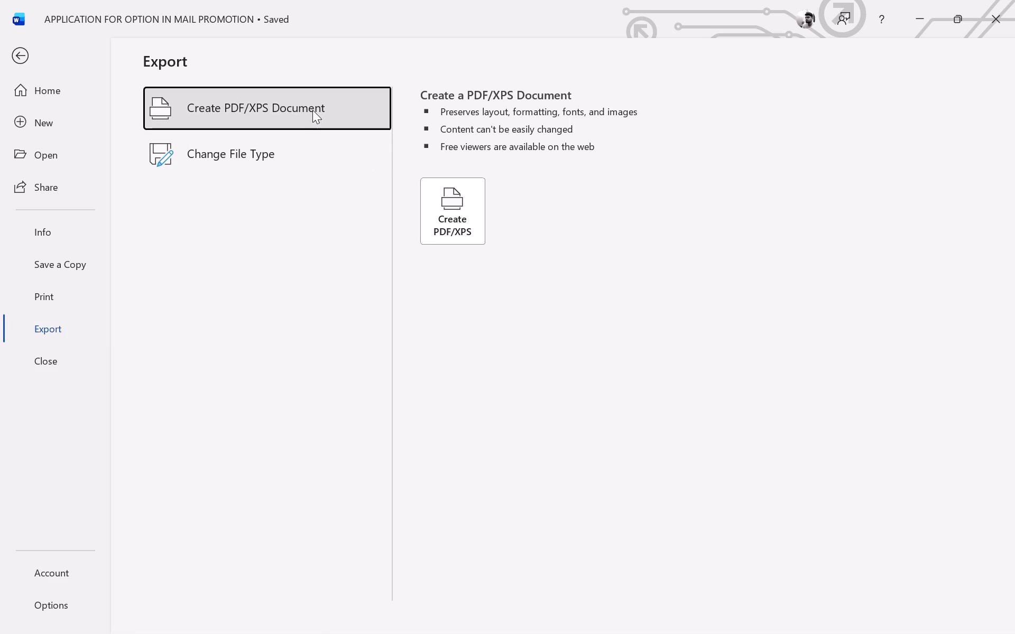
pyautogui.click(312, 110)
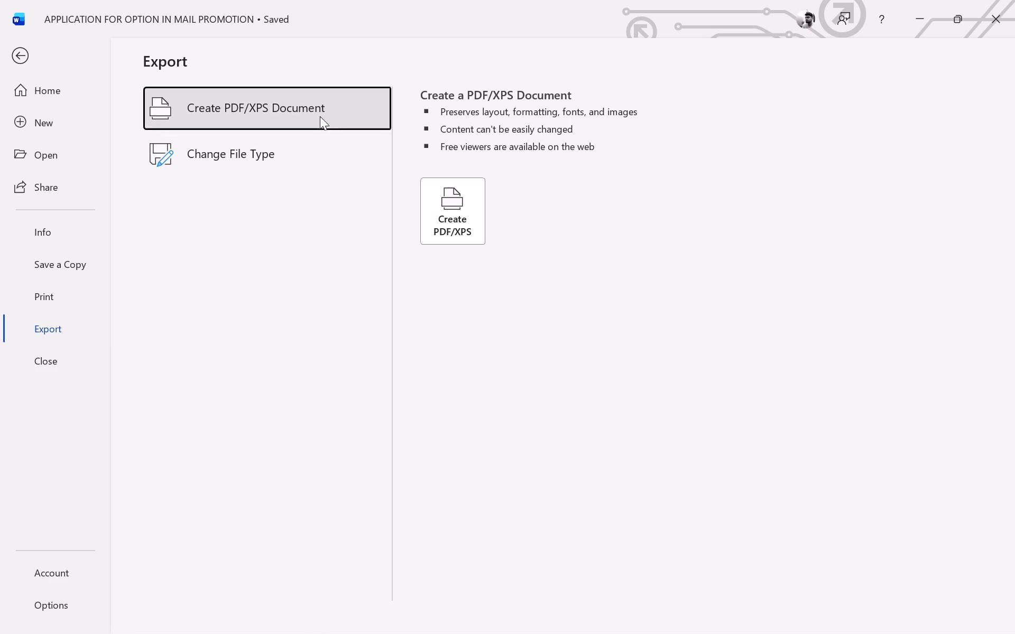
pyautogui.doubleClick(310, 110)
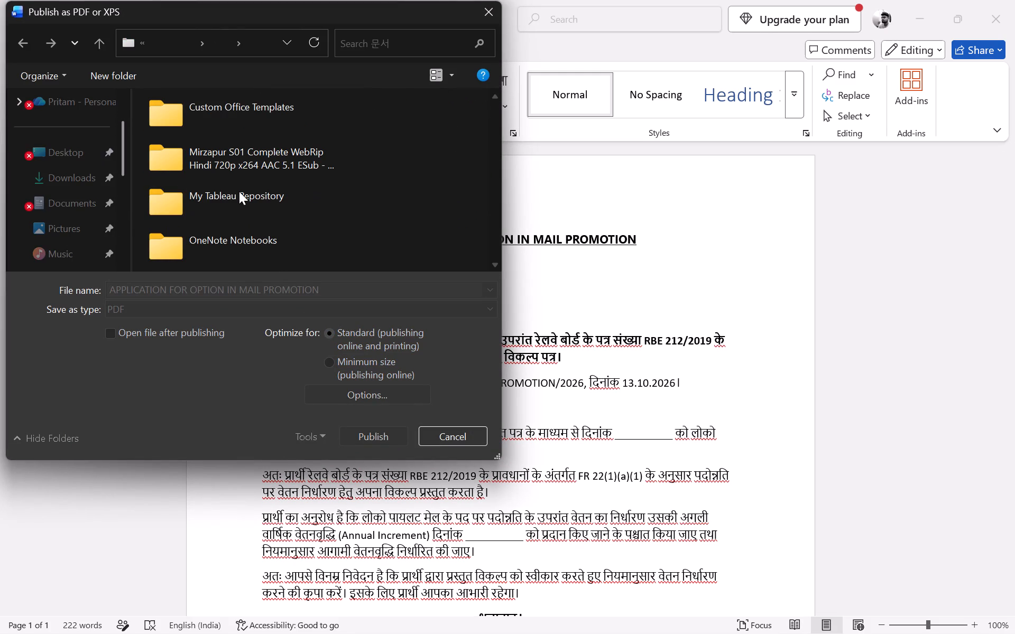
pyautogui.scroll(-2, 239, 191)
pyautogui.scroll(2, 239, 191)
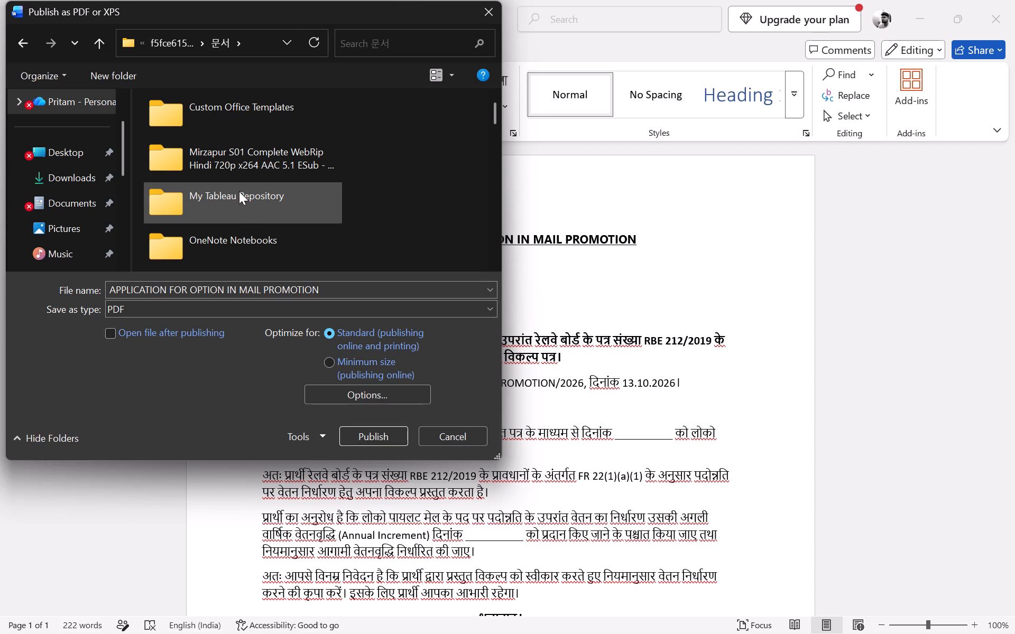
pyautogui.scroll(-1, 239, 191)
pyautogui.scroll(4, 239, 191)
pyautogui.click(87, 183)
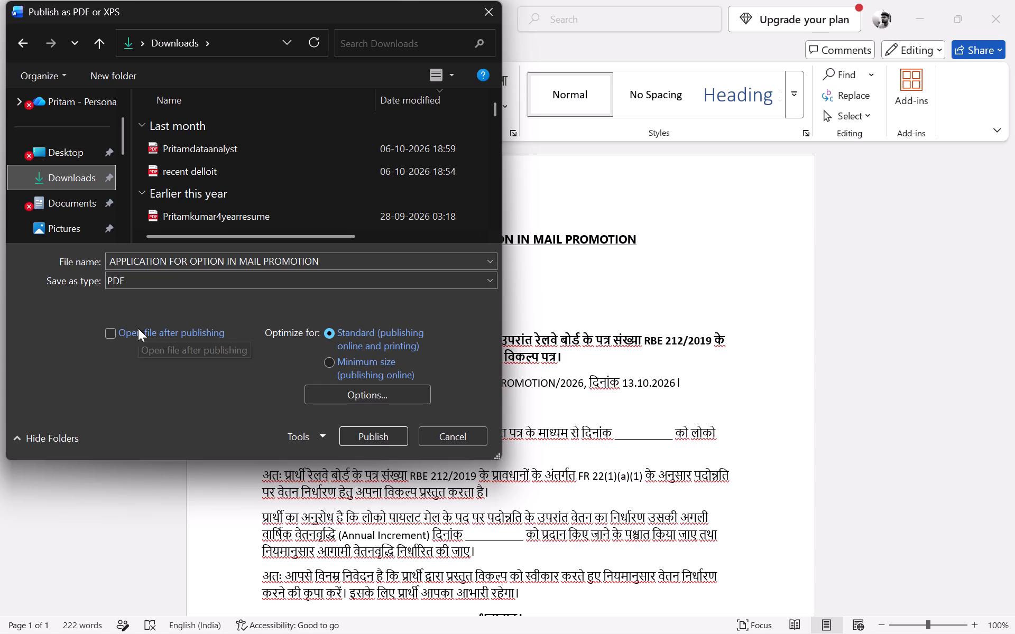
pyautogui.click(113, 338)
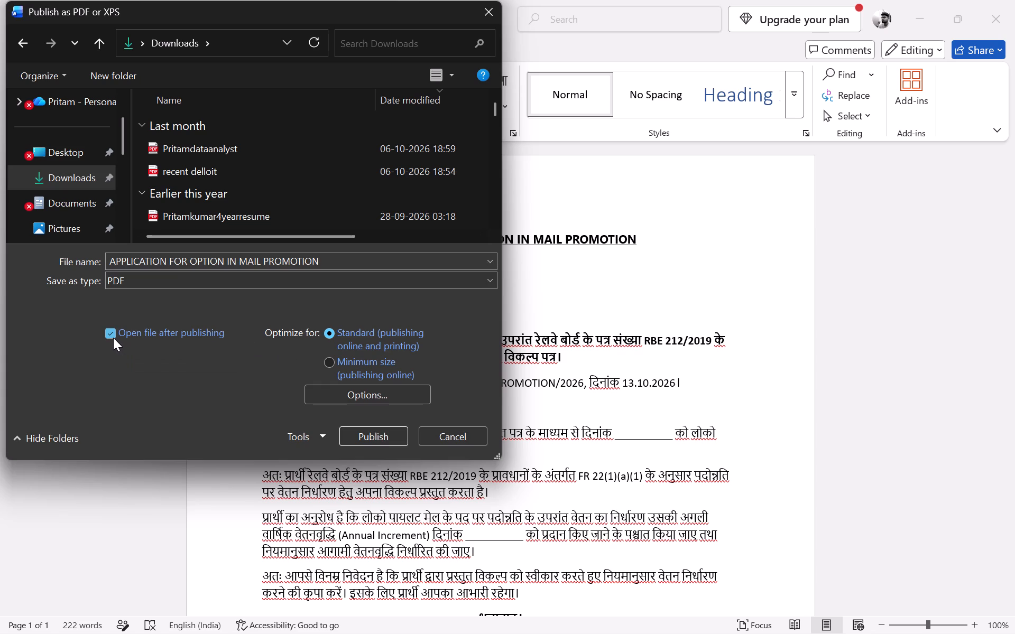
pyautogui.click(381, 433)
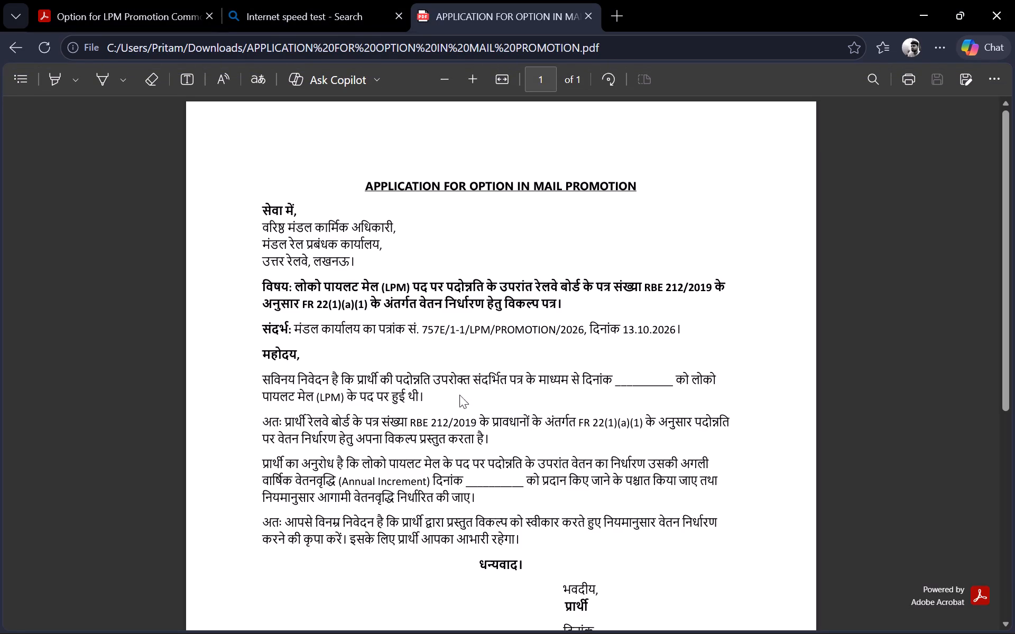
# Examine the exported PDF from title to signature fields, checking the Hindi text and the closing block's alignment.
pyautogui.scroll(-2, 509, 396)
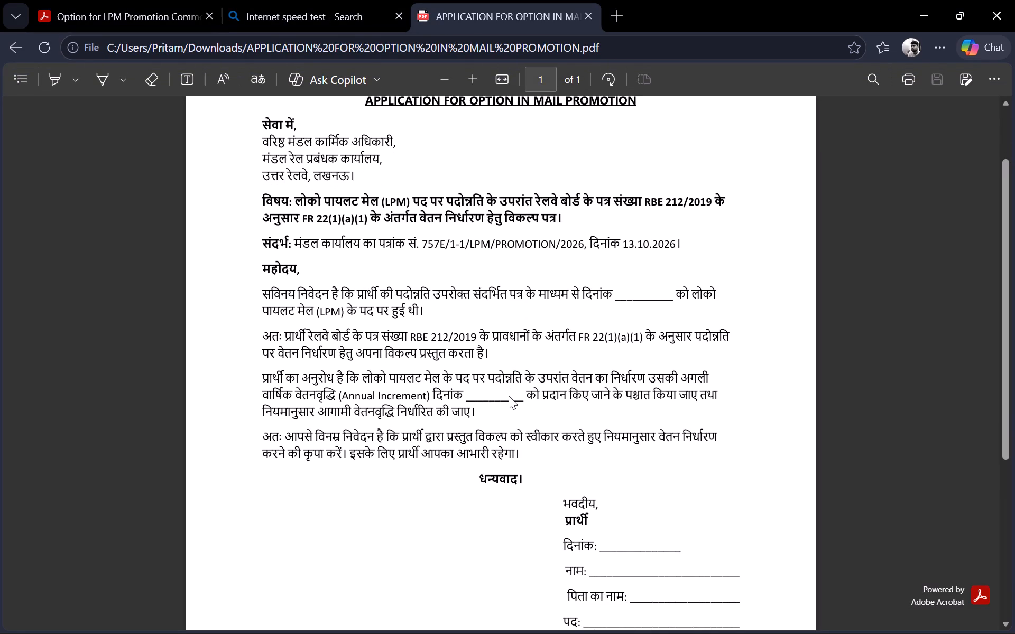
pyautogui.scroll(-5, 509, 396)
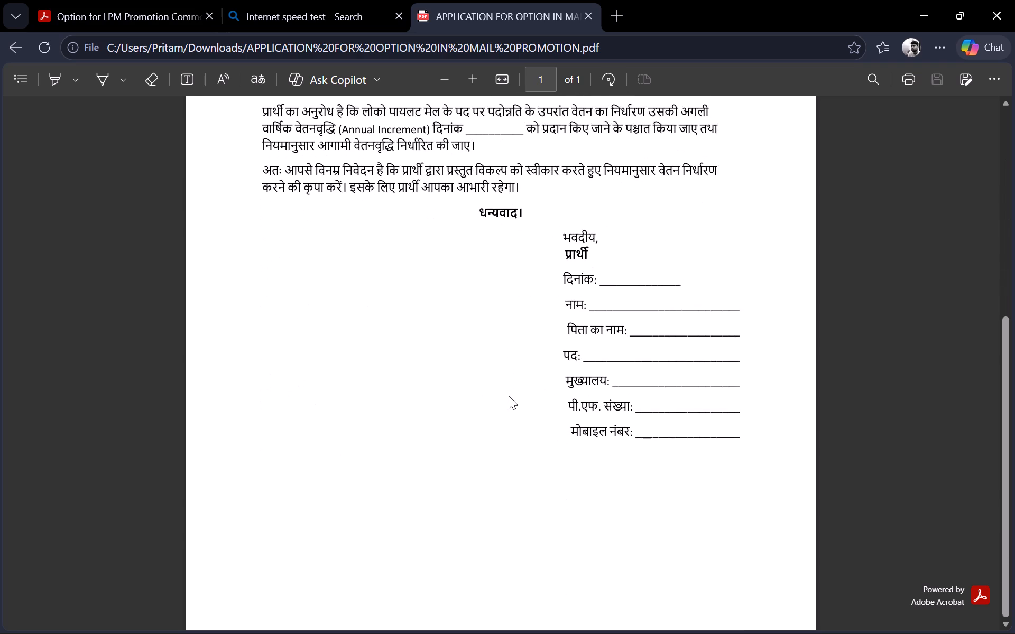
pyautogui.scroll(-1, 509, 396)
pyautogui.scroll(4, 509, 396)
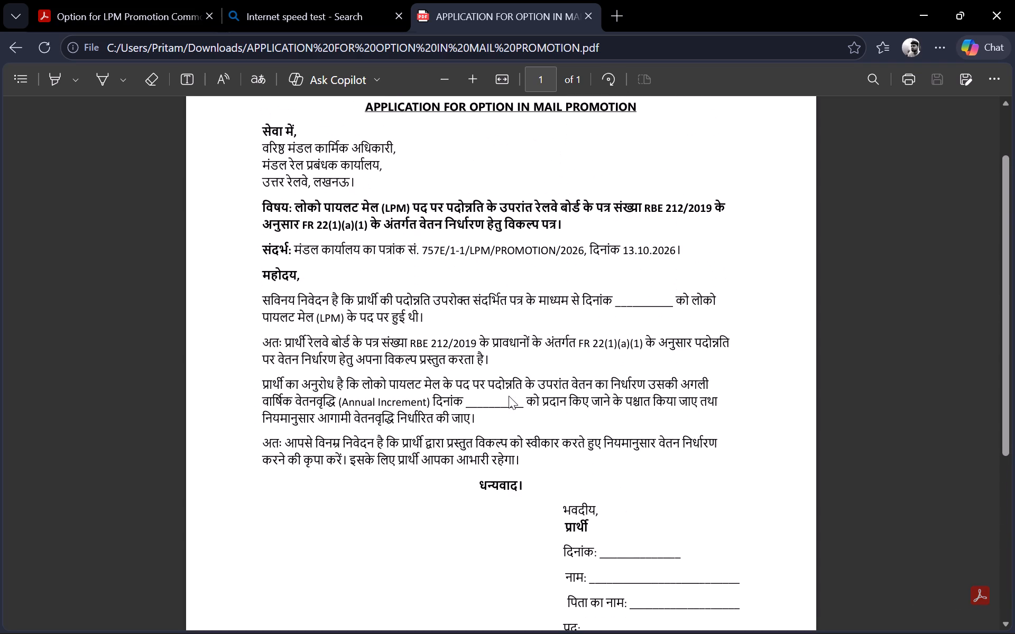
pyautogui.scroll(-3, 559, 452)
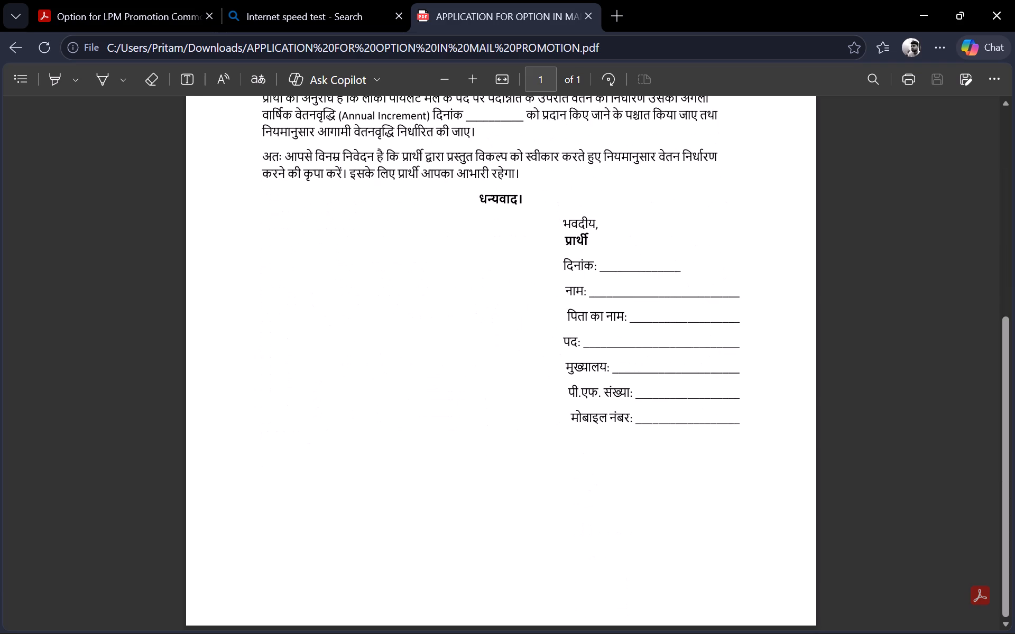
pyautogui.scroll(-4, 559, 452)
pyautogui.scroll(8, 559, 452)
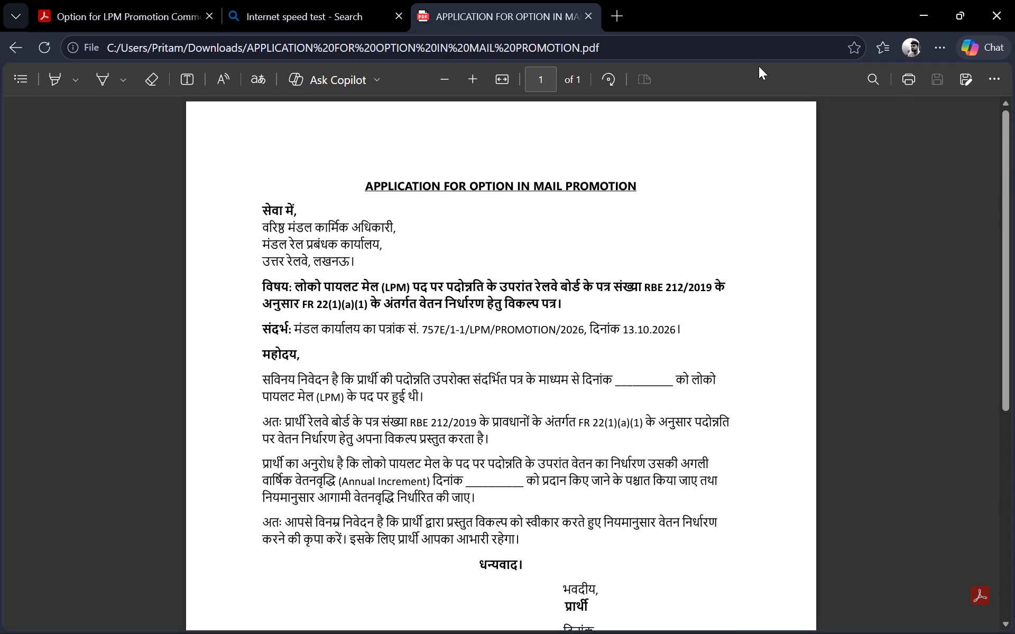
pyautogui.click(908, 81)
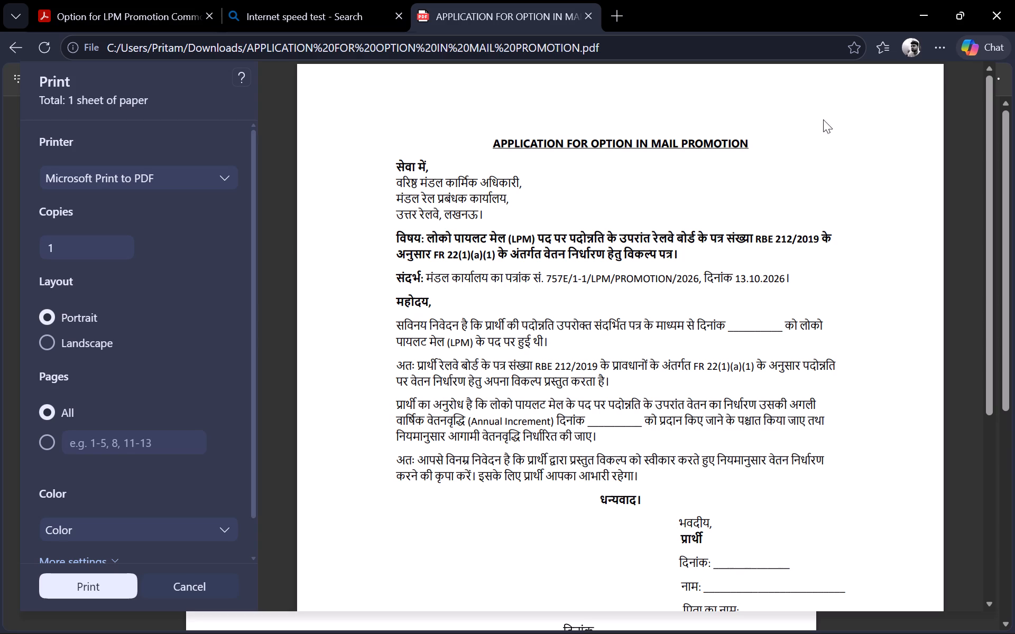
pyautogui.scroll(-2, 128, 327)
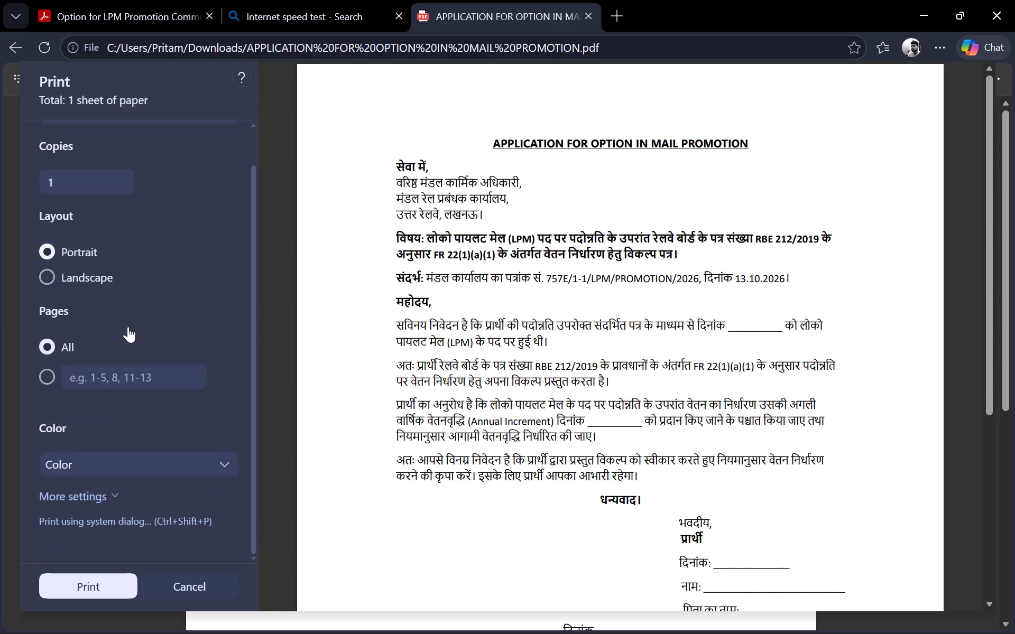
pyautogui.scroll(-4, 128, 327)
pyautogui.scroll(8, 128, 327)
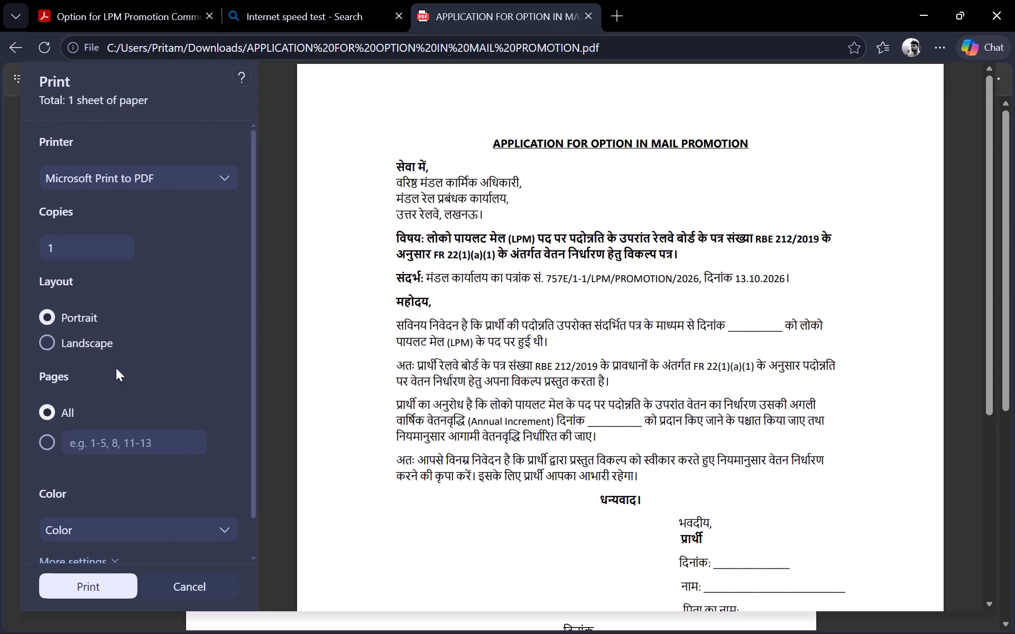
# Leave the print preview and close the exported PDF's browser tab.
pyautogui.click(11, 52)
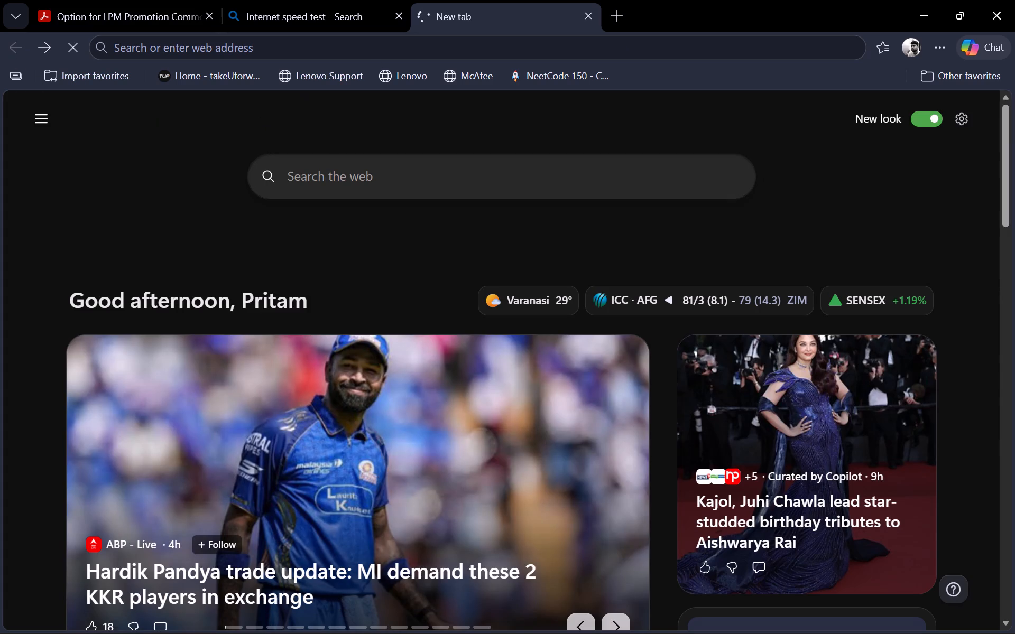
pyautogui.click(589, 13)
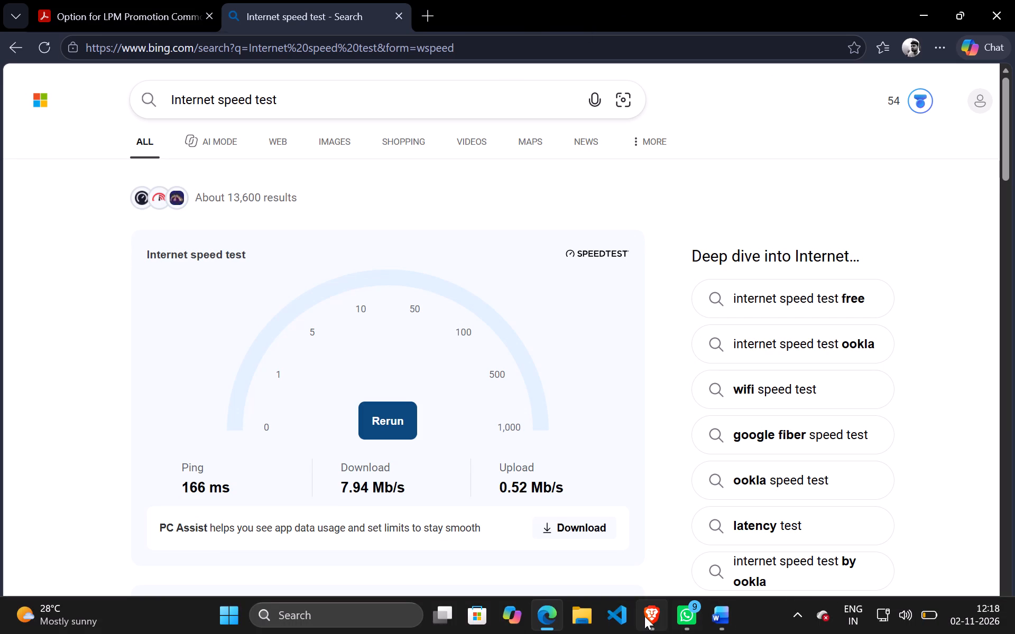
# Switch to File Explorer and cut the APPLICATION FOR OPTION IN MAIL PROMOTION PDF from the Downloads folder.
pyautogui.click(573, 609)
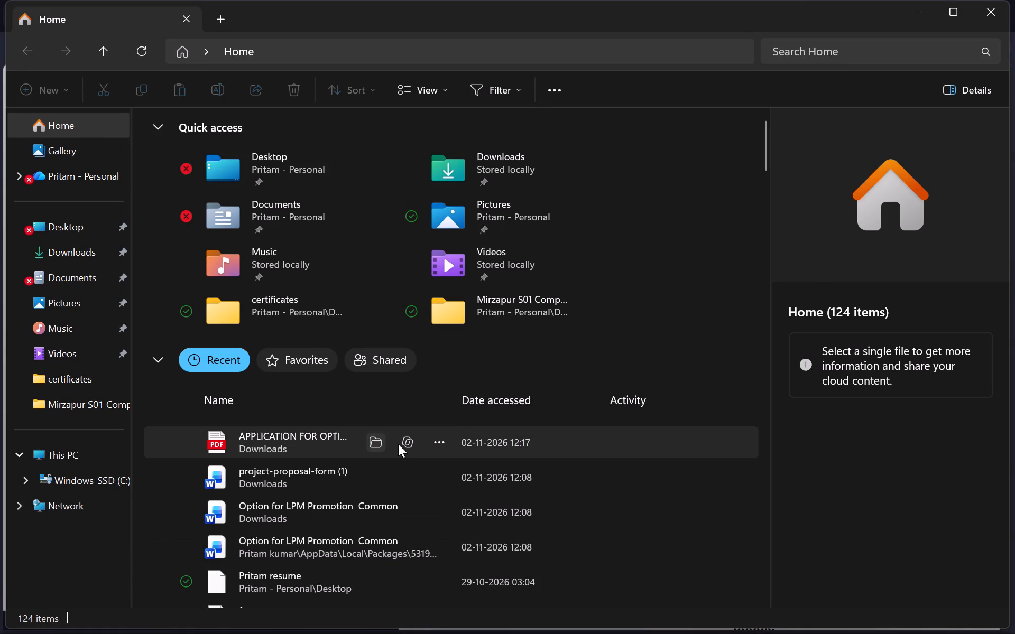
pyautogui.click(435, 449)
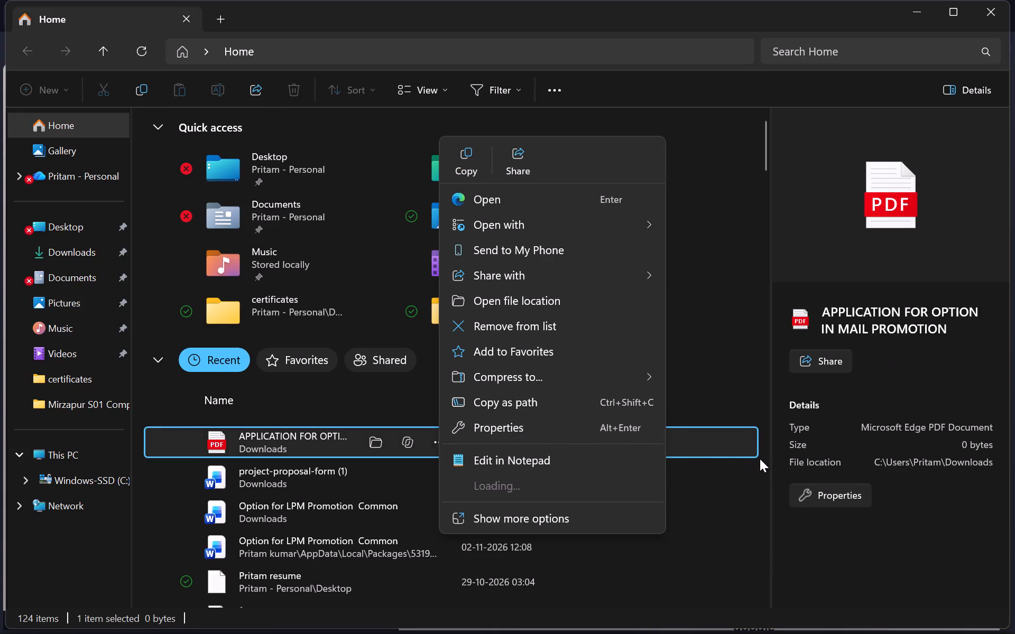
pyautogui.click(762, 459)
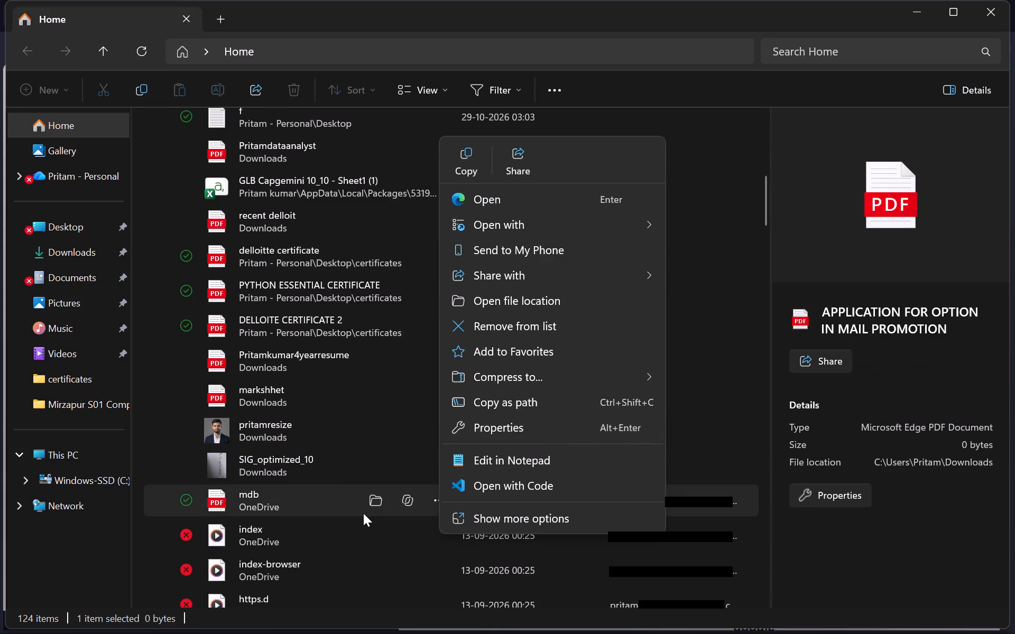
pyautogui.click(66, 244)
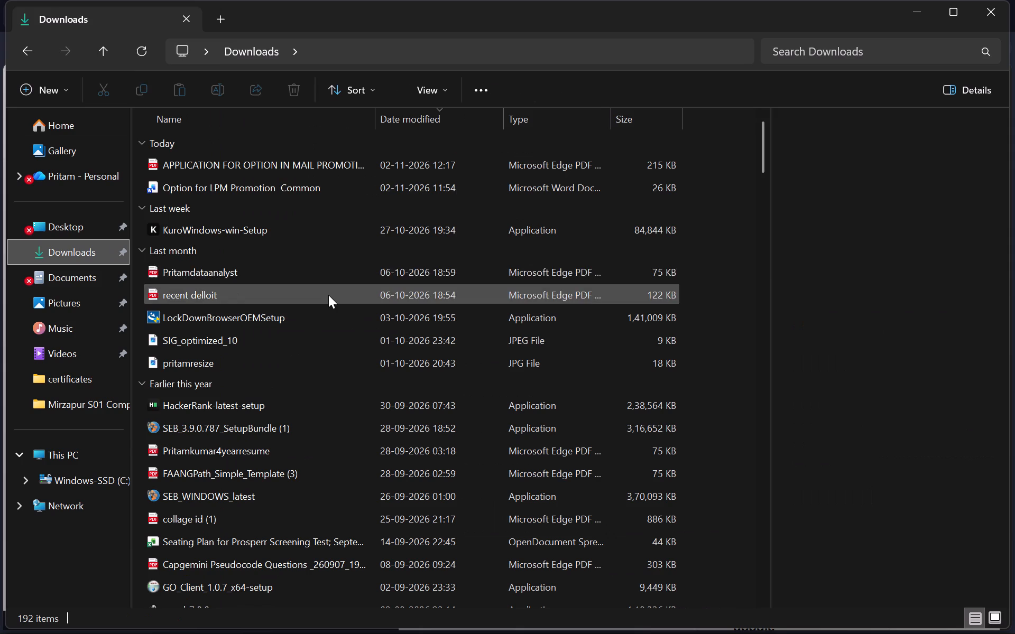
pyautogui.moveTo(712, 171); pyautogui.dragTo(679, 167)
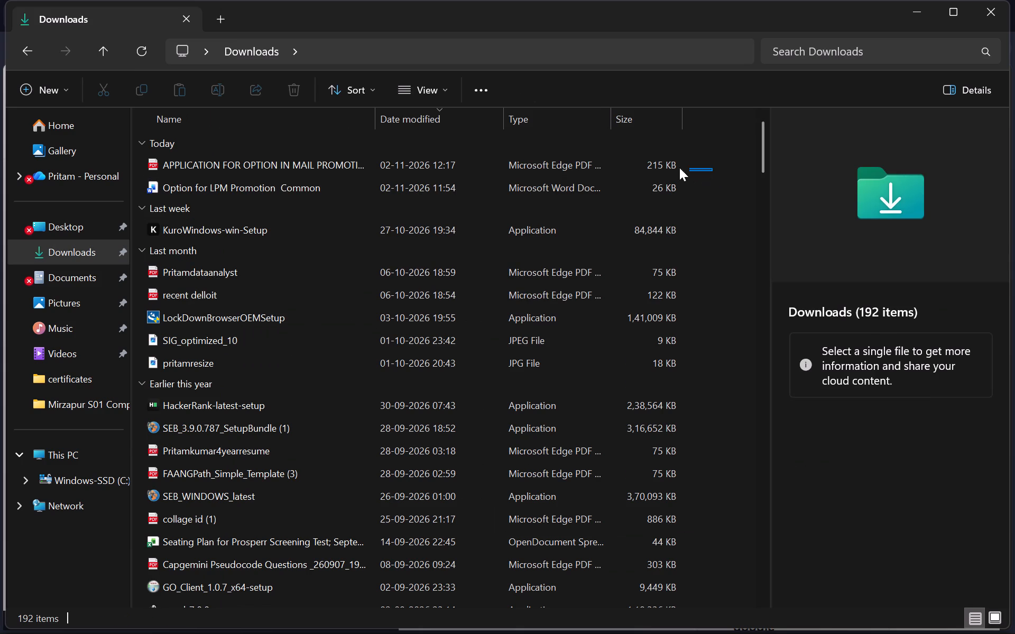
pyautogui.moveTo(679, 167); pyautogui.dragTo(669, 161)
pyautogui.hotkey('ctrl', 'x')
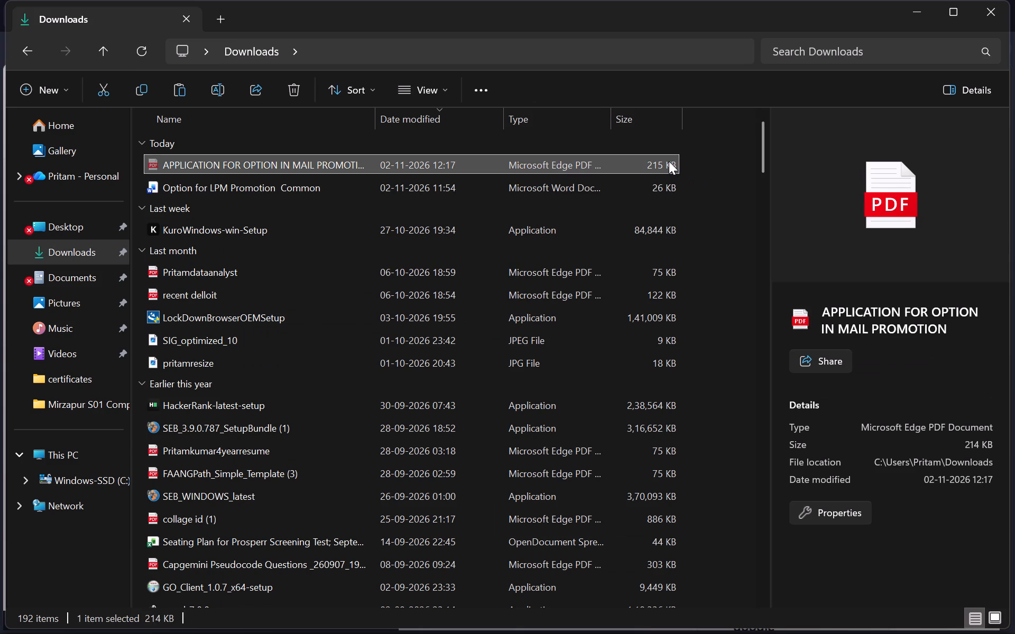
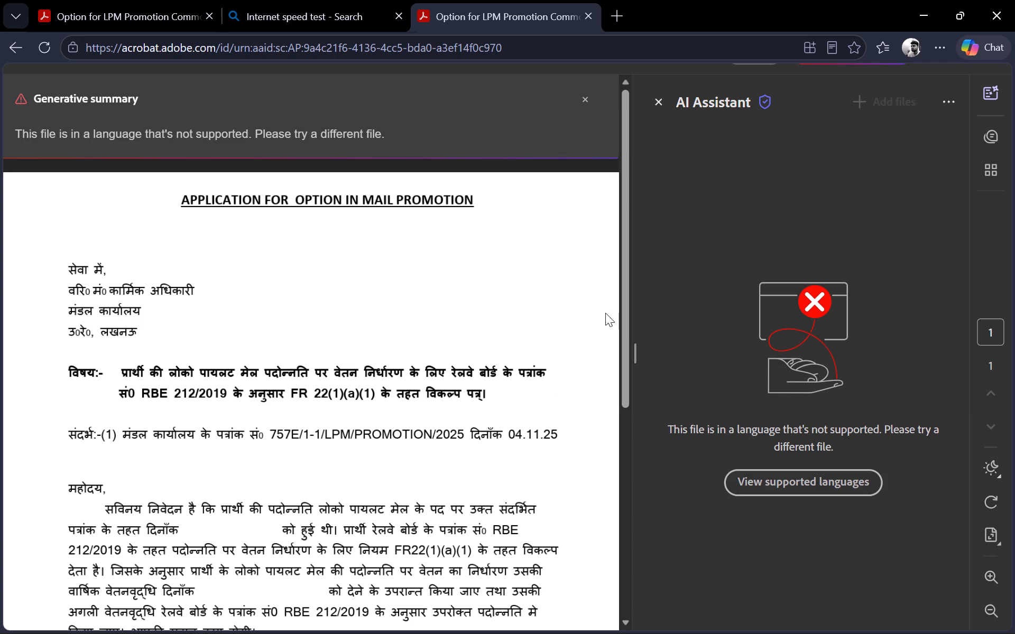
# Examine the application PDF beside the AI Assistant, from the heading to the closing name and mobile number fields.
pyautogui.scroll(2, 767, 378)
pyautogui.scroll(-1, 767, 378)
pyautogui.moveTo(623, 283); pyautogui.dragTo(649, 385)
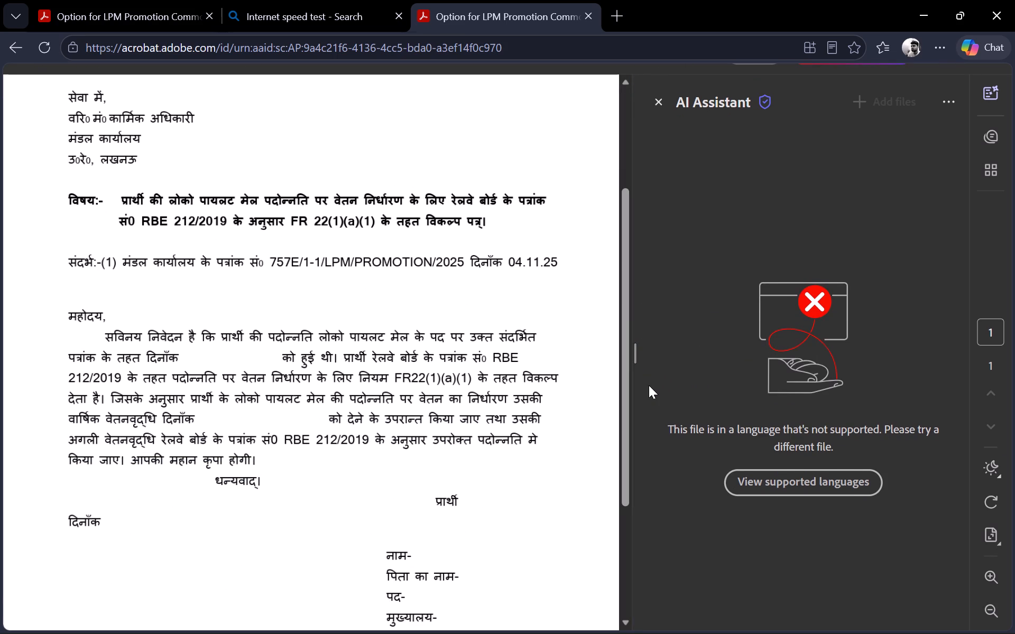
pyautogui.click(649, 385)
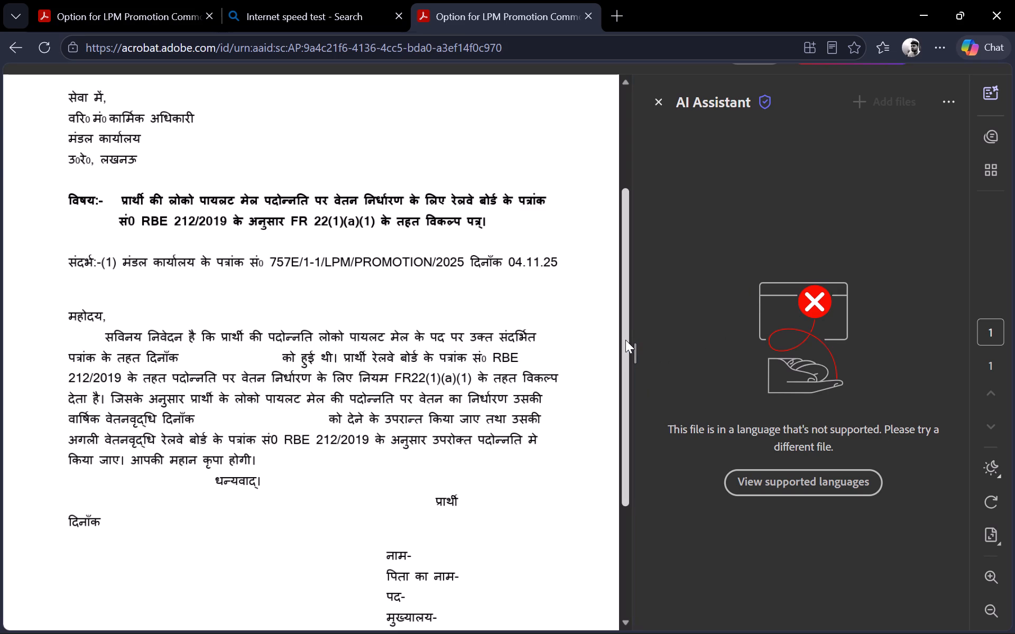
pyautogui.moveTo(625, 340); pyautogui.dragTo(642, 515)
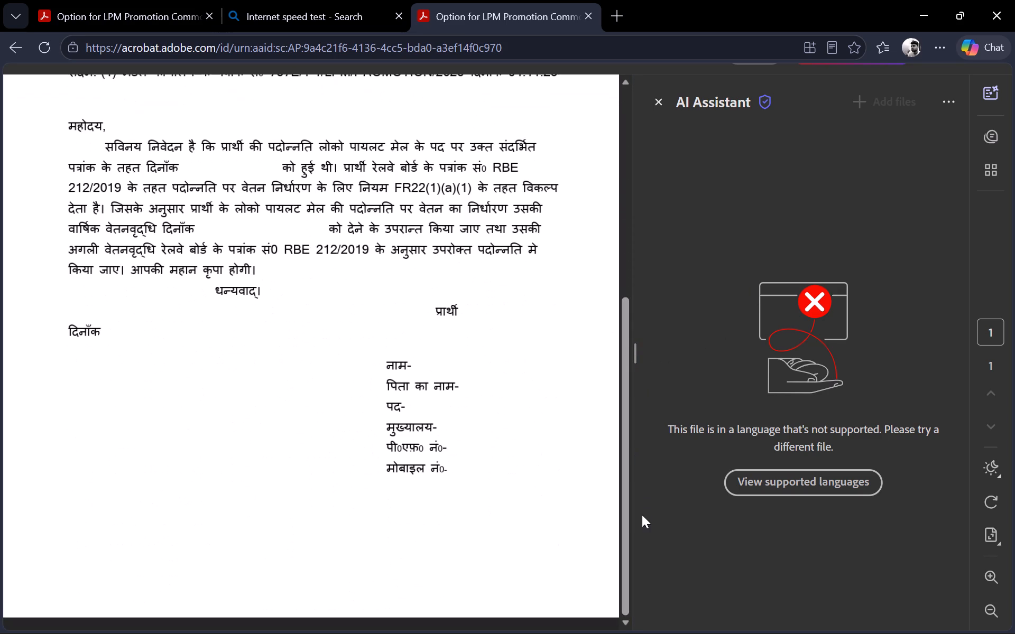
pyautogui.scroll(-3, 711, 489)
pyautogui.scroll(1, 711, 489)
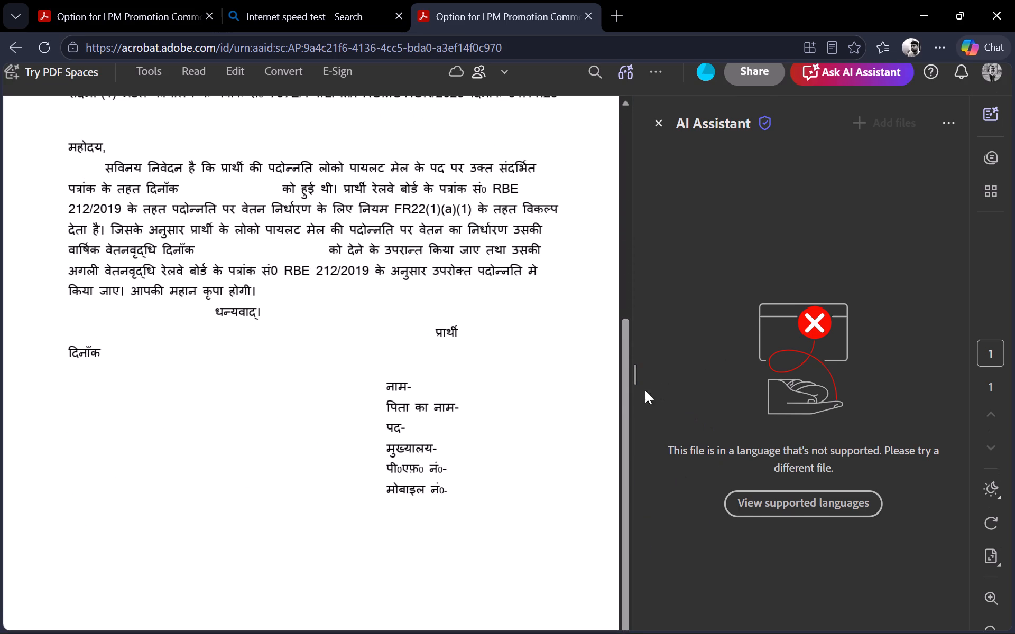
pyautogui.moveTo(626, 400); pyautogui.dragTo(626, 213)
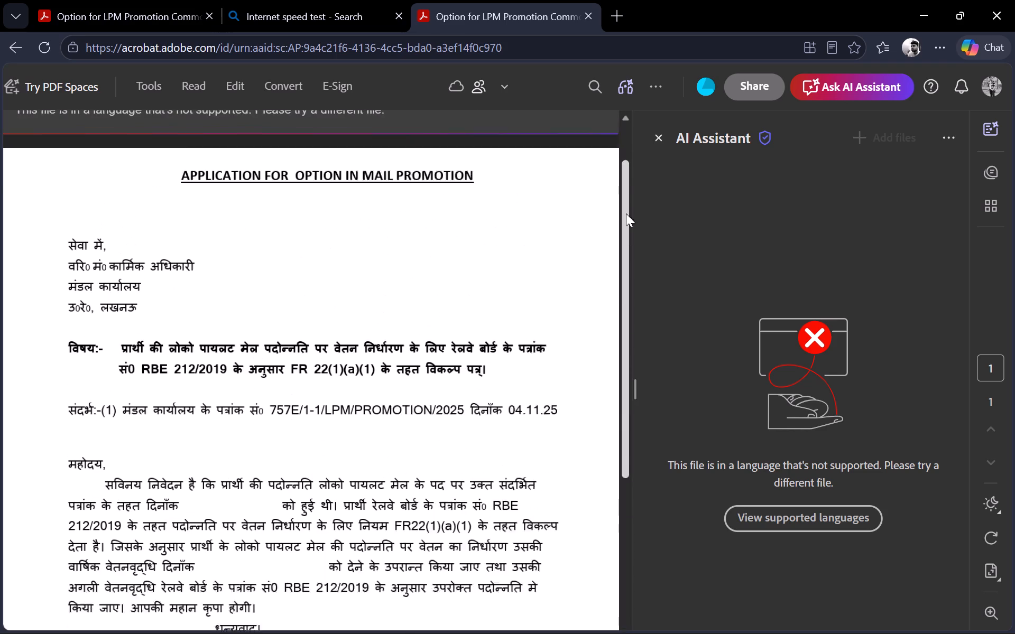
pyautogui.moveTo(626, 213); pyautogui.dragTo(623, 197)
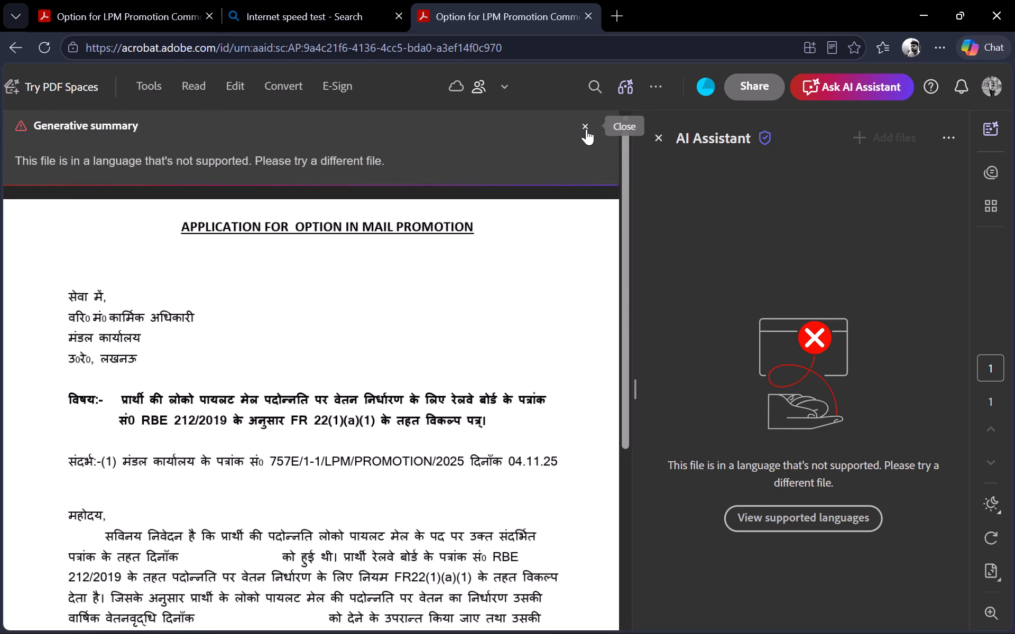
# Dismiss the generative summary and close the AI Assistant so only the application page is displayed.
pyautogui.click(586, 129)
pyautogui.scroll(2, 524, 156)
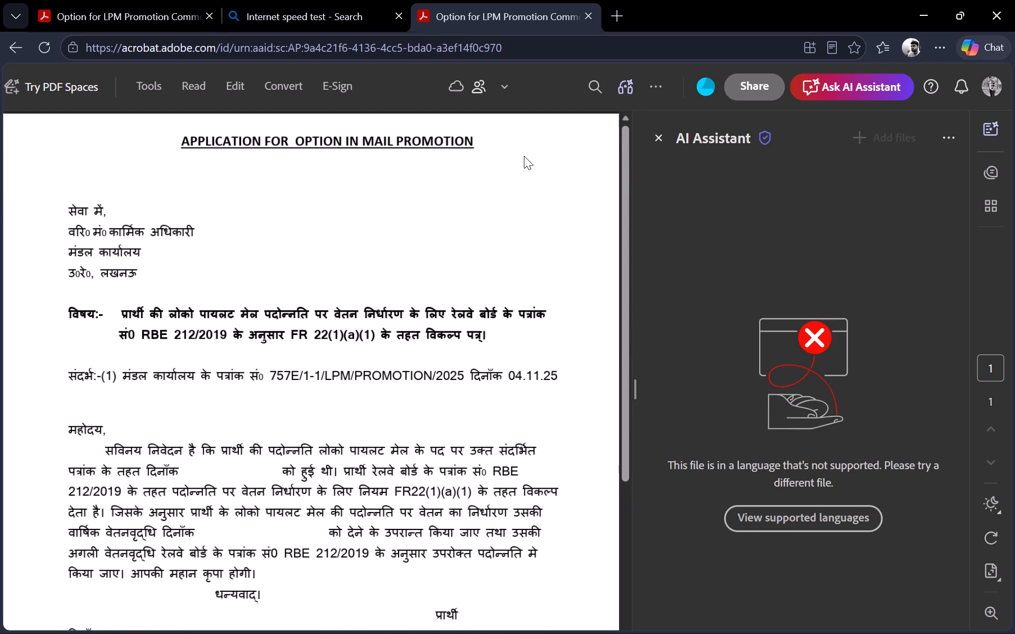
pyautogui.scroll(1, 524, 156)
pyautogui.click(486, 87)
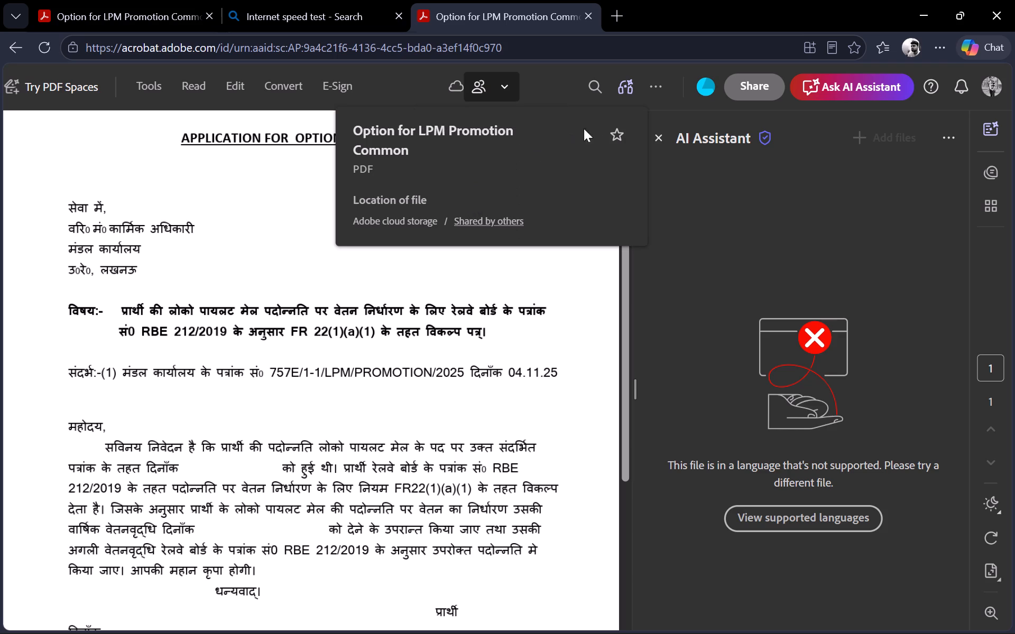
pyautogui.click(660, 137)
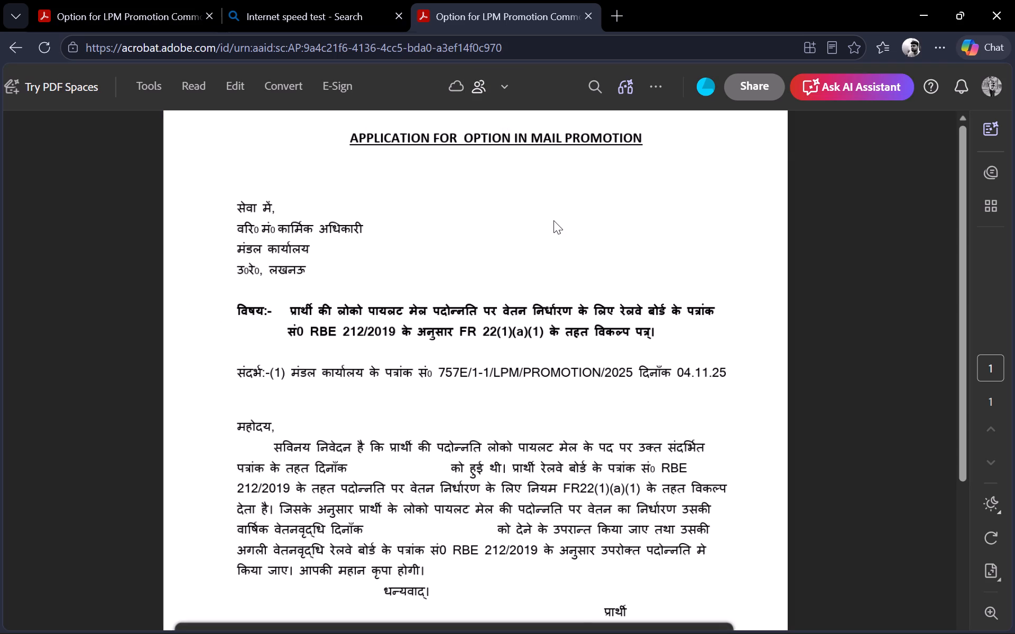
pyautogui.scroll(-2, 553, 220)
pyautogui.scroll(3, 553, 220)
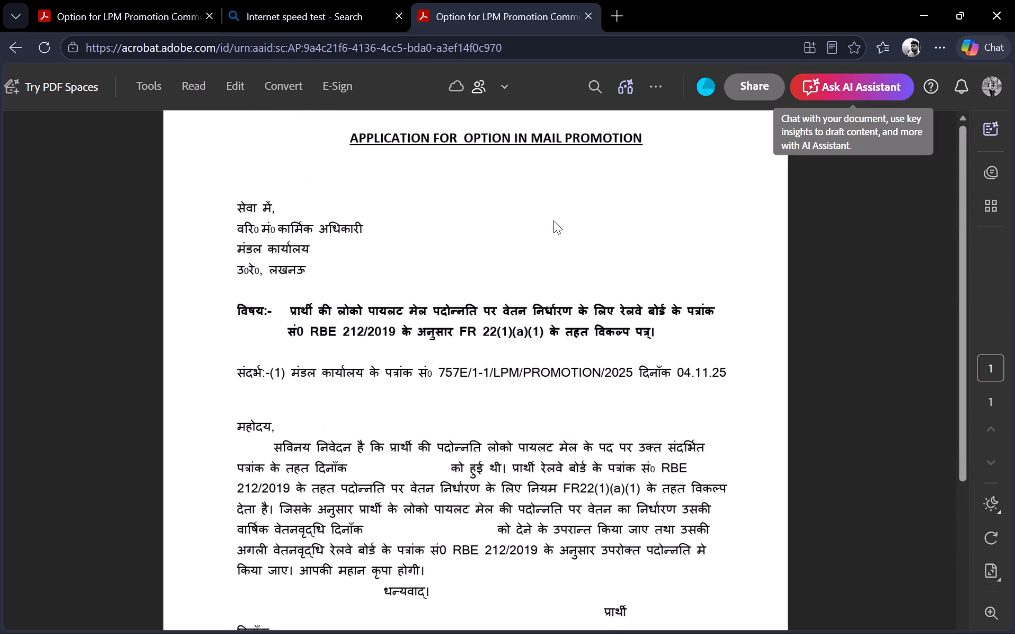
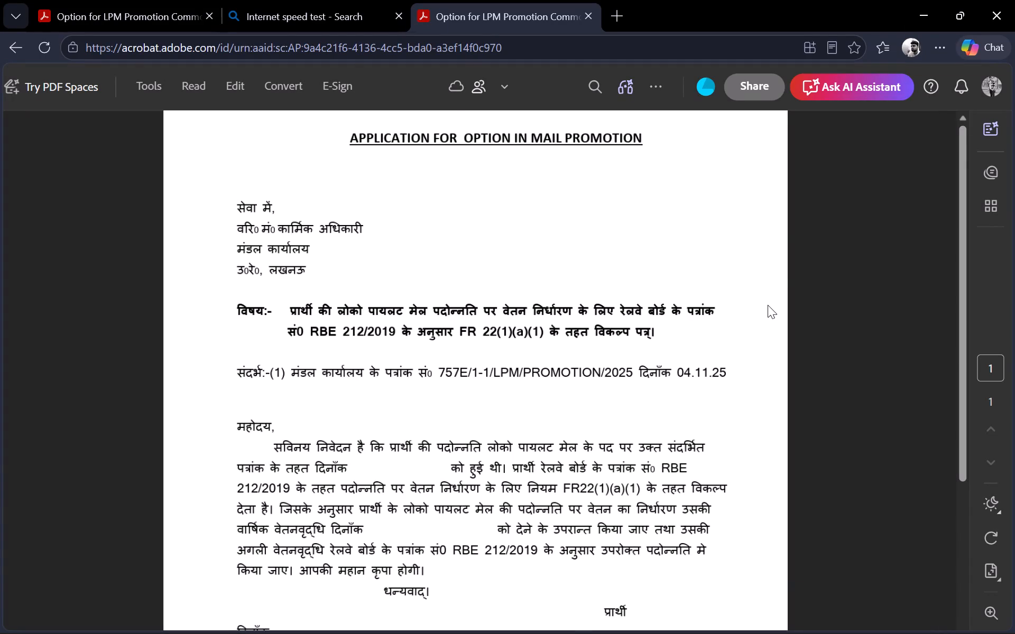
# Examine the full application page, from the heading down to the closing mobile number field.
pyautogui.scroll(-1, 768, 305)
pyautogui.scroll(2, 768, 305)
pyautogui.scroll(-2, 768, 305)
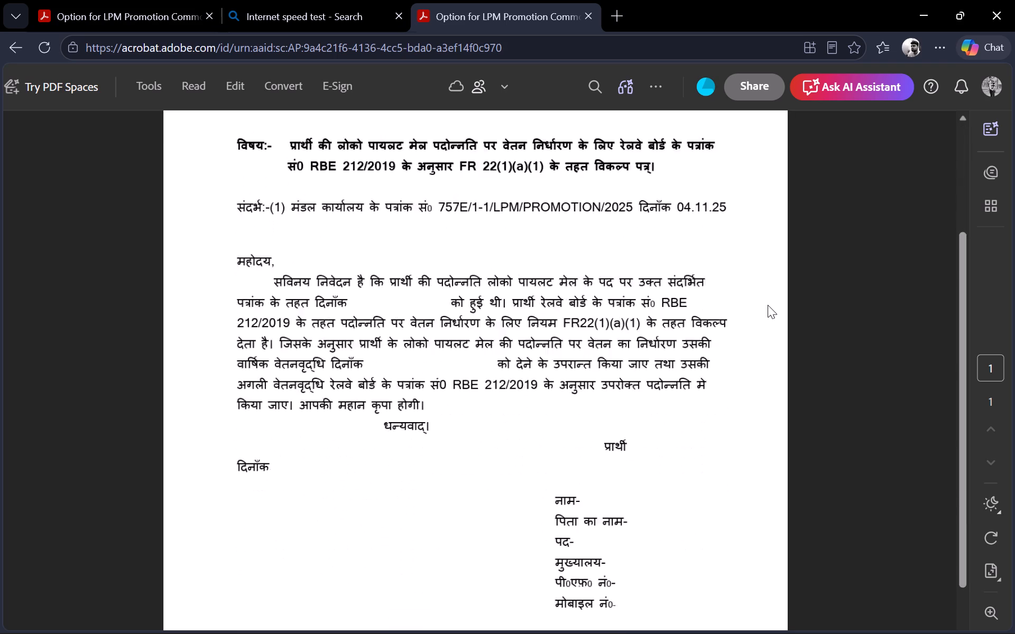
pyautogui.scroll(-4, 768, 305)
pyautogui.scroll(4, 768, 305)
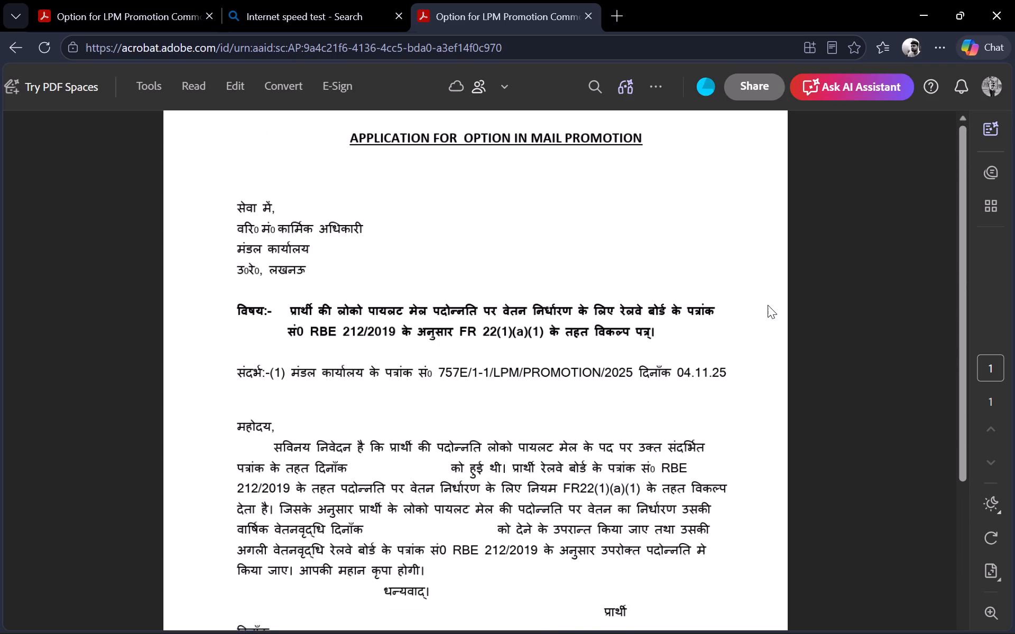
pyautogui.scroll(-1, 768, 305)
pyautogui.scroll(2, 768, 305)
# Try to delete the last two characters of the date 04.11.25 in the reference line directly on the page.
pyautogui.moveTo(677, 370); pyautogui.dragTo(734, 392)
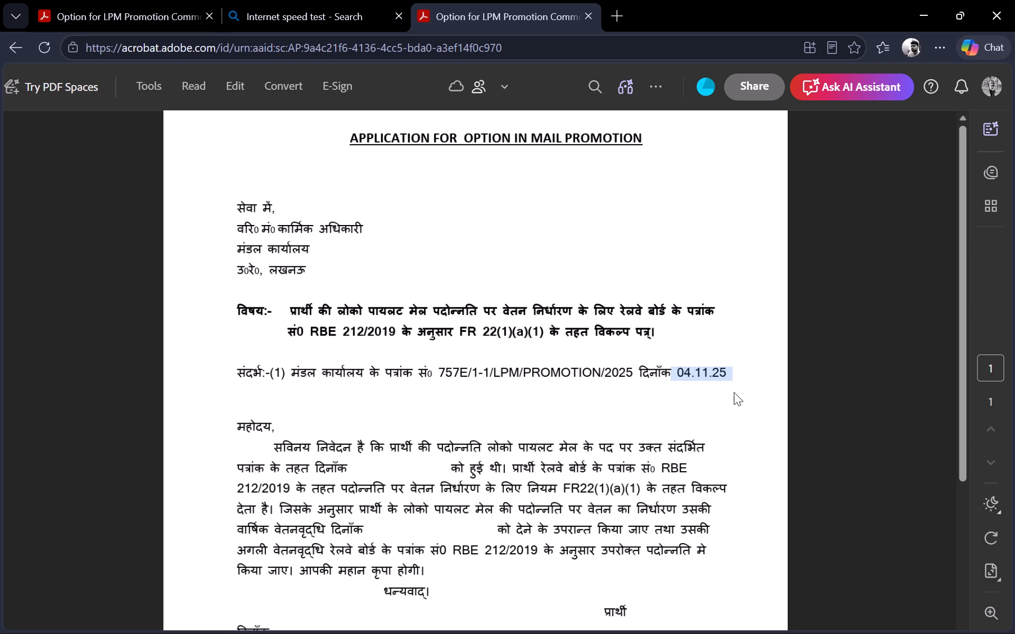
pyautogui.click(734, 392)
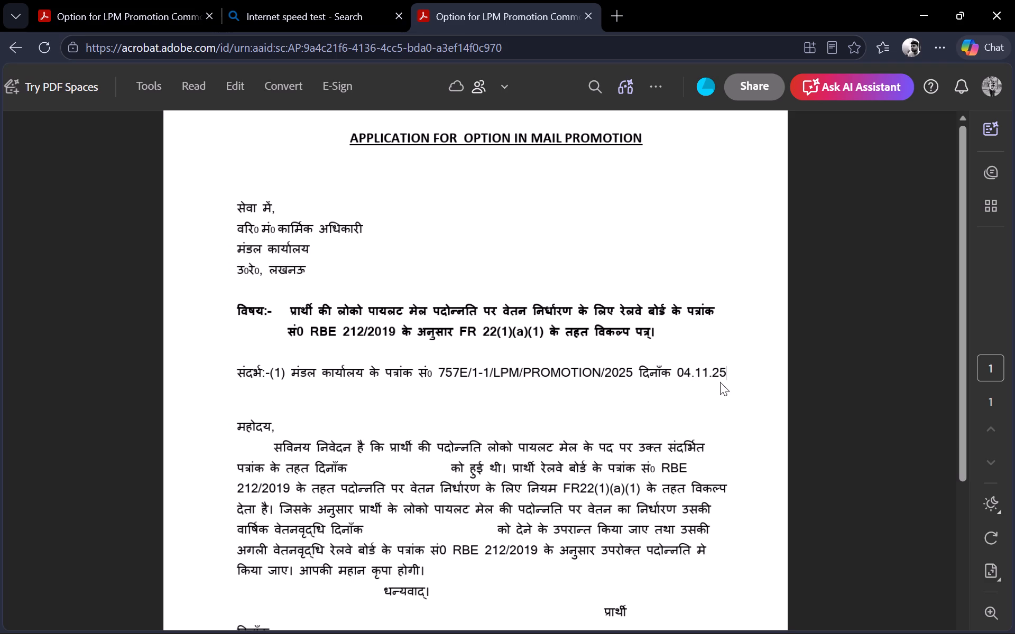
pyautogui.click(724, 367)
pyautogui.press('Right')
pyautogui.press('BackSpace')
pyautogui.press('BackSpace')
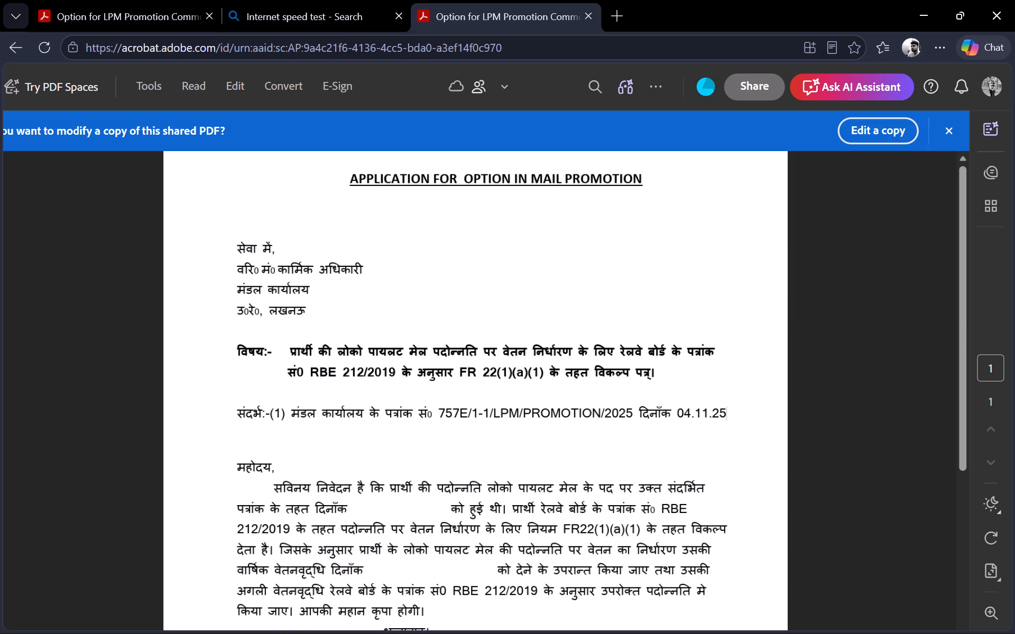
# Create an editable copy of the shared PDF, opening the Acrobat Pro free trial offer along the way.
pyautogui.click(881, 123)
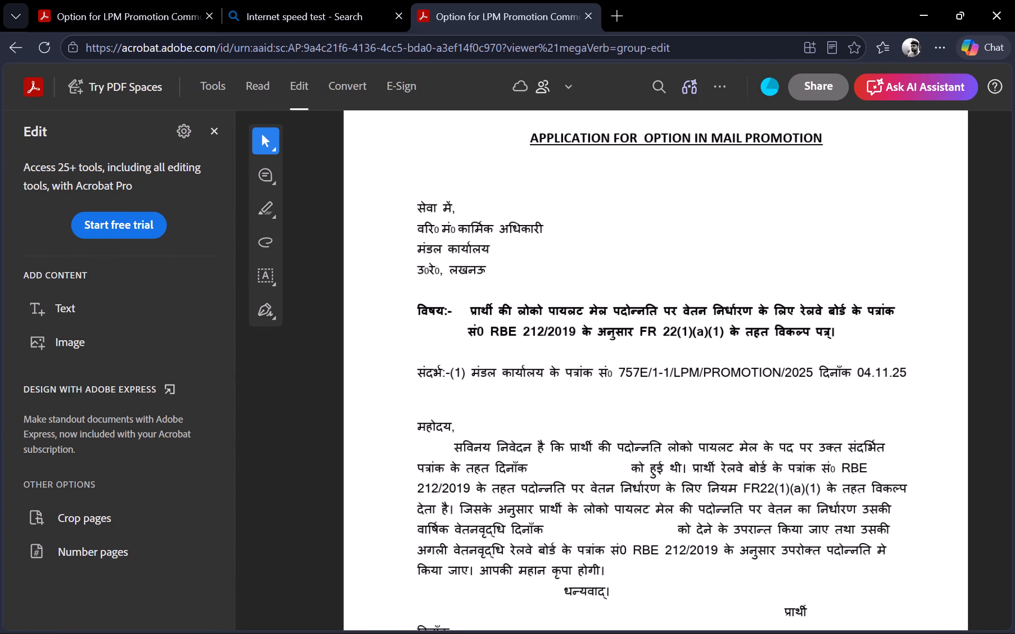
pyautogui.click(133, 226)
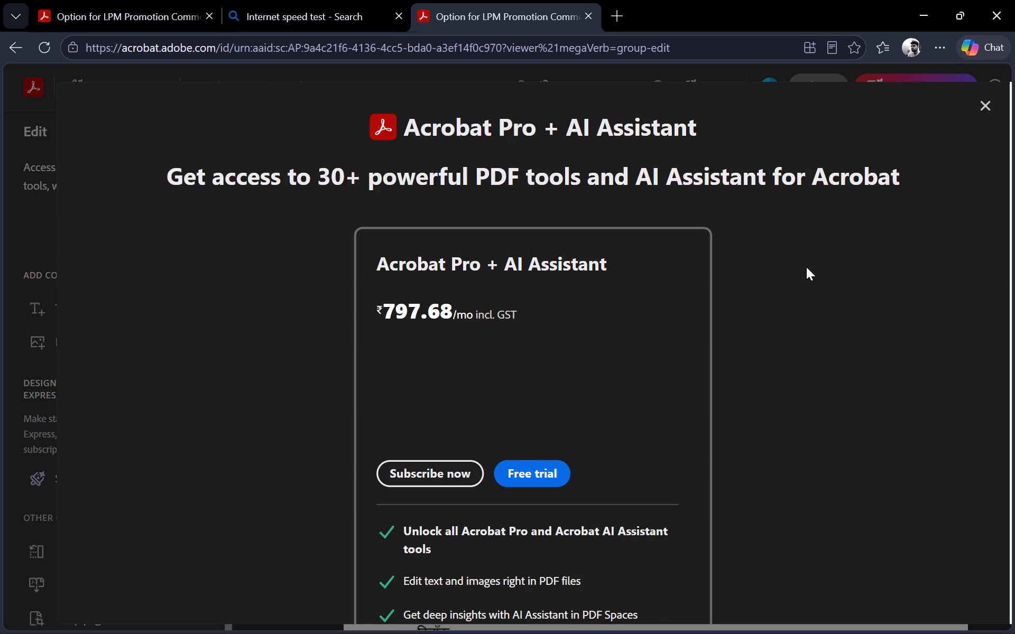
pyautogui.scroll(-2, 678, 363)
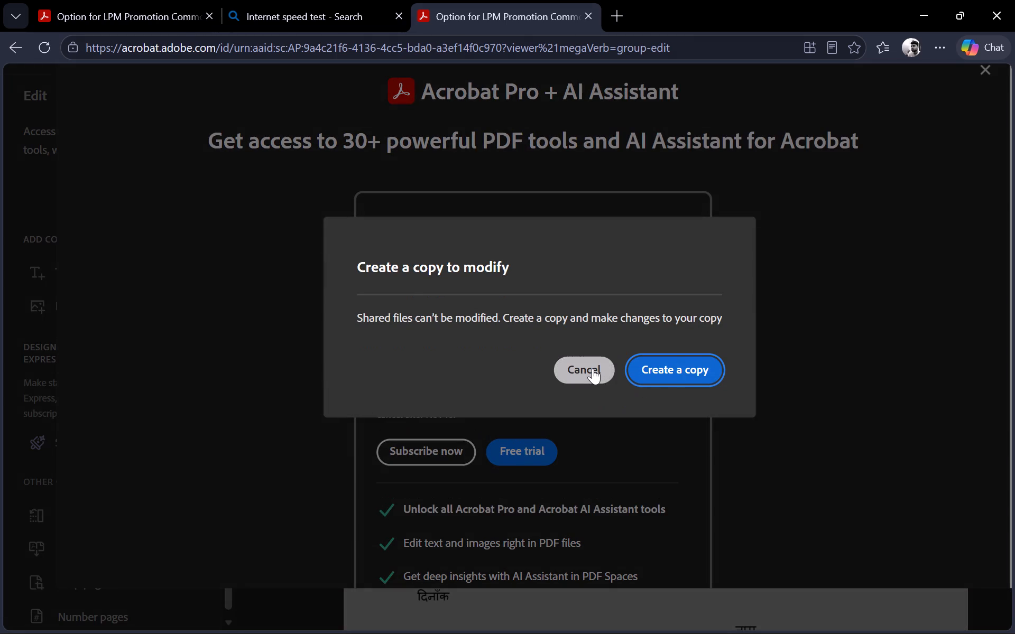
pyautogui.click(668, 365)
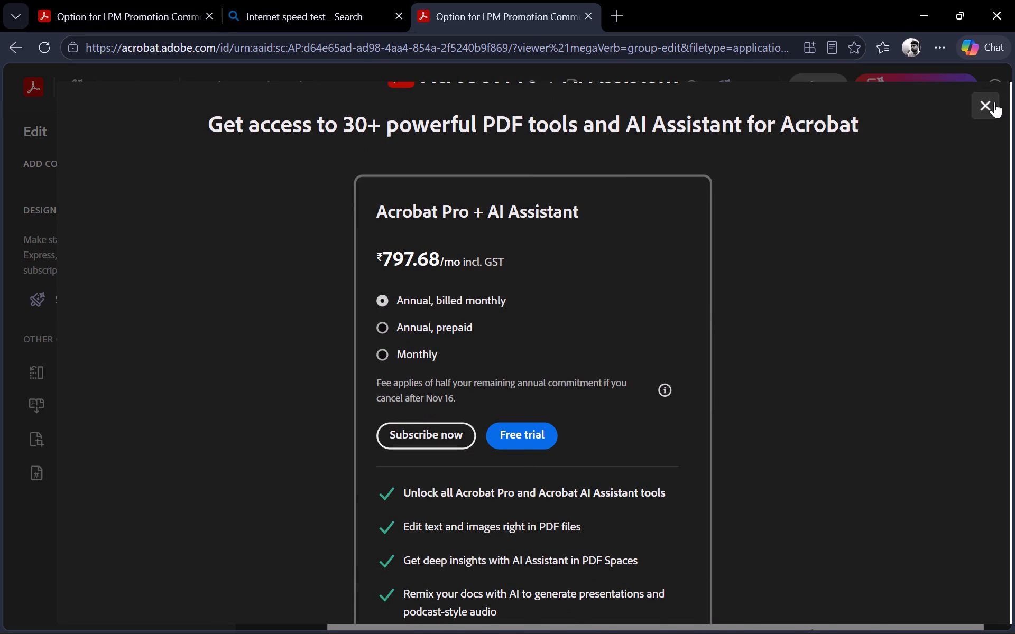
# Examine the copied application PDF in the editing view, from the closing fields back up to the heading.
pyautogui.scroll(-1, 751, 428)
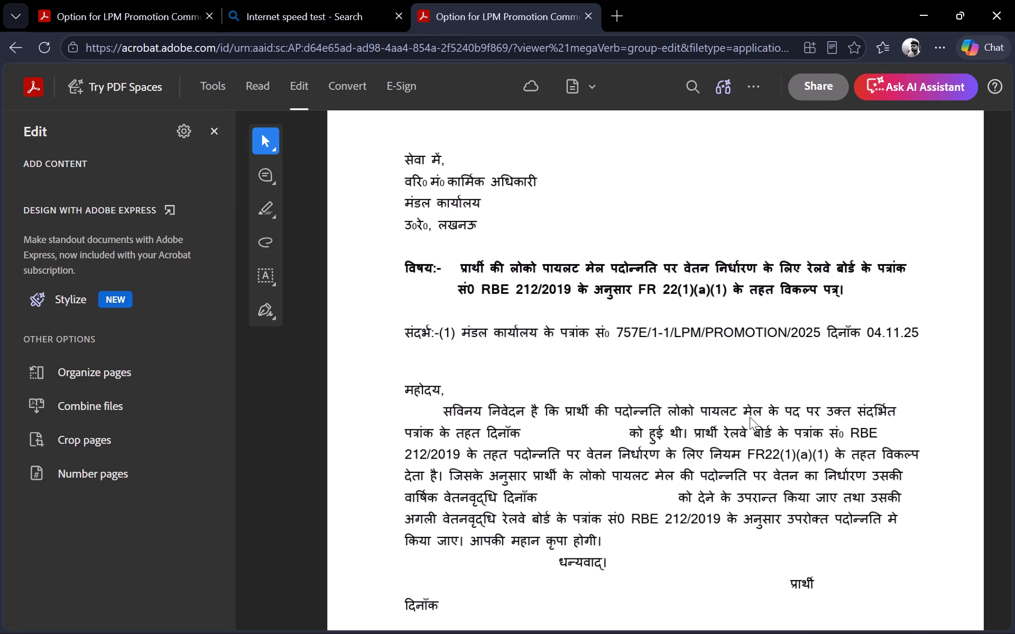
pyautogui.scroll(-3, 752, 385)
pyautogui.scroll(2, 752, 385)
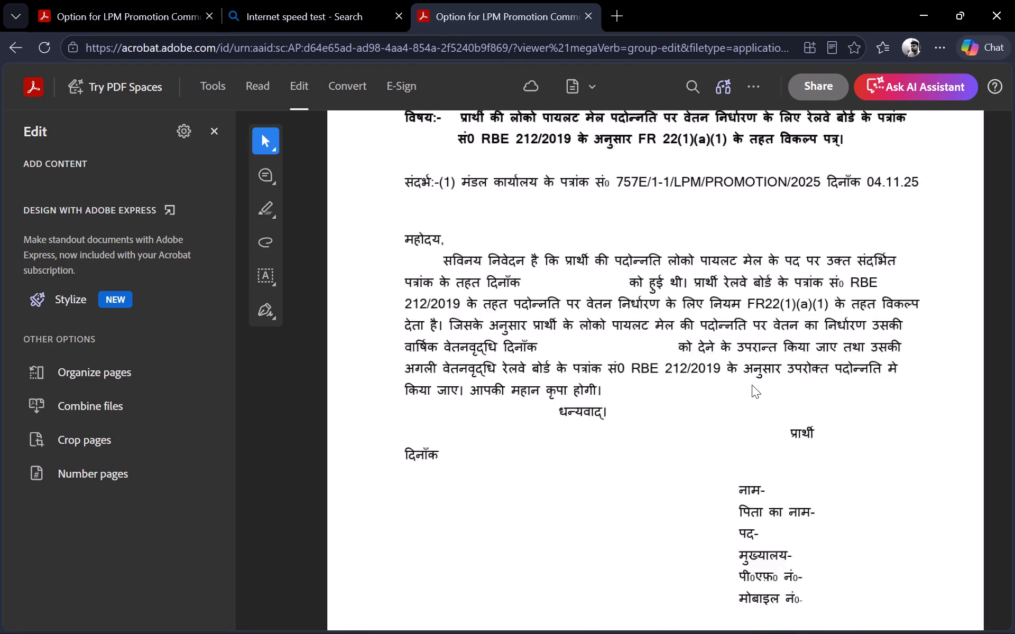
pyautogui.scroll(1, 752, 385)
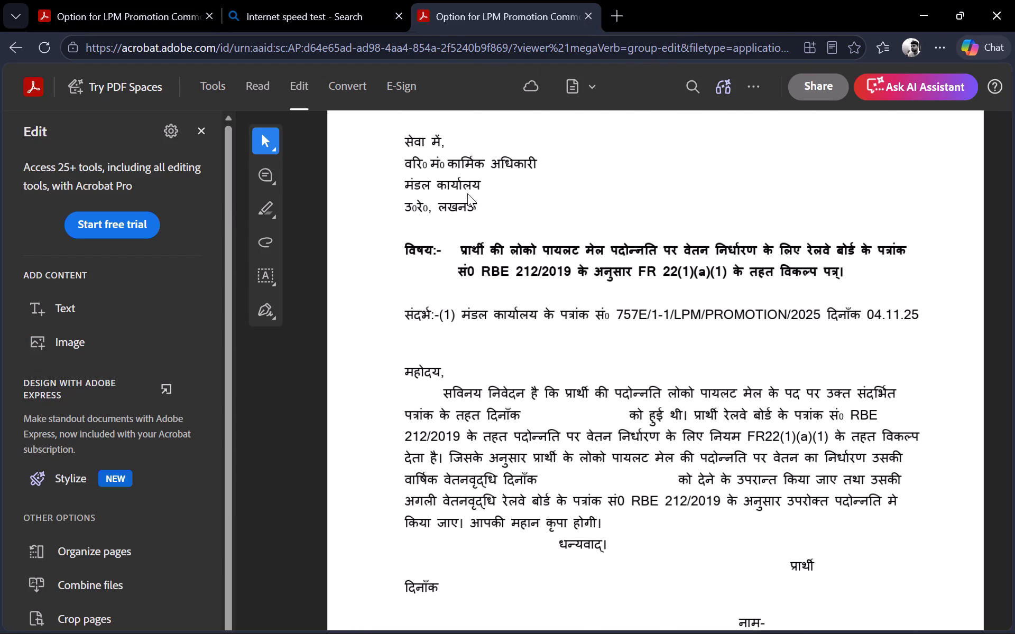
pyautogui.scroll(4, 467, 193)
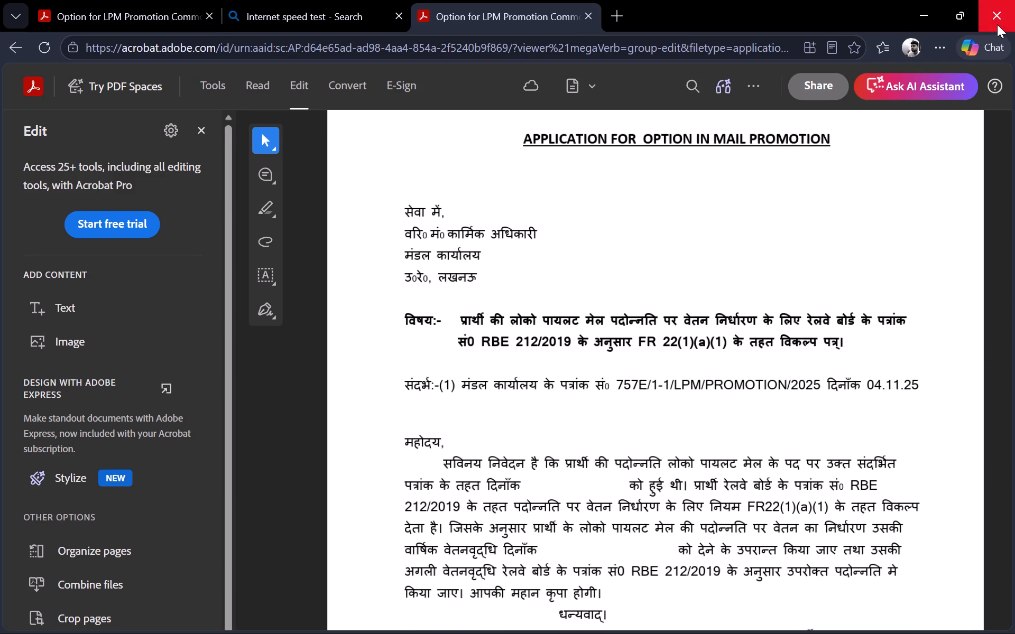
# Close the browser window with the Acrobat PDFs.
pyautogui.click(997, 24)
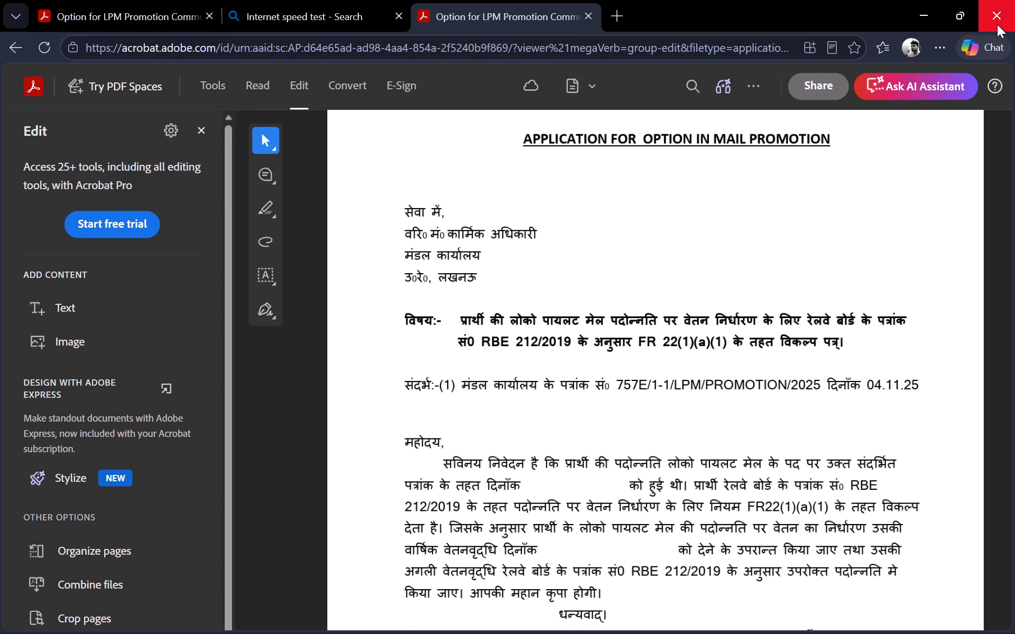
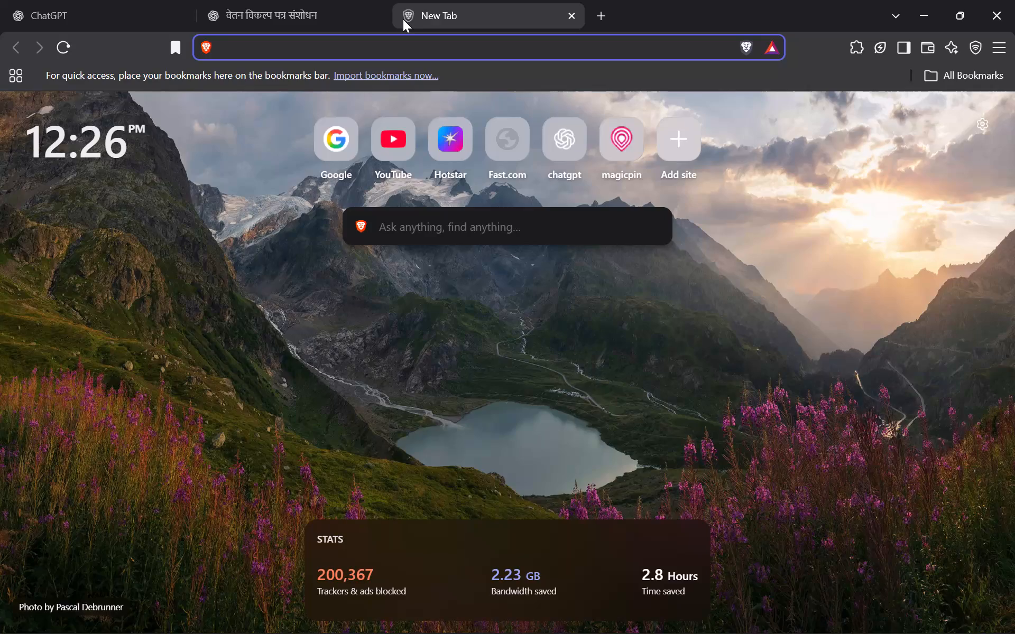
# Search the web for "pdf to word file" and open iLovePDF's PDF to WORD converter.
pyautogui.write('pf')
pyautogui.press('BackSpace')
pyautogui.write('df to word file')
pyautogui.press('space')
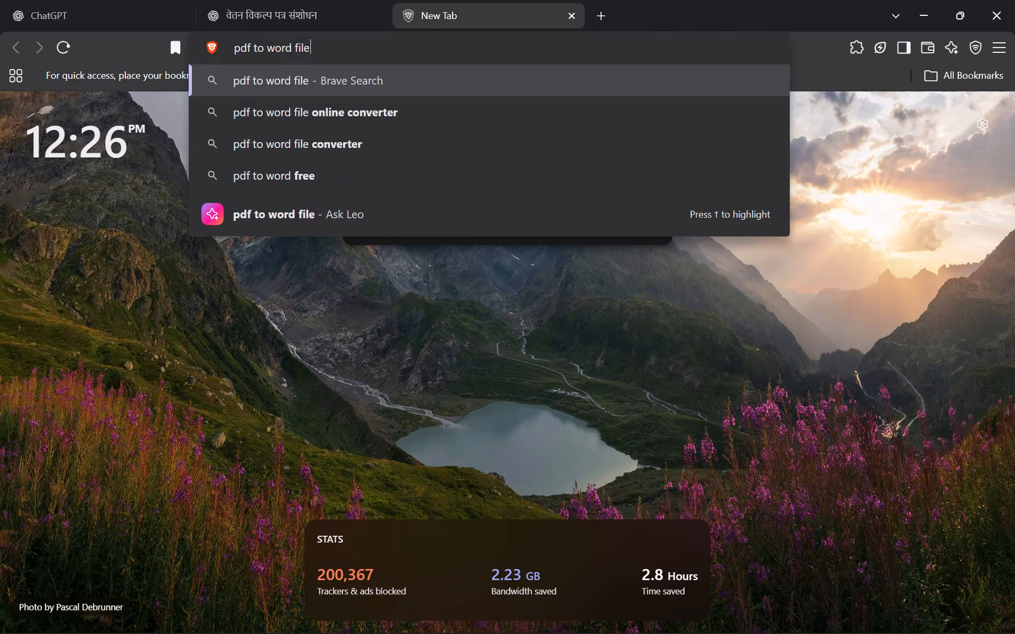
pyautogui.press('Return')
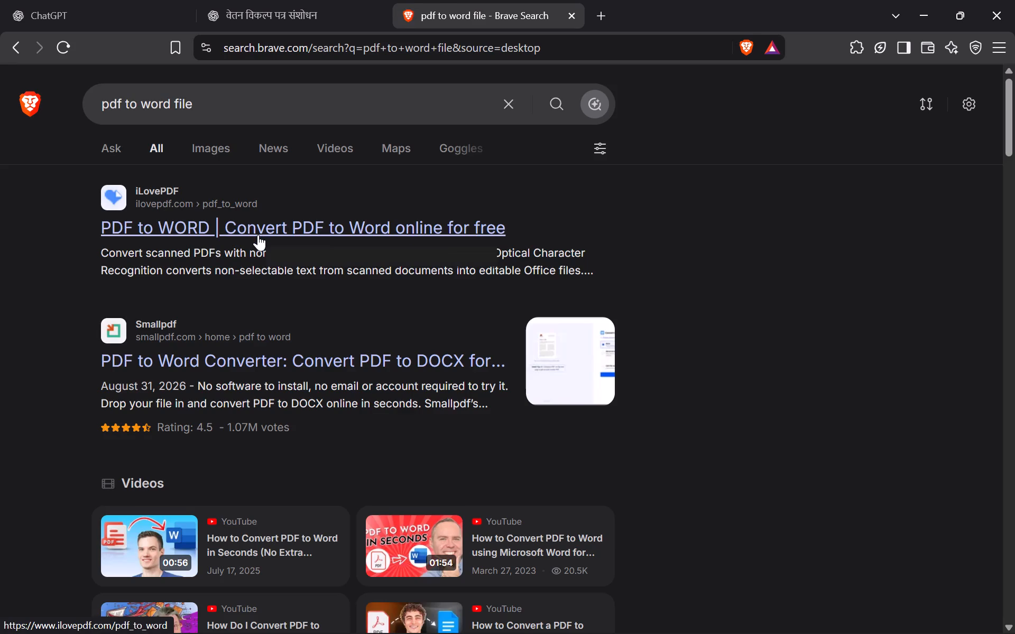
pyautogui.click(258, 235)
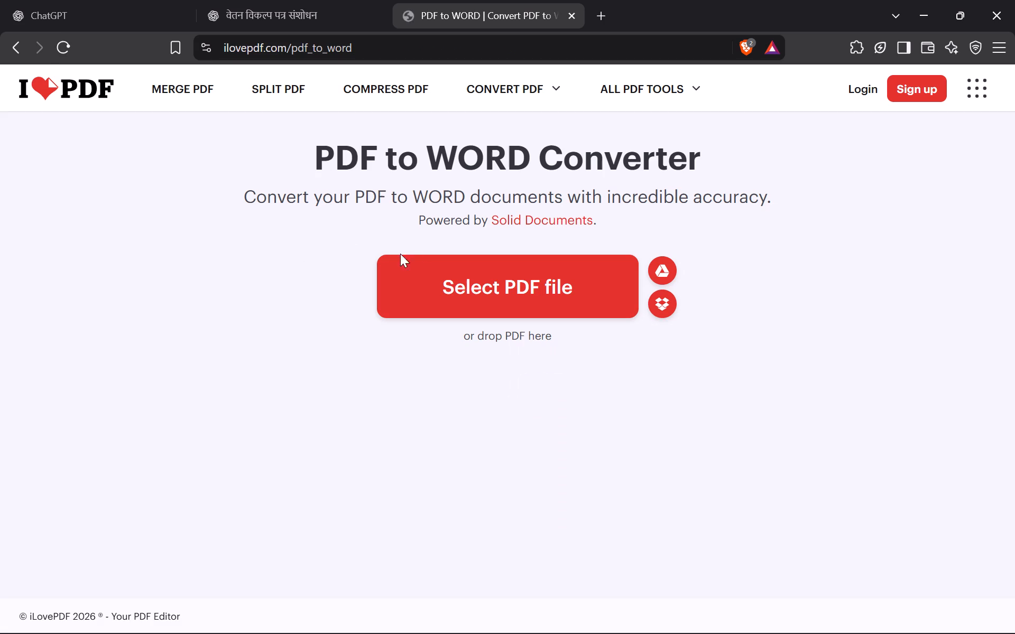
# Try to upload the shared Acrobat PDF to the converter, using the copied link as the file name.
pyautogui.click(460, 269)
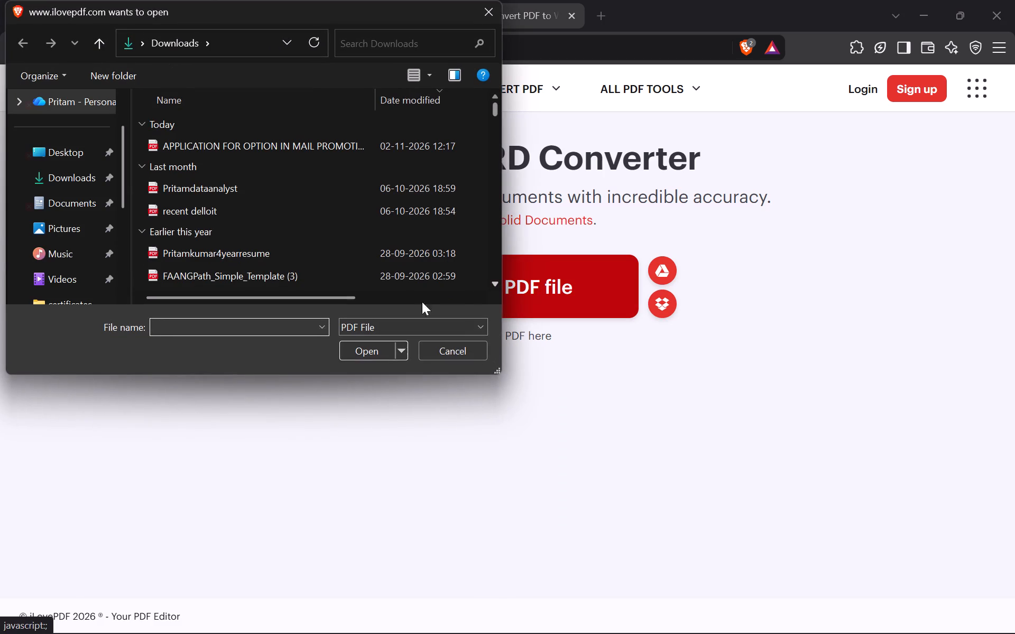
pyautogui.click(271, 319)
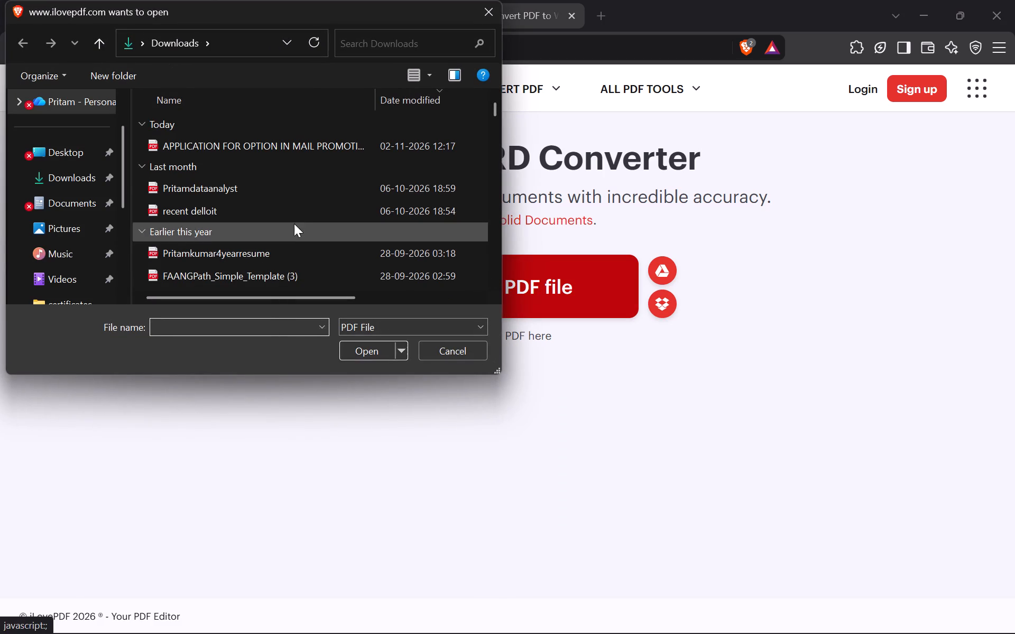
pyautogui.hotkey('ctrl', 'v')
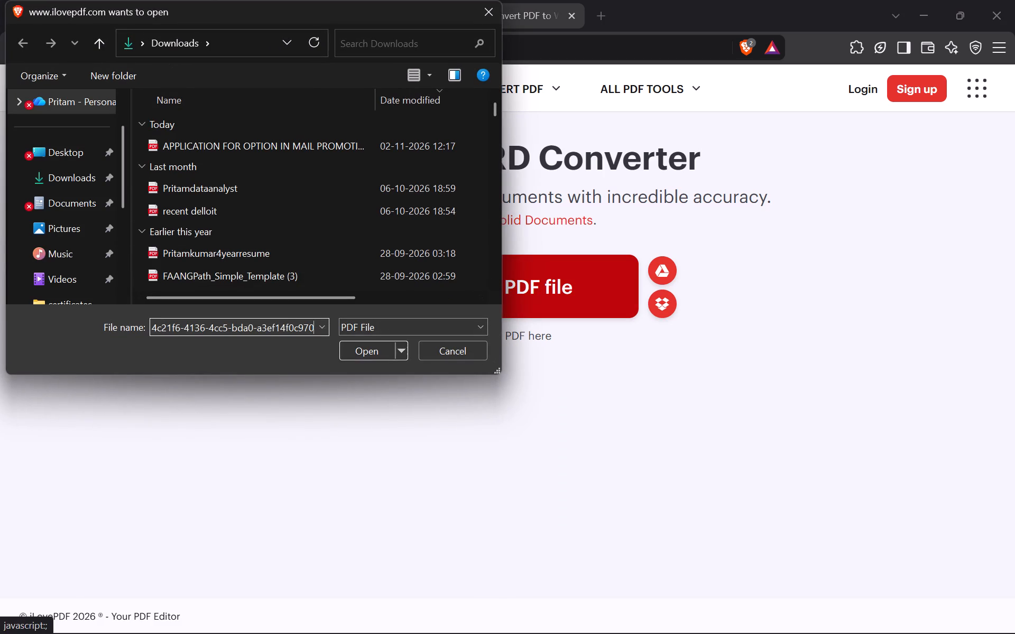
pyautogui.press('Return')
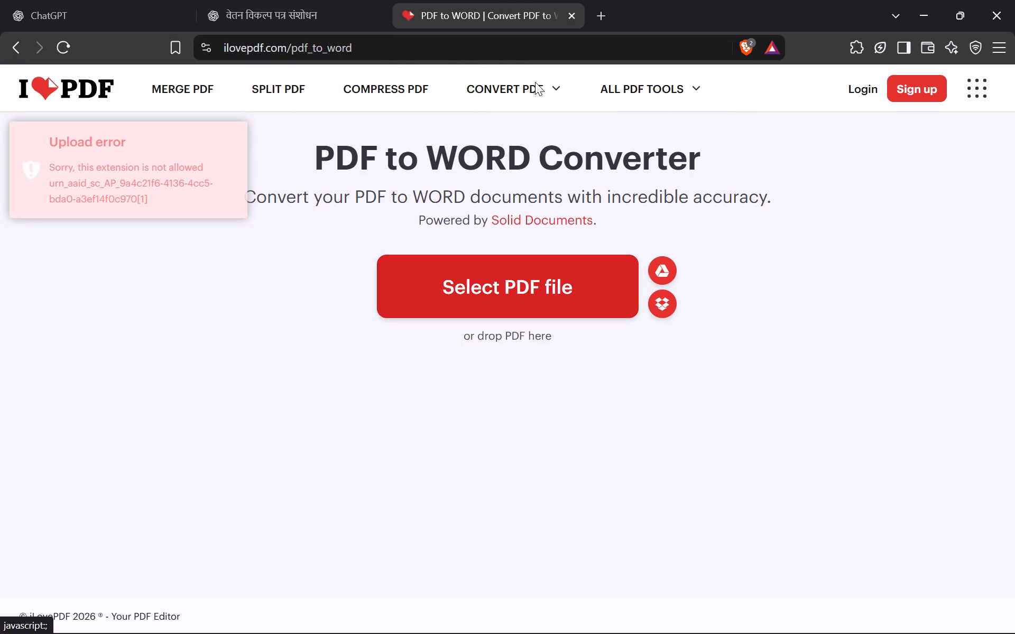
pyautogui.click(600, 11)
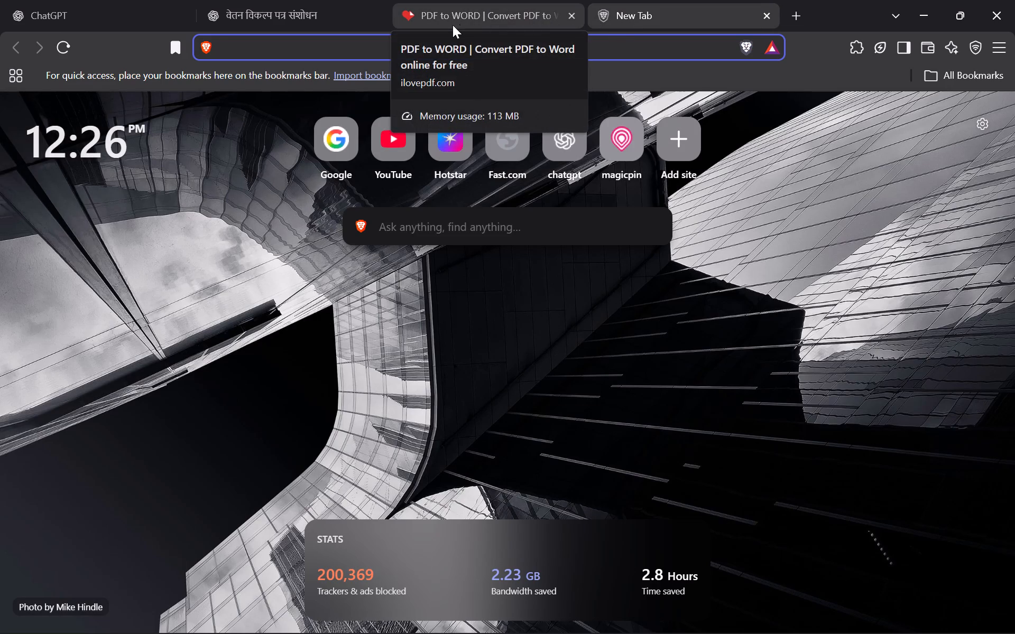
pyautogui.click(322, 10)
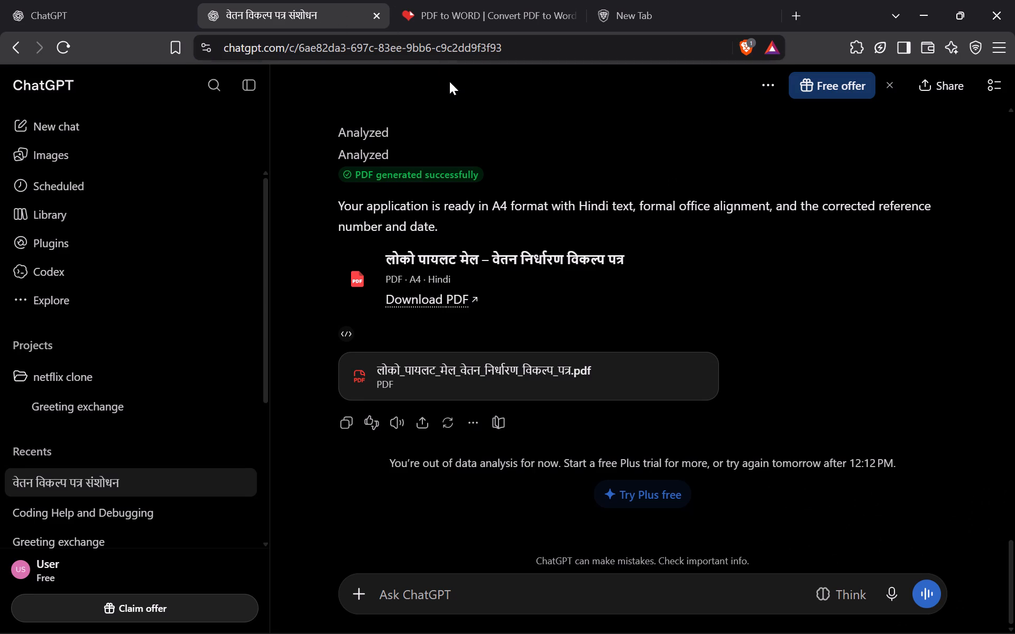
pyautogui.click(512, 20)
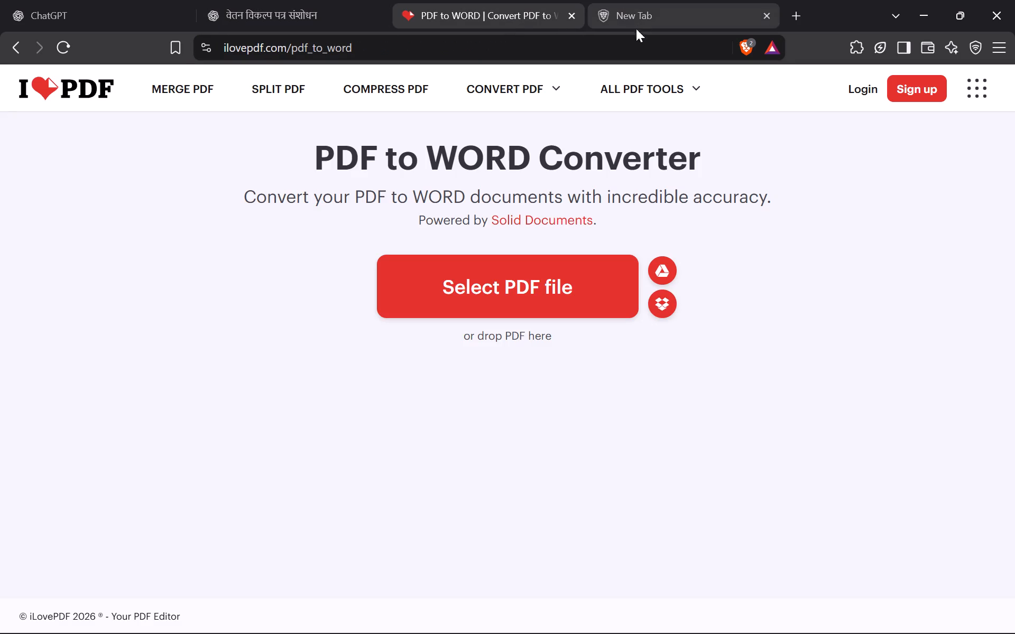
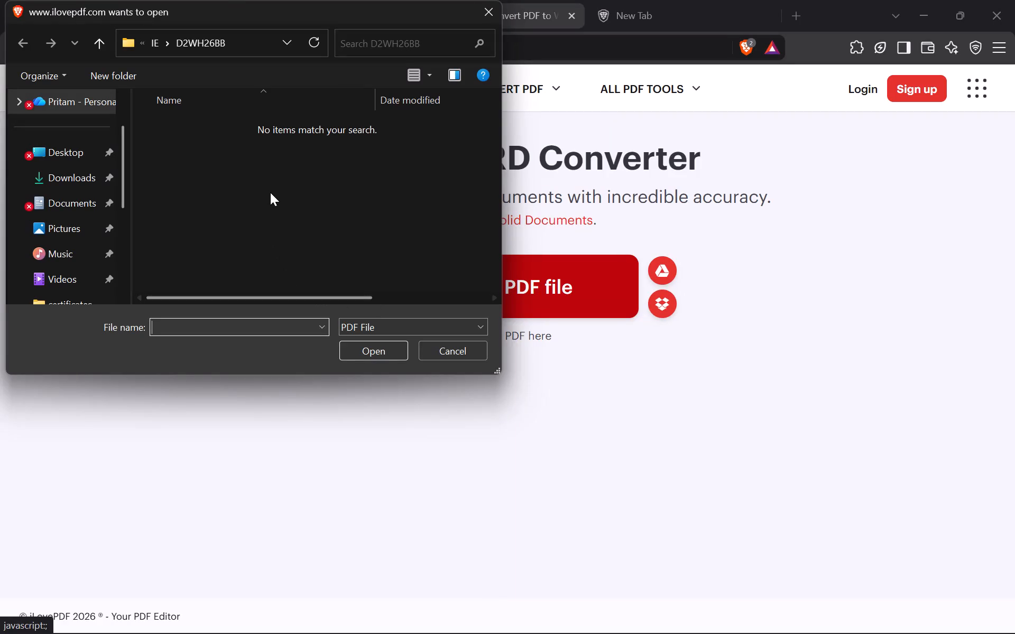
# Upload the "lpm promotin" PDF from the Downloads folder to the converter and convert it to Word.
pyautogui.click(84, 149)
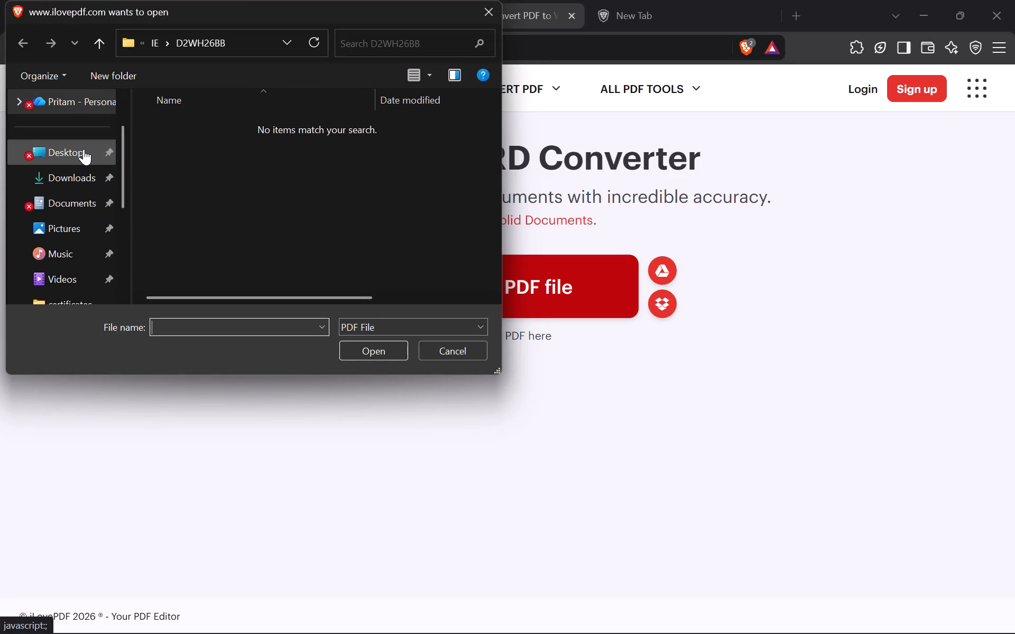
pyautogui.click(91, 182)
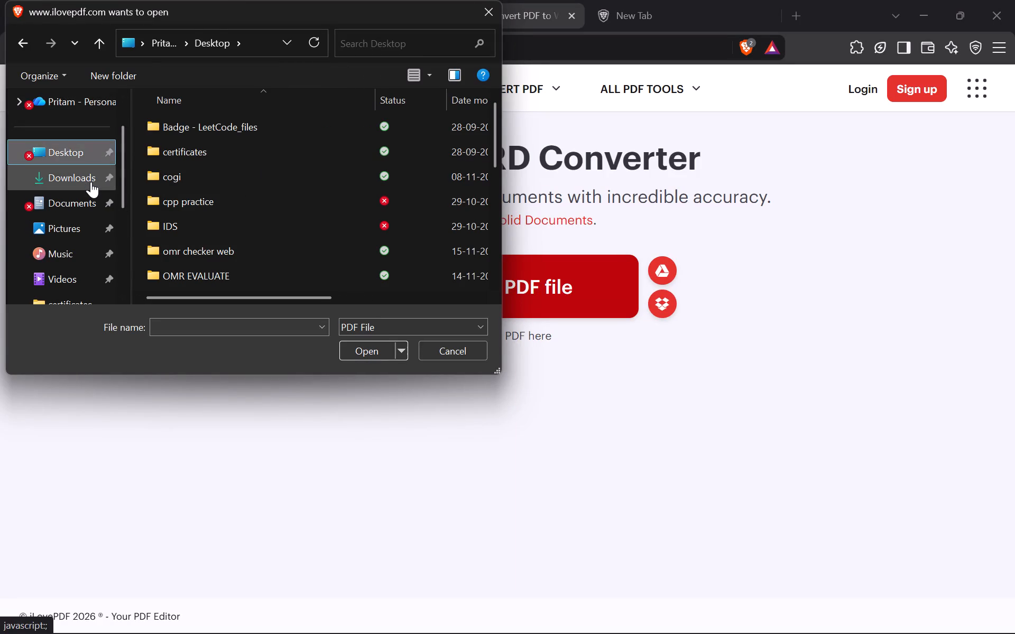
pyautogui.click(210, 151)
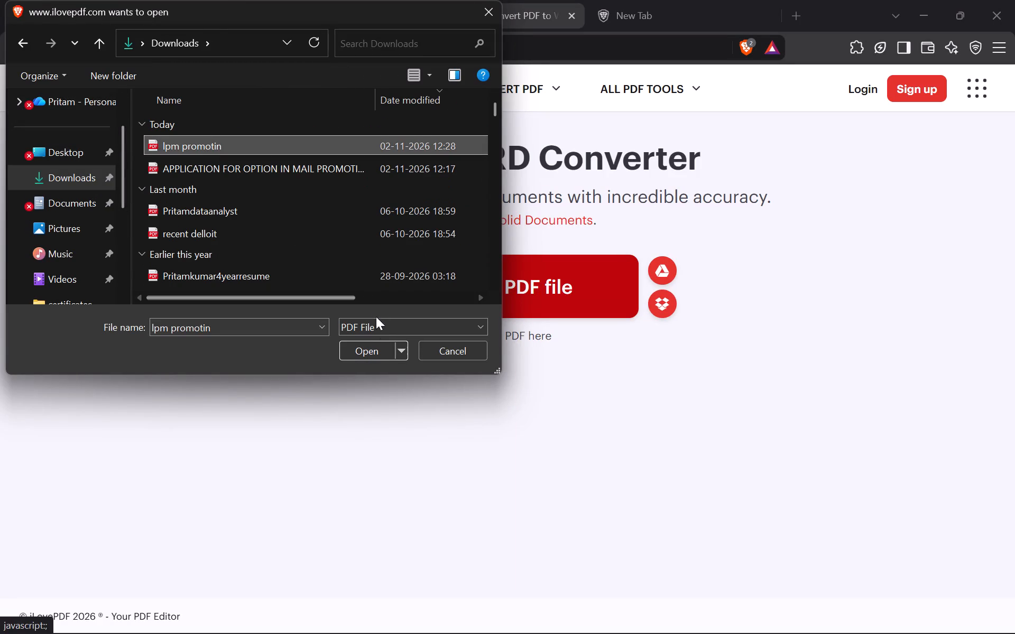
pyautogui.click(375, 345)
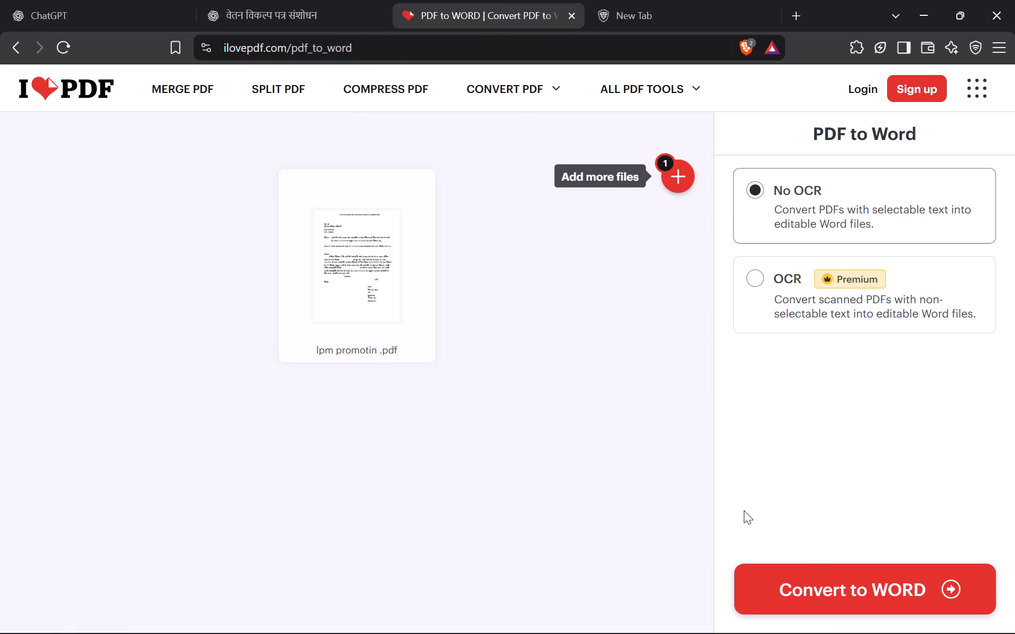
pyautogui.click(853, 575)
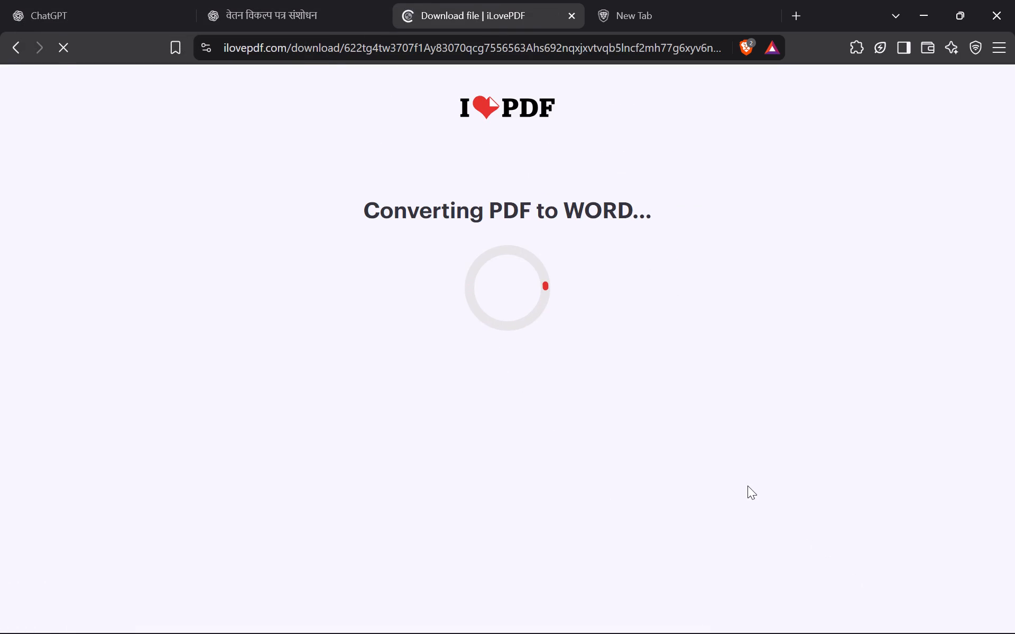
# Download the converted Word document to the Documents folder under the file name "lpm".
pyautogui.click(553, 229)
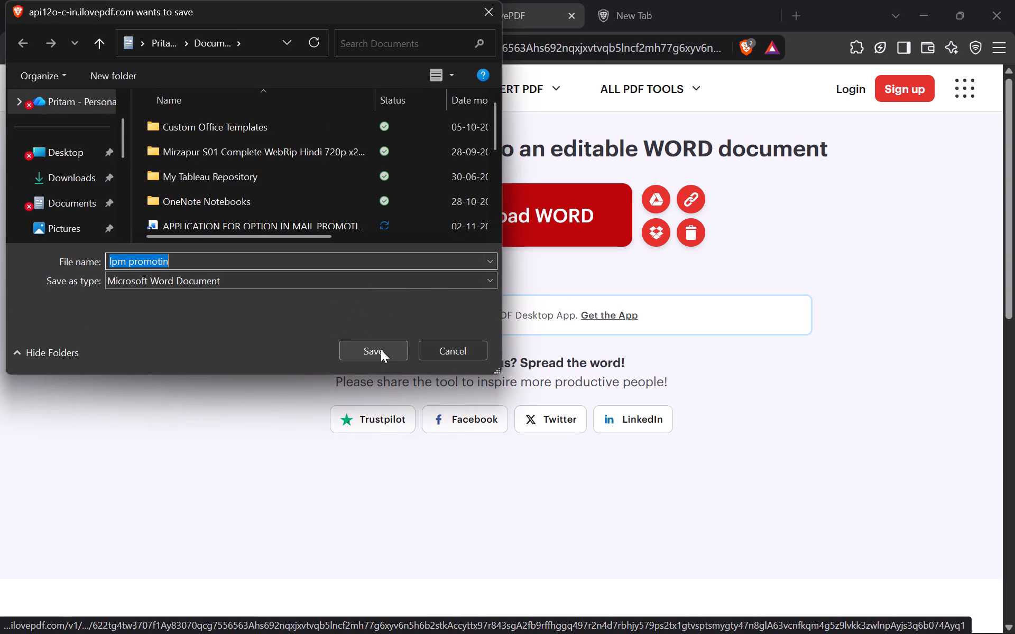
pyautogui.press('1')
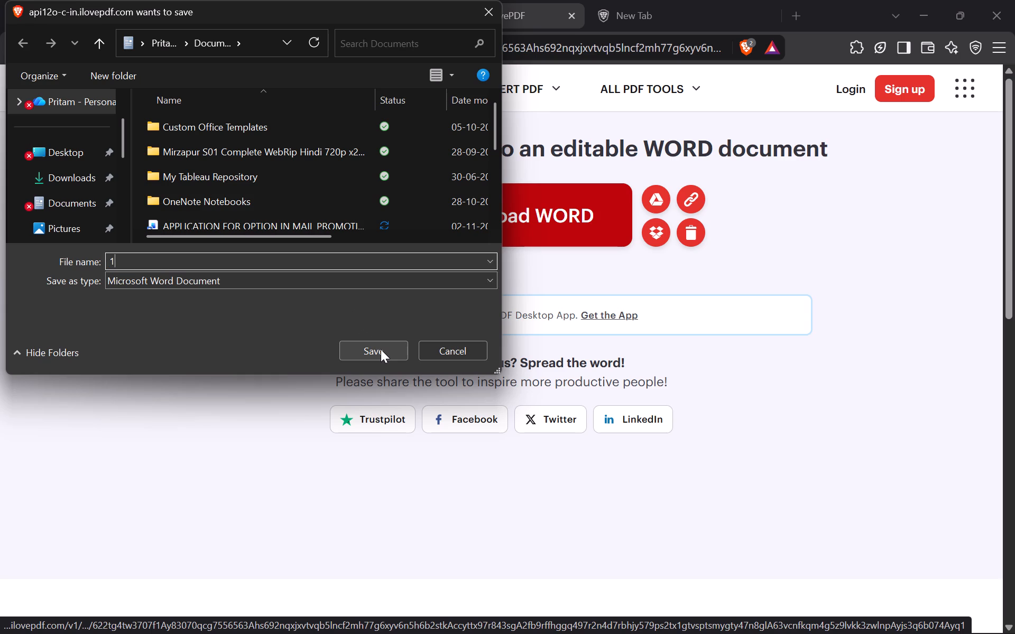
pyautogui.press('BackSpace')
pyautogui.write('lpm')
pyautogui.click(367, 357)
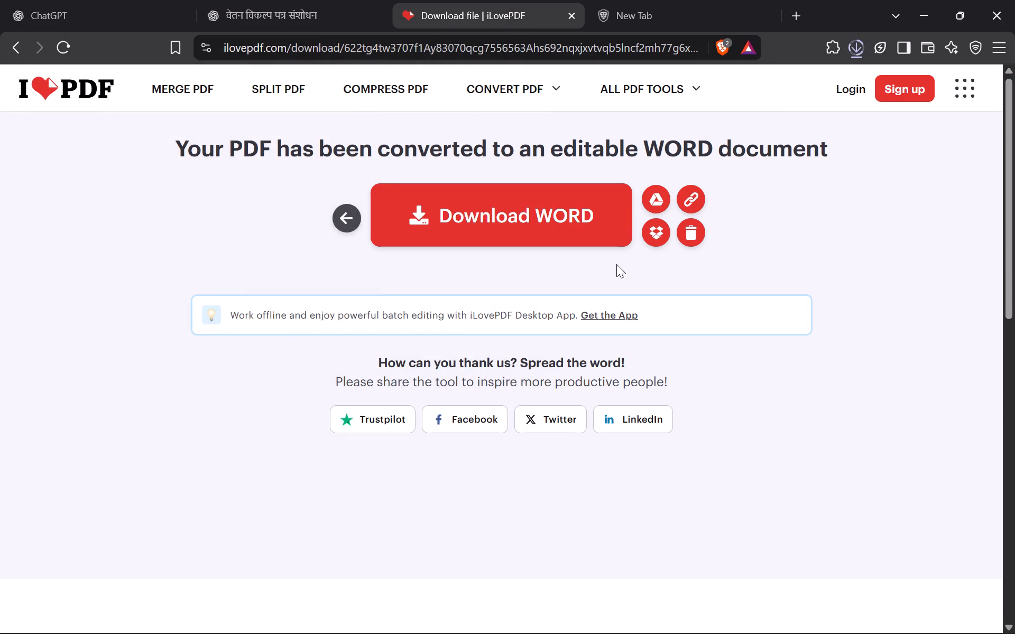
# Show the downloaded file in its Documents folder and open the "lpm" document in Word.
pyautogui.click(859, 51)
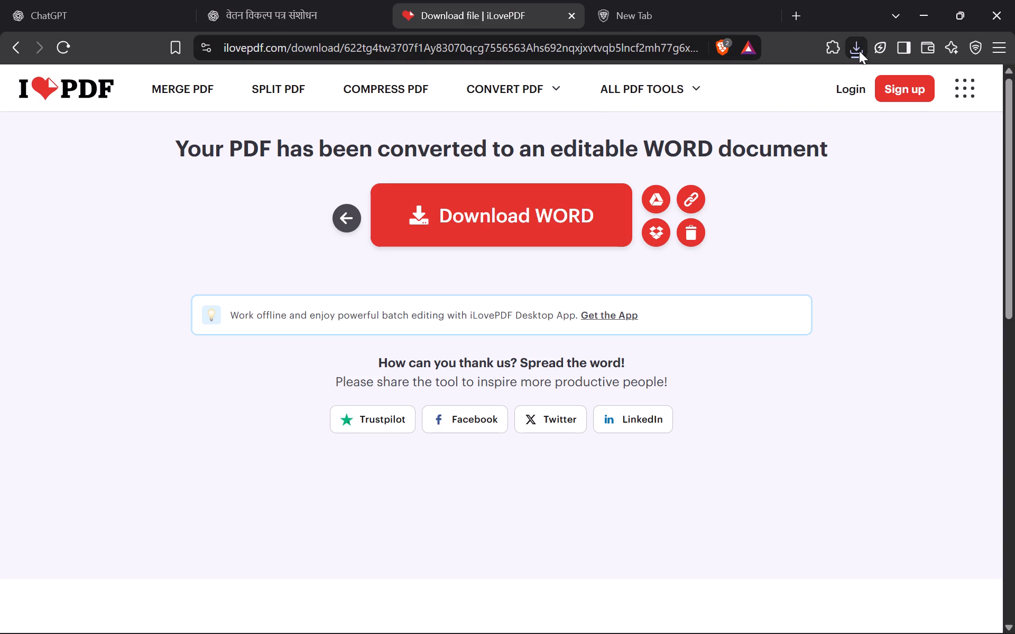
pyautogui.click(850, 48)
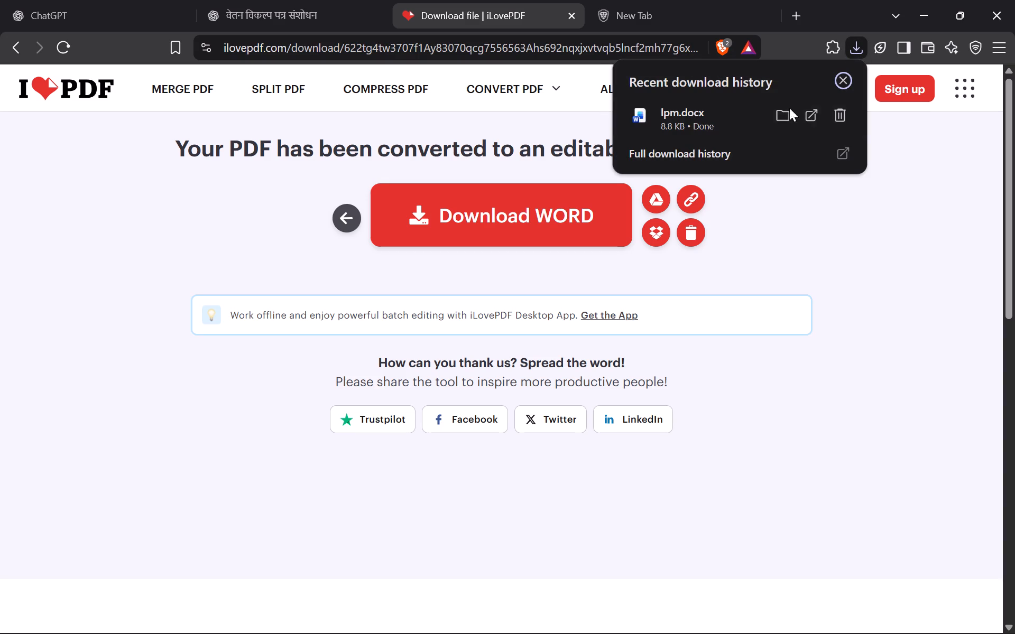
pyautogui.click(783, 115)
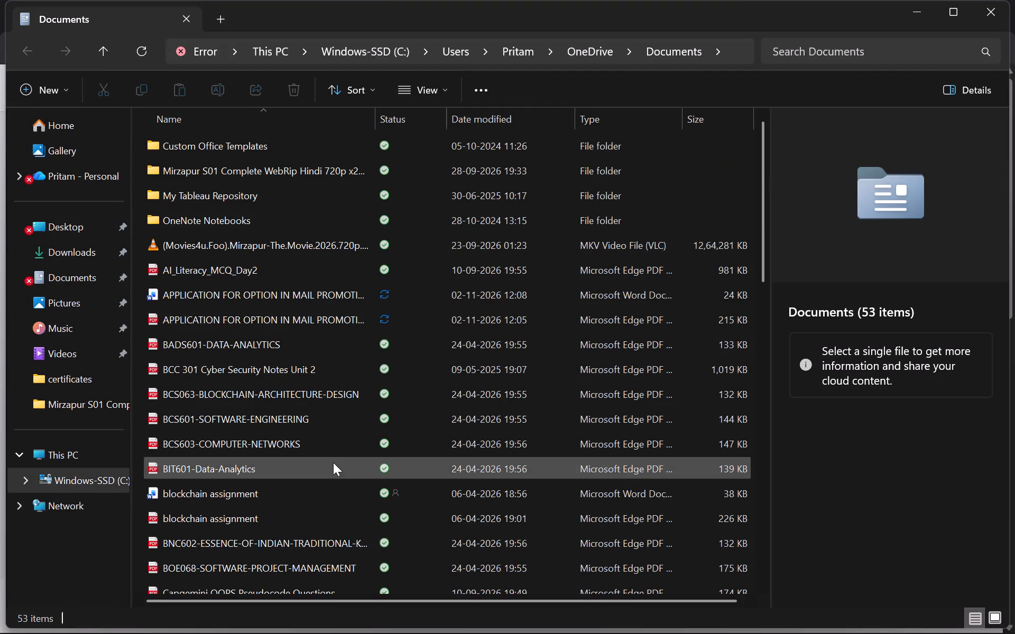
pyautogui.scroll(-6, 306, 550)
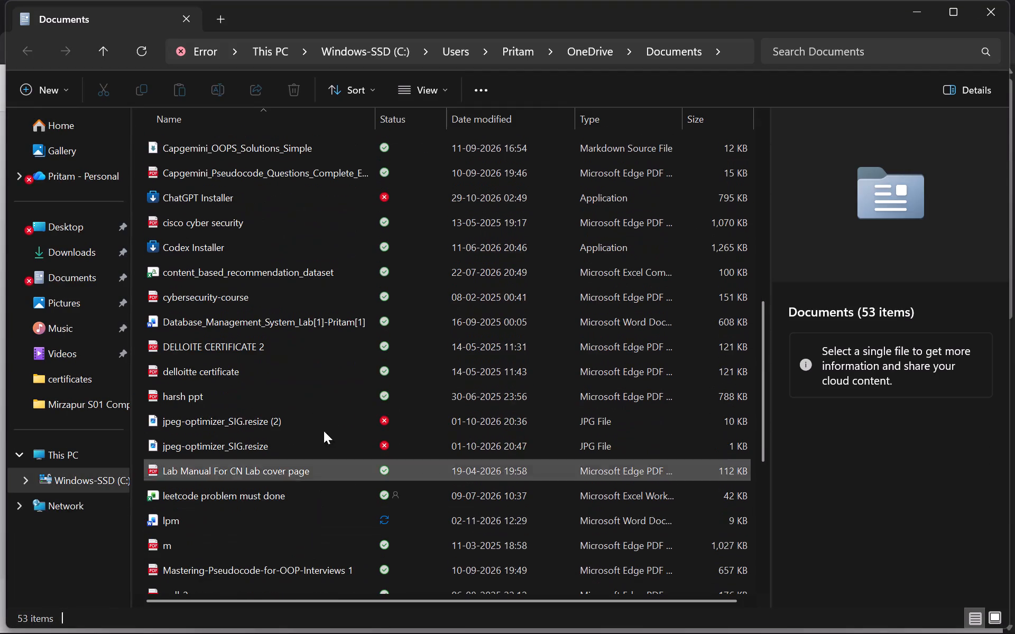
pyautogui.scroll(-5, 293, 500)
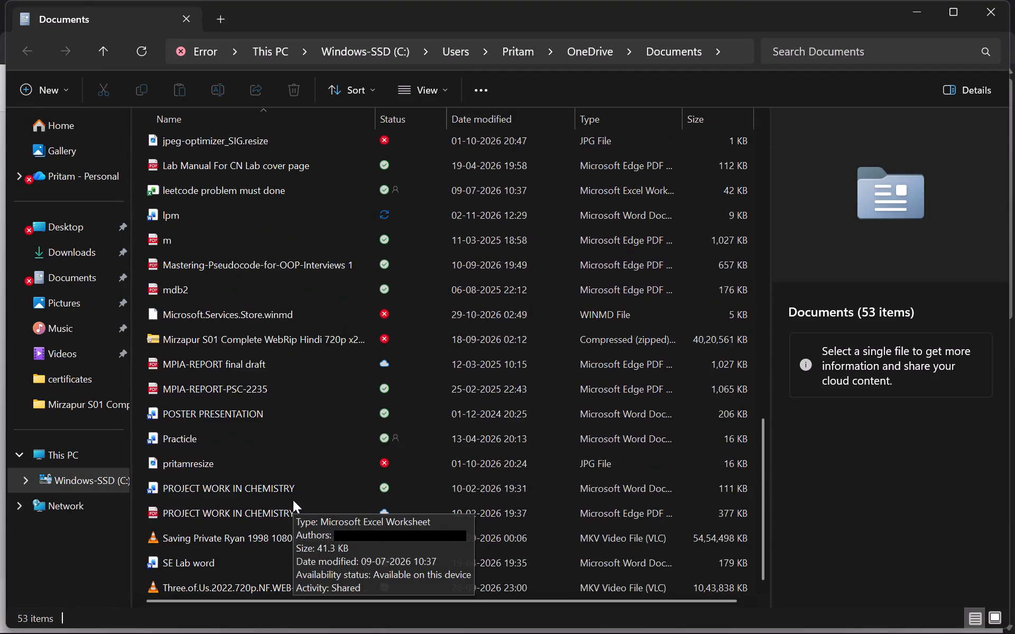
pyautogui.scroll(-7, 293, 500)
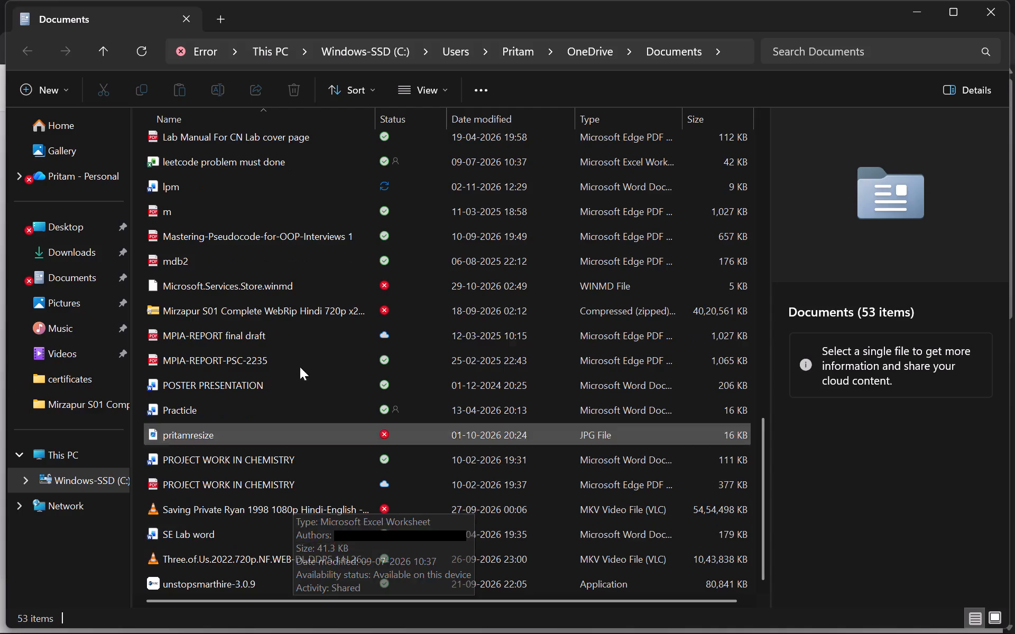
pyautogui.scroll(3, 329, 332)
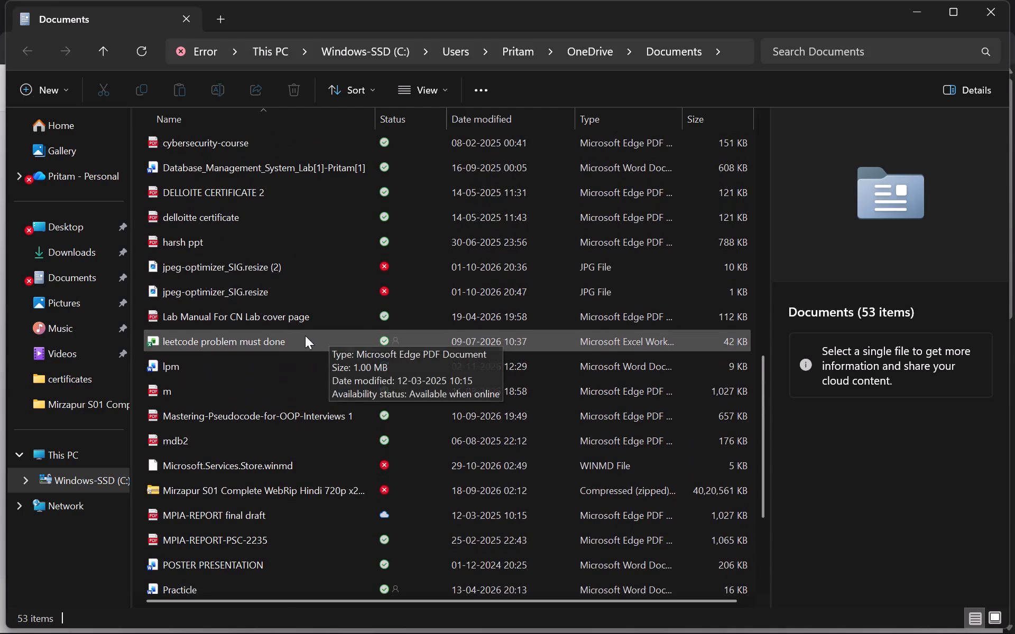
pyautogui.doubleClick(298, 361)
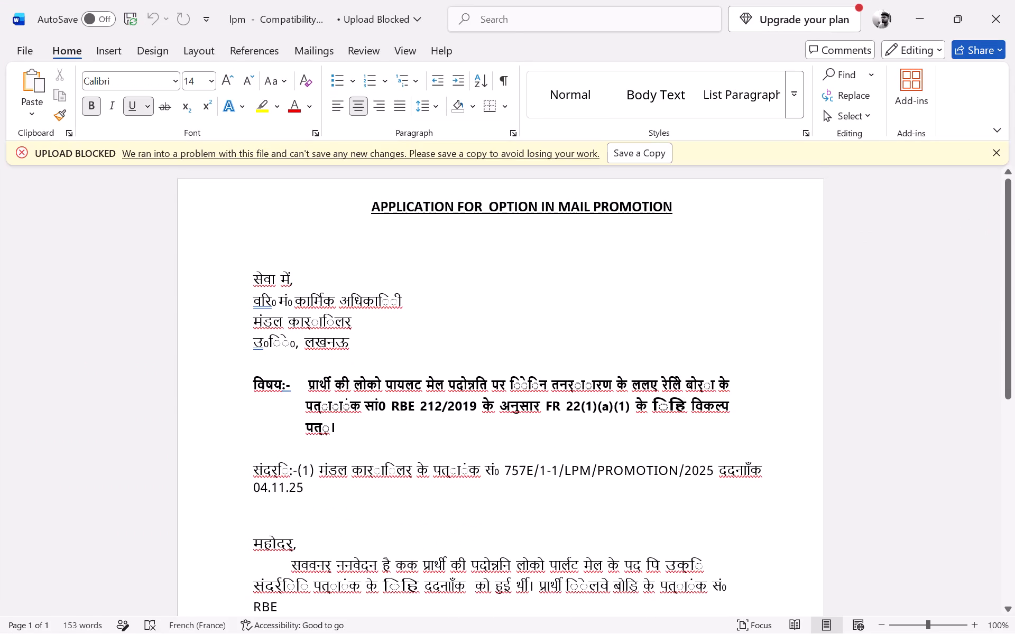
# Examine the converted letter from the heading to the closing block, checking its Hindi text and layout.
pyautogui.scroll(-6, 427, 315)
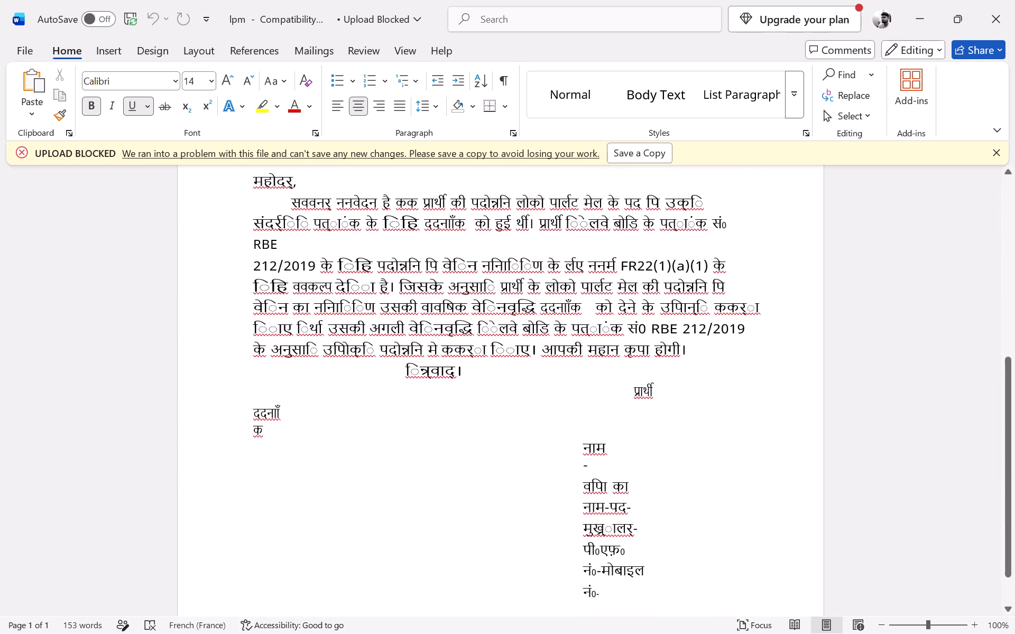
pyautogui.scroll(-1, 427, 315)
pyautogui.scroll(1, 430, 306)
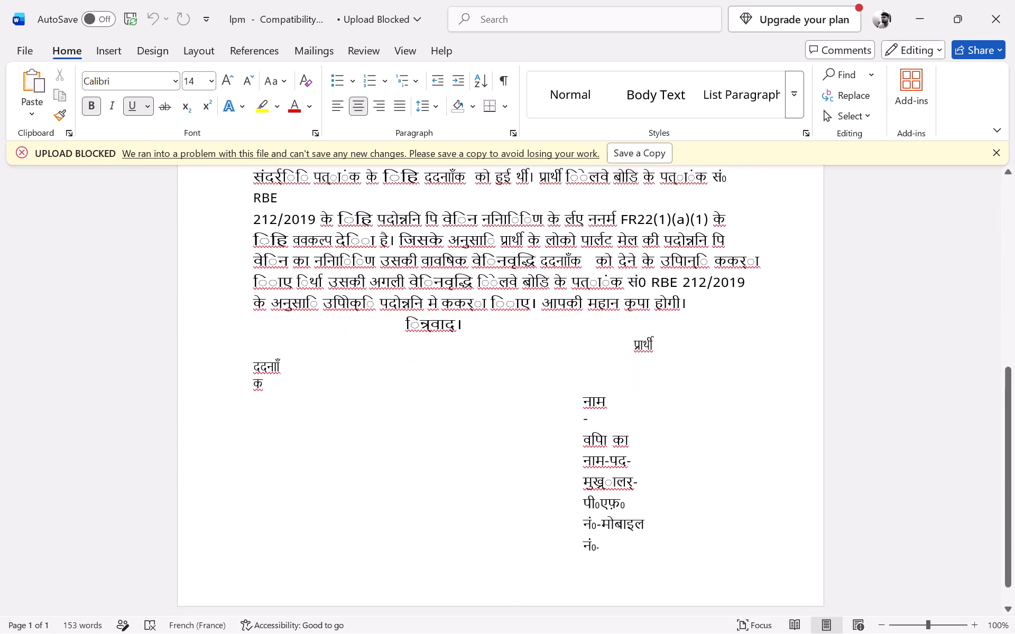
pyautogui.scroll(2, 430, 306)
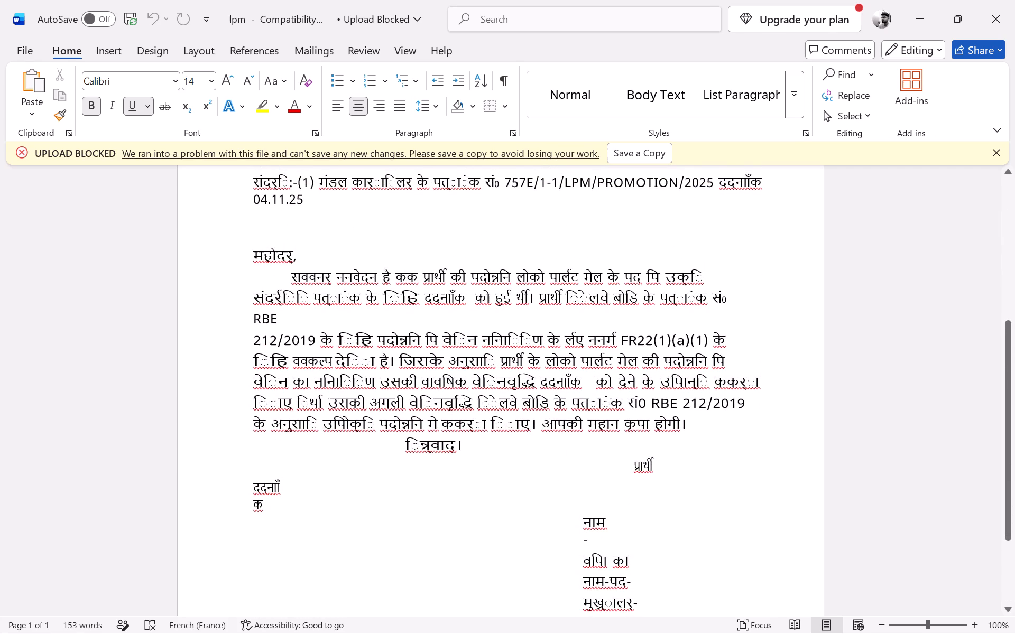
pyautogui.scroll(1, 432, 366)
pyautogui.click(394, 255)
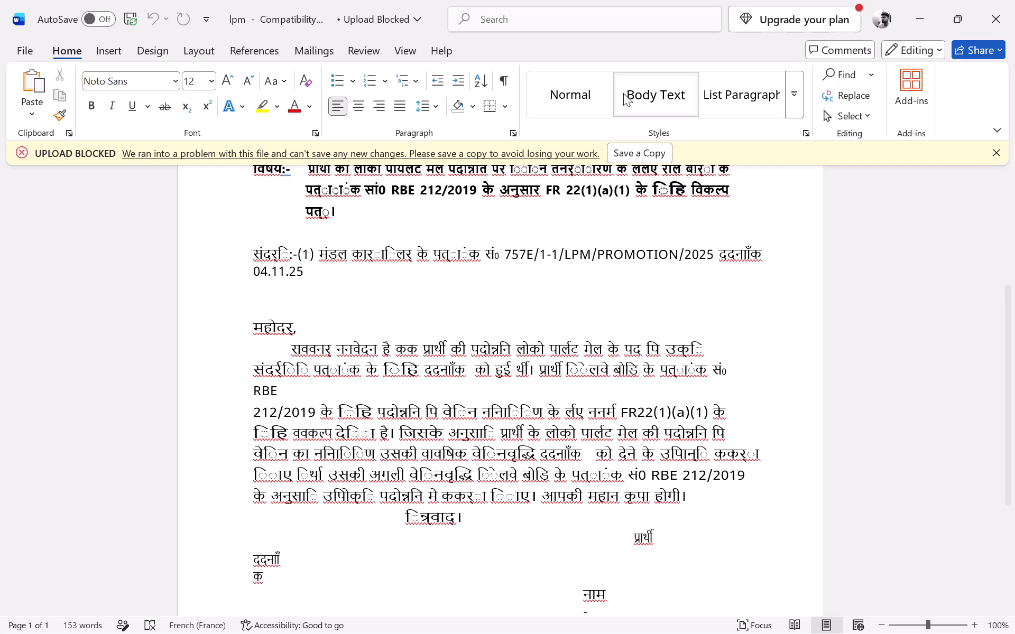
# Close the converted "lpm" document, the APPLICATION FOR OPTION IN MAIL PROMOTION document and the Documents folder window.
pyautogui.click(1007, 20)
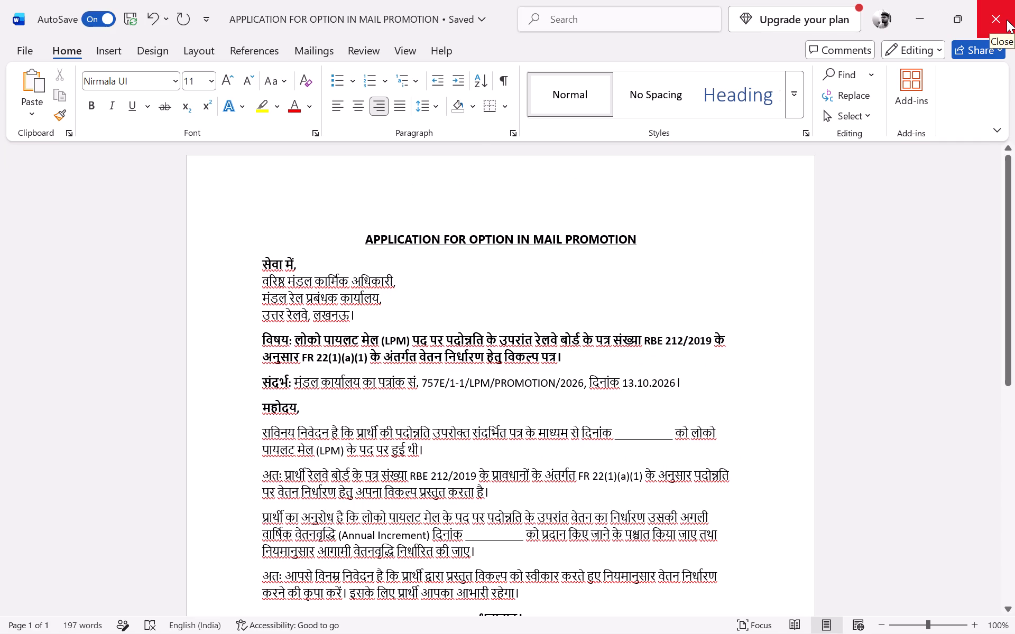
pyautogui.click(1007, 20)
pyautogui.click(1000, 13)
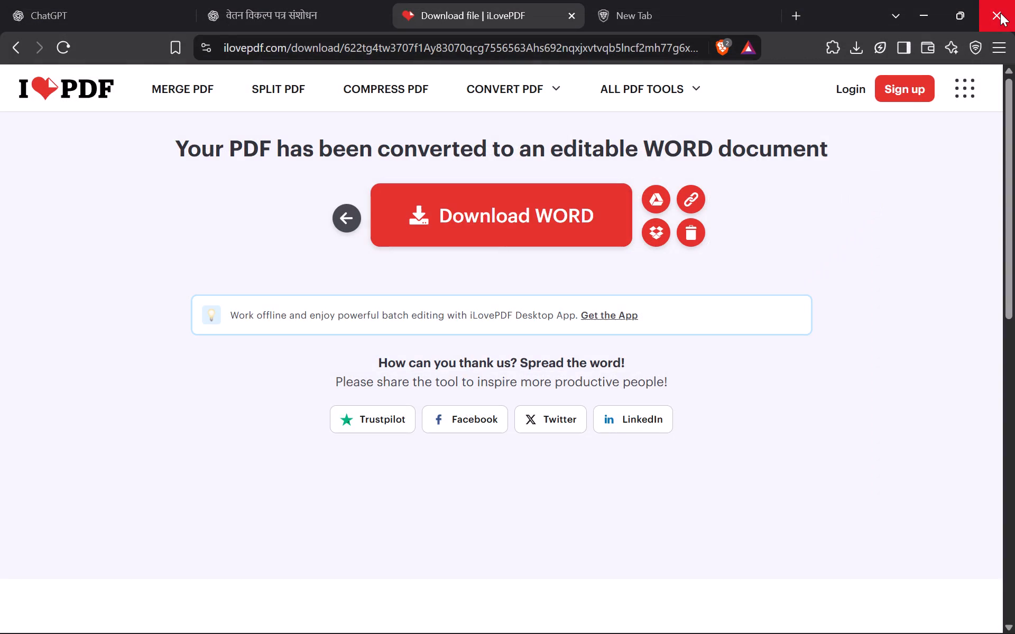
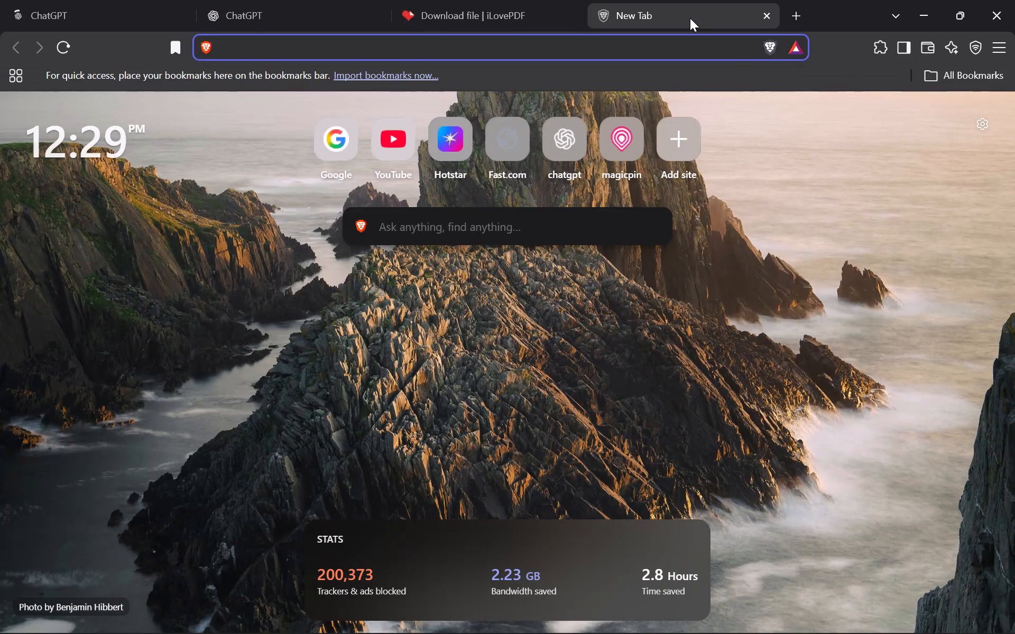
# Search the web for a PDF editor and open the iLovePDF Edit PDF page from the results.
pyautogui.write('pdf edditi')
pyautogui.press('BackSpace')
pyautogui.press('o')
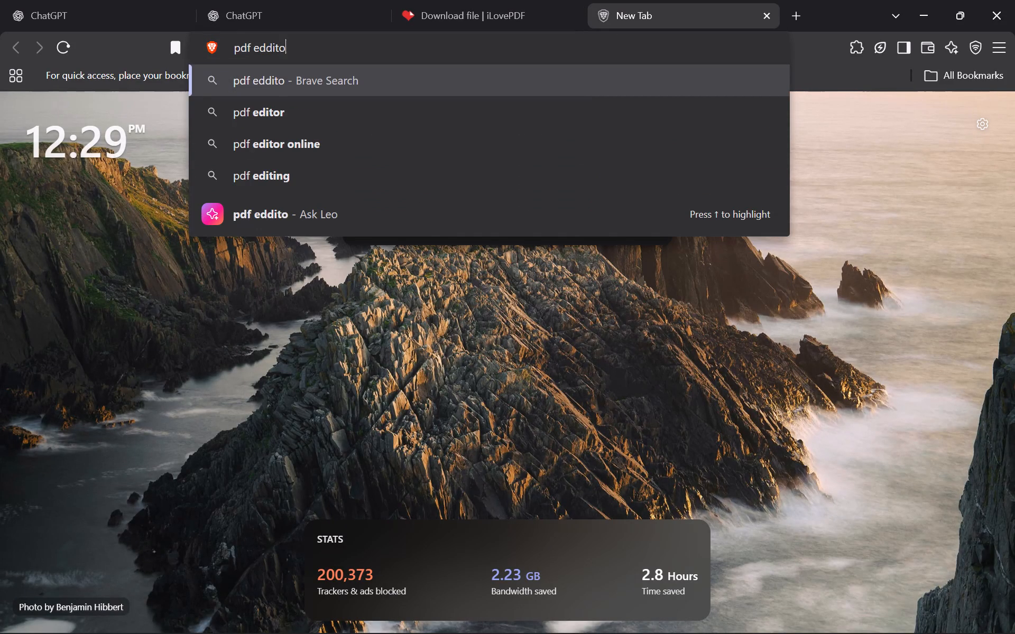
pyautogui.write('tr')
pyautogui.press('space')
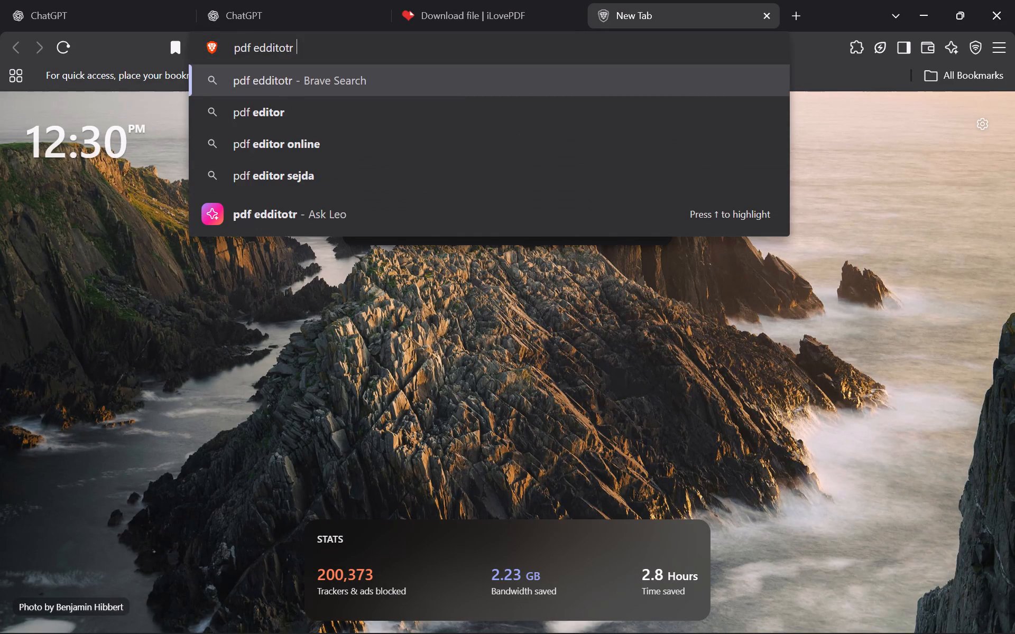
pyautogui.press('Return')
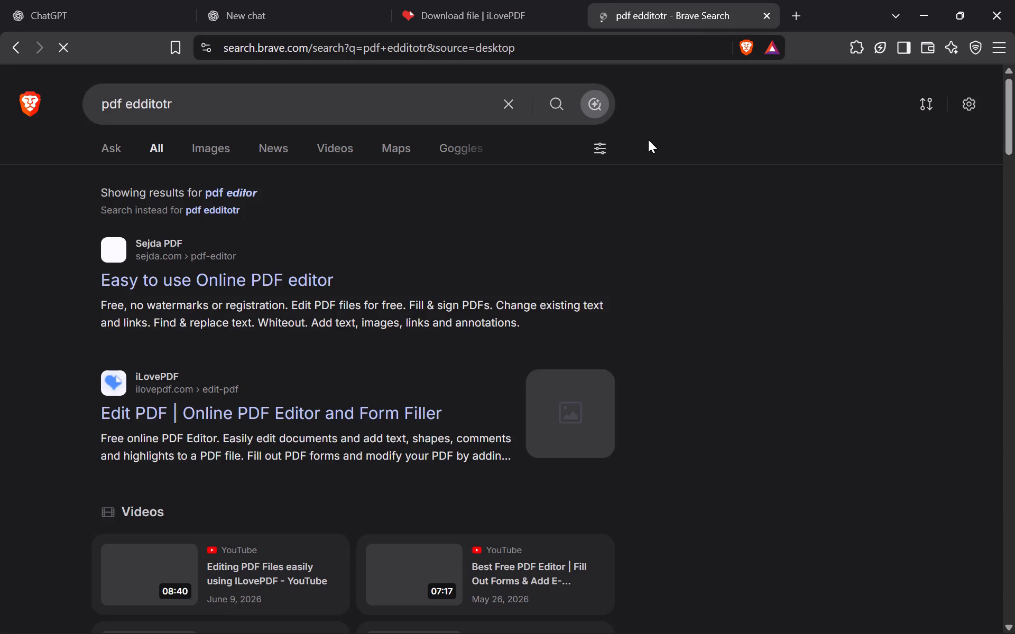
pyautogui.click(240, 284)
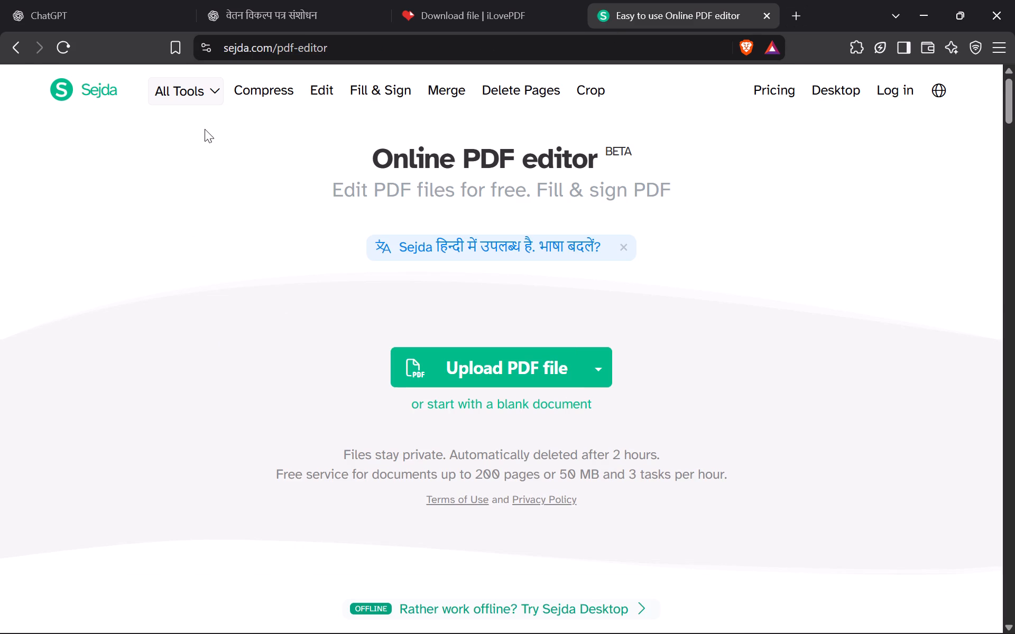
pyautogui.click(20, 44)
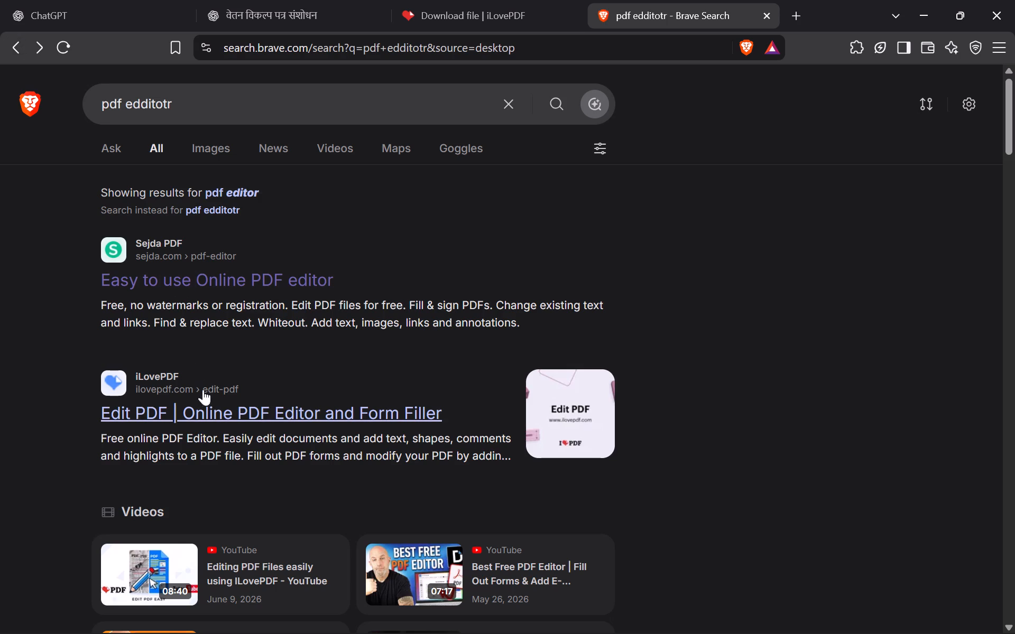
pyautogui.click(211, 400)
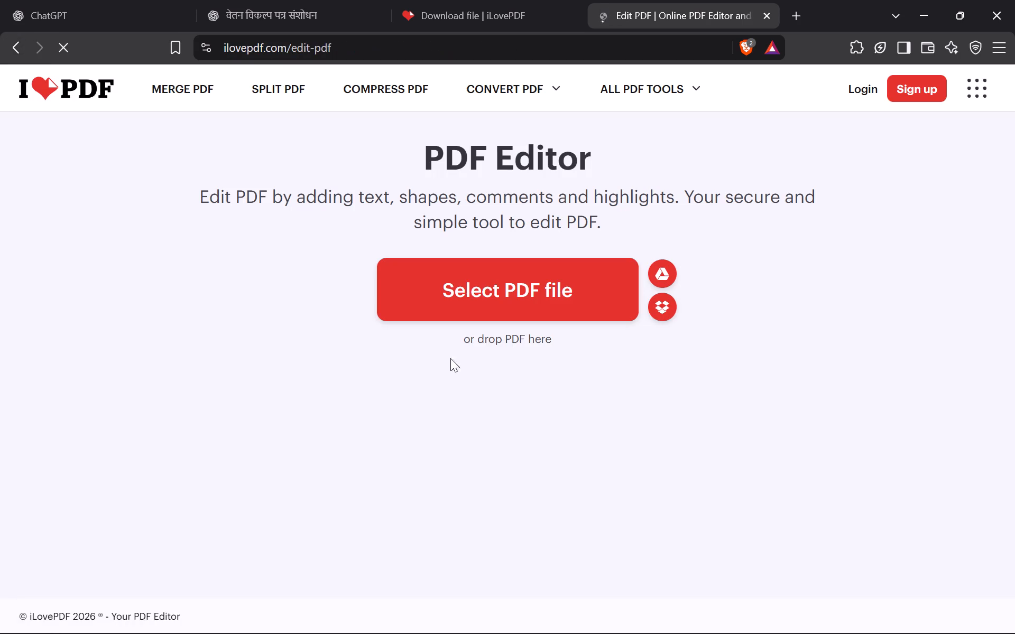
# Load the "lpm promotin" PDF from the Downloads folder into the iLovePDF editor.
pyautogui.click(520, 286)
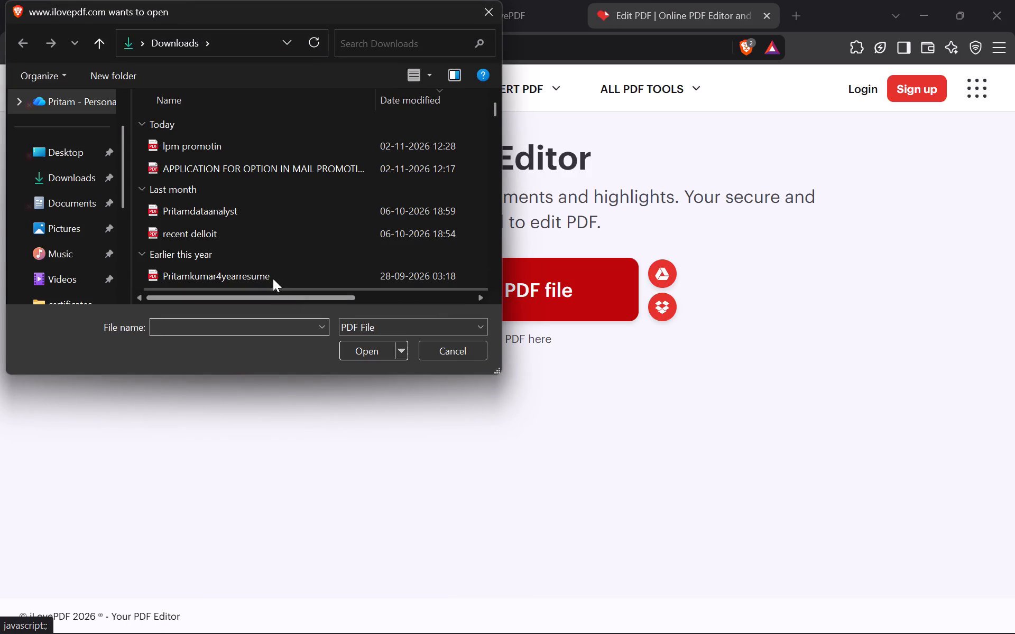
pyautogui.click(310, 150)
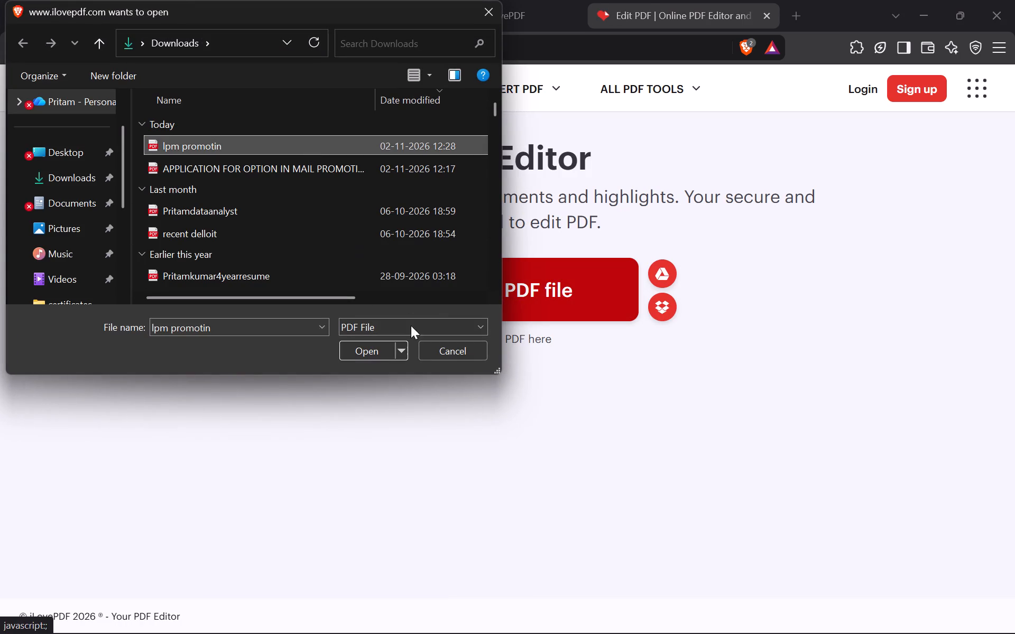
pyautogui.click(370, 348)
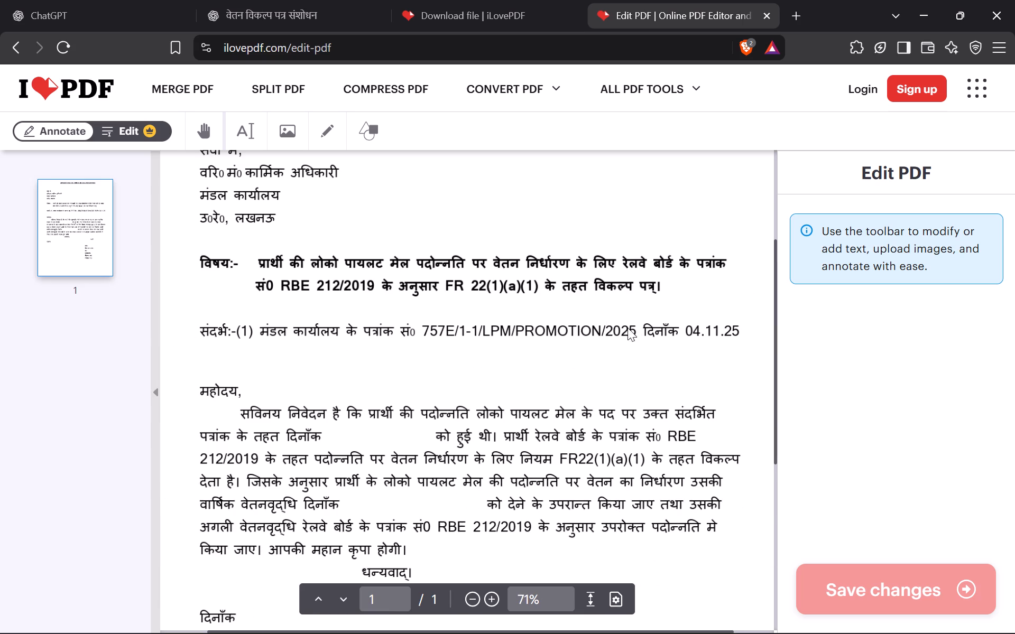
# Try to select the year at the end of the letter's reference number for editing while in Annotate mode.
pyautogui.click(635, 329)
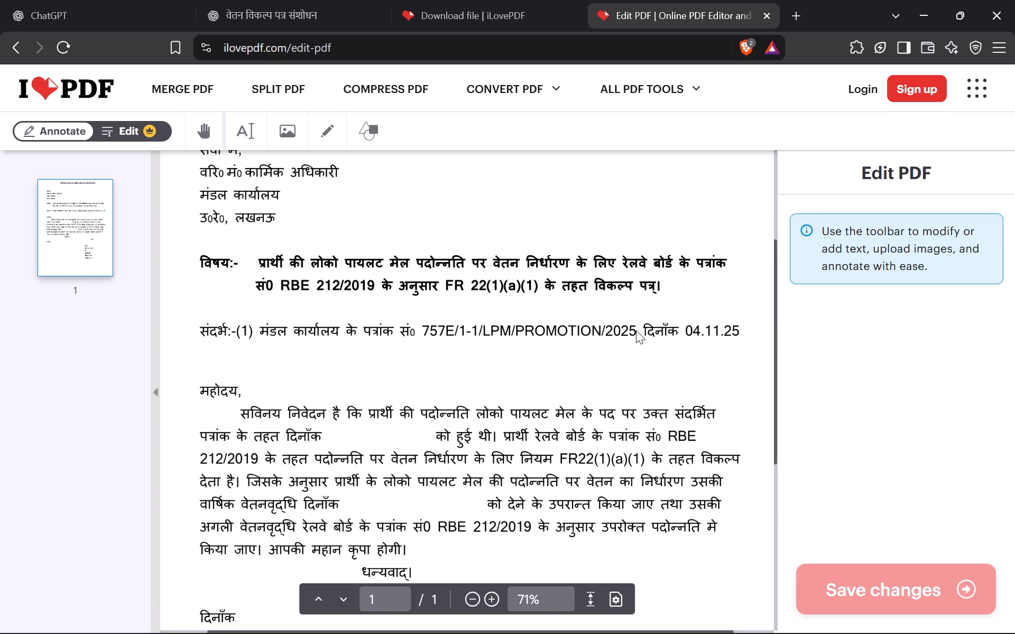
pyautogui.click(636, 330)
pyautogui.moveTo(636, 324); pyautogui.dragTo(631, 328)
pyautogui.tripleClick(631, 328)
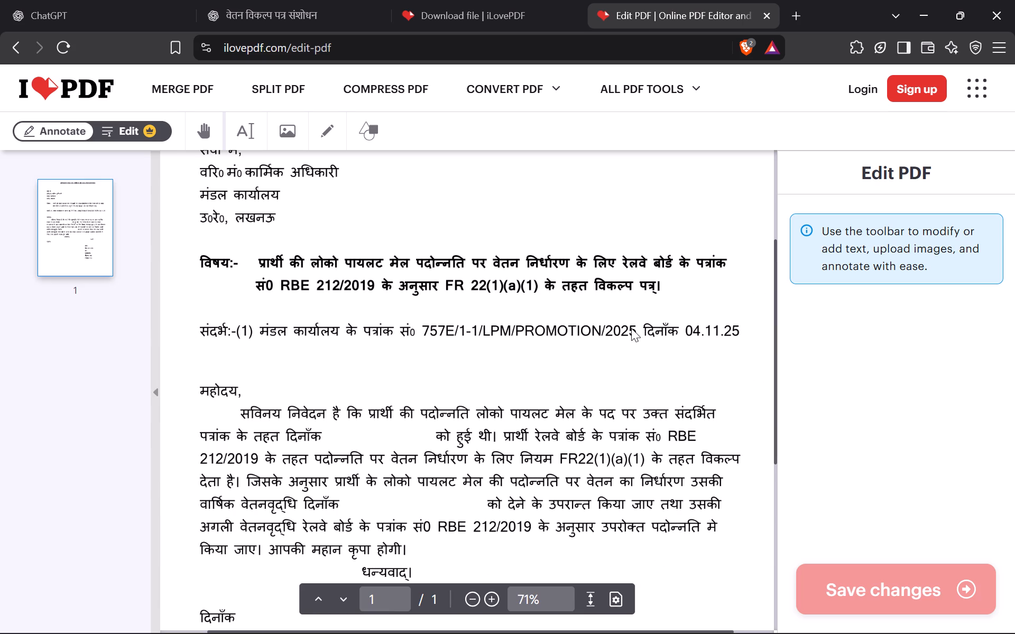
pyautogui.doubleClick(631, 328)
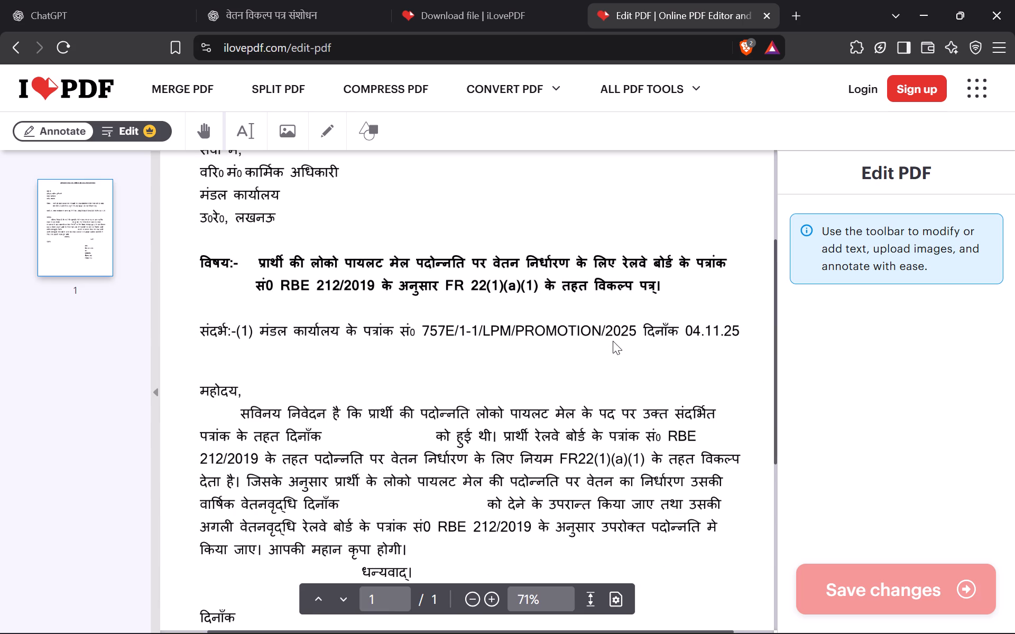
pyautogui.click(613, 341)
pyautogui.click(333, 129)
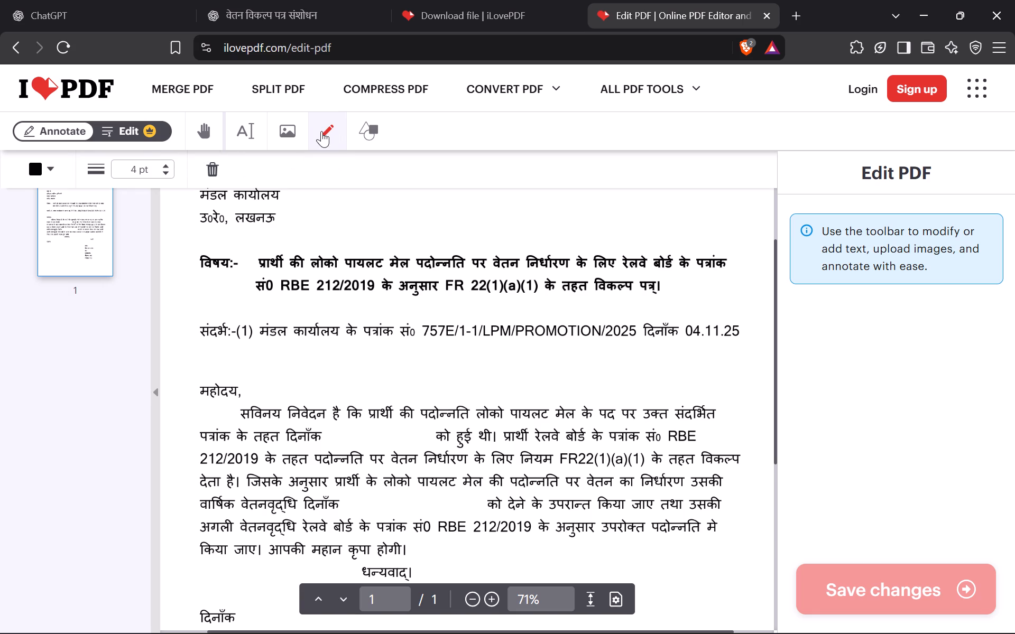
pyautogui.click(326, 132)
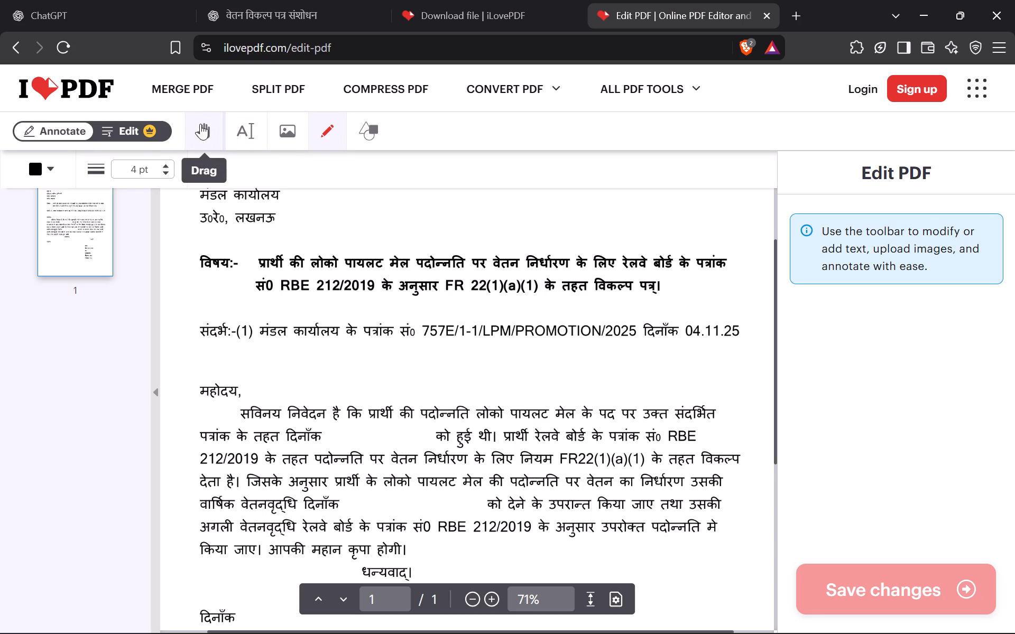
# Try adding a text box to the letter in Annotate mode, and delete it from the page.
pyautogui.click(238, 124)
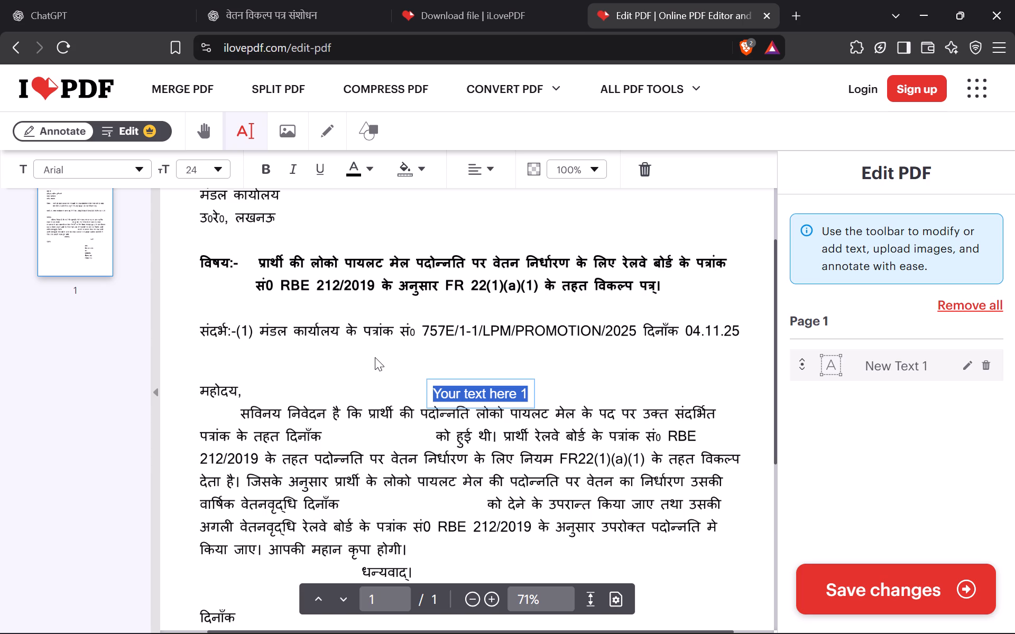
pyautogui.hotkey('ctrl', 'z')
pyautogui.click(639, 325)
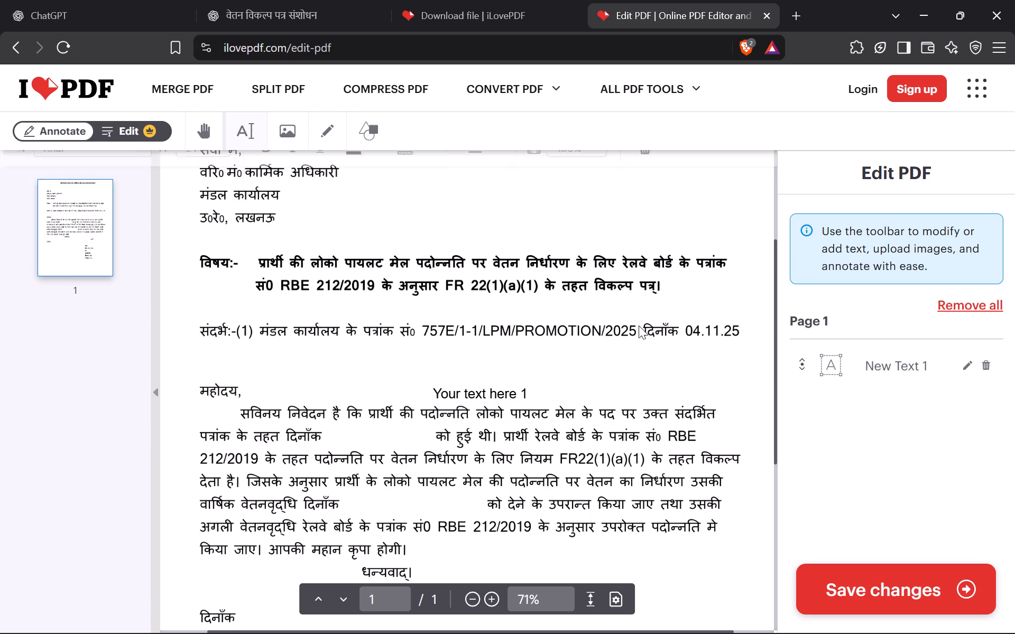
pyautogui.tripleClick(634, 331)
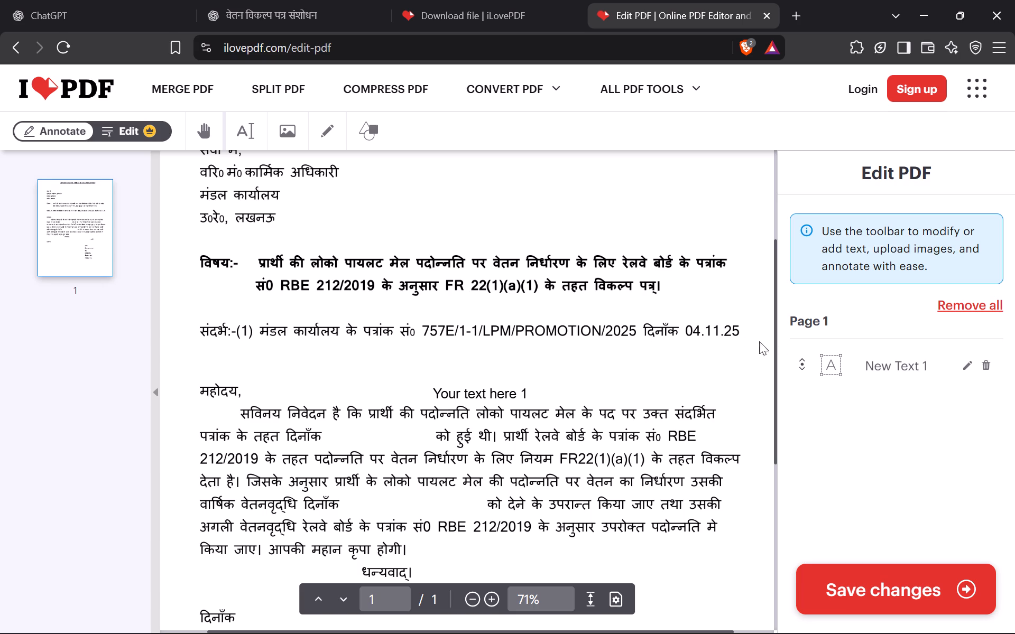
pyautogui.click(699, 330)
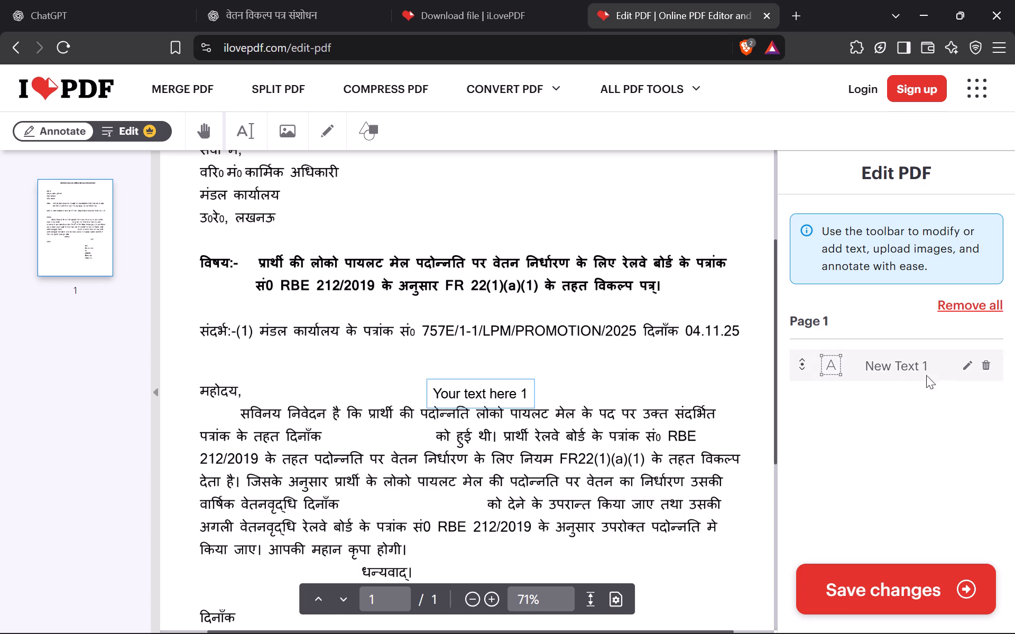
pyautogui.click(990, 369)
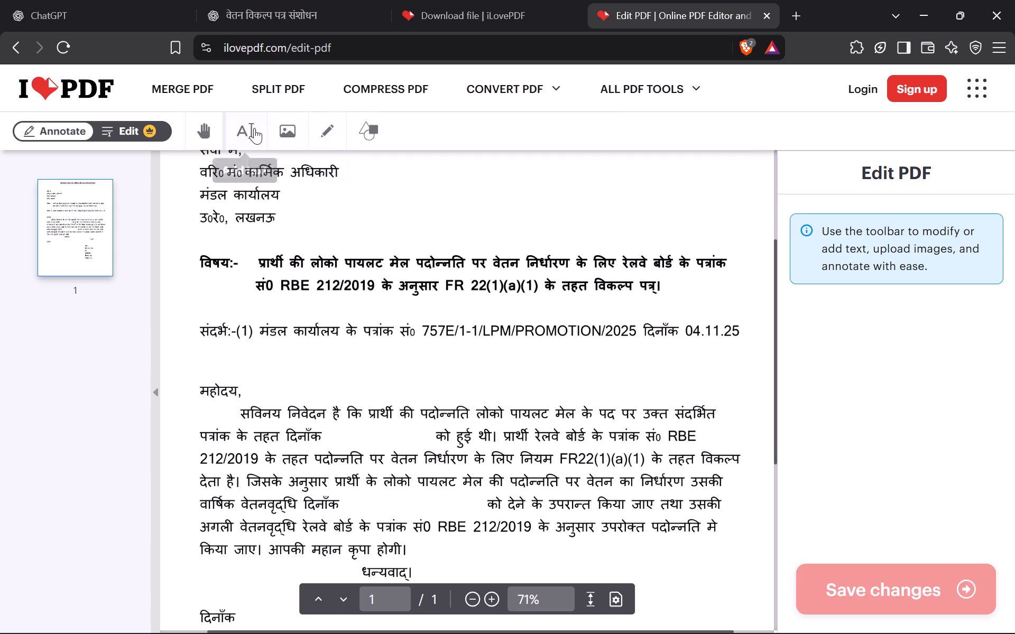
# Switch the PDF editor from Annotate to Edit mode and let the letter's text load for editing.
pyautogui.click(67, 128)
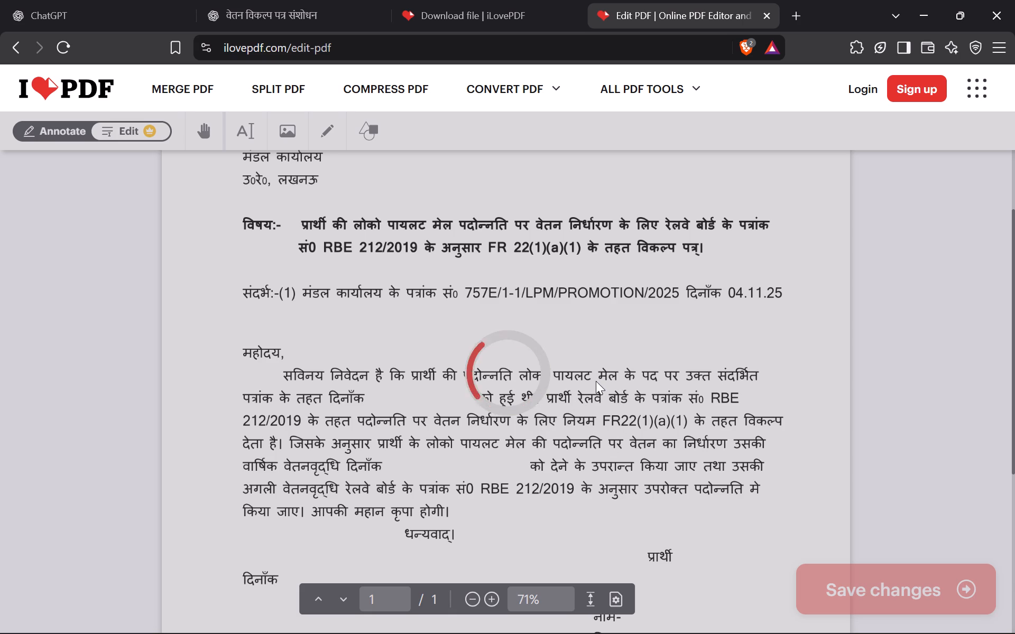
pyautogui.scroll(-2, 576, 517)
pyautogui.click(795, 13)
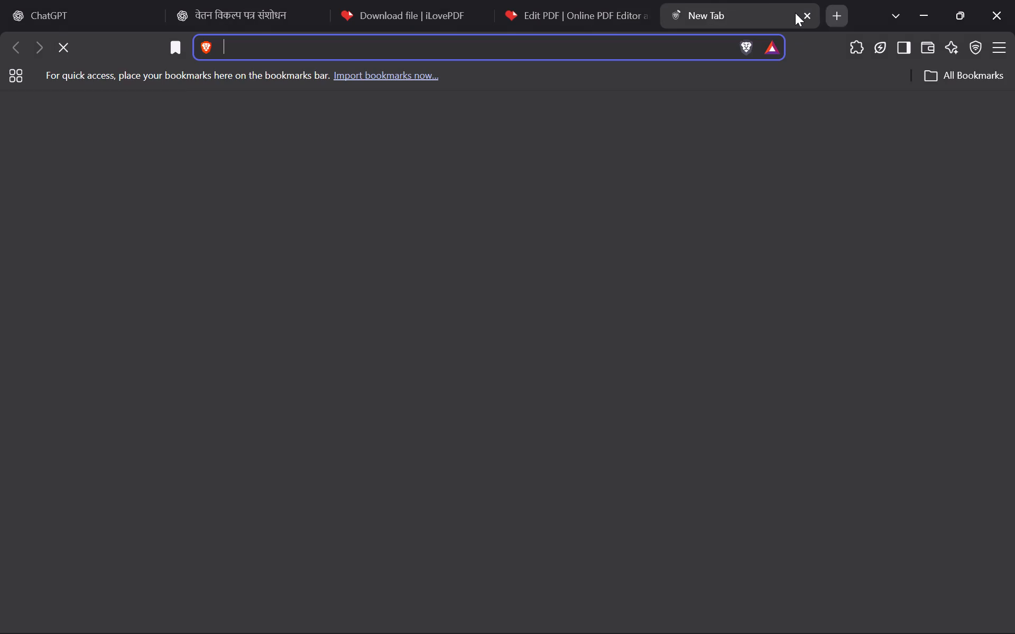
pyautogui.click(615, 18)
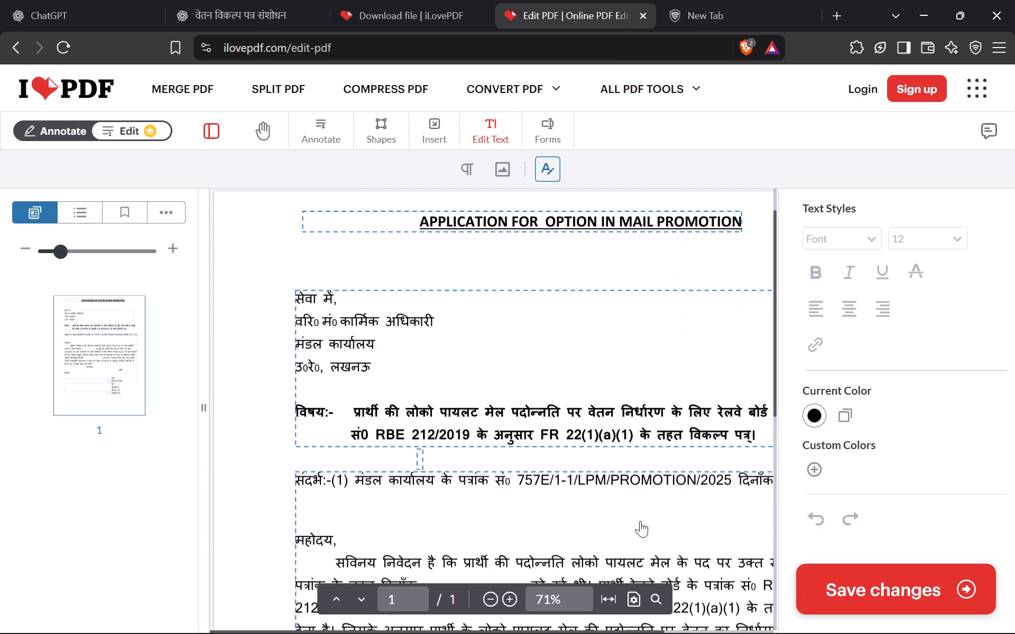
# Set the year ending the reference number 757E/1-1/LPM/PROMOTION in the संदर्भ line to 2026.
pyautogui.hscroll(-1, 640, 521)
pyautogui.scroll(-1, 640, 521)
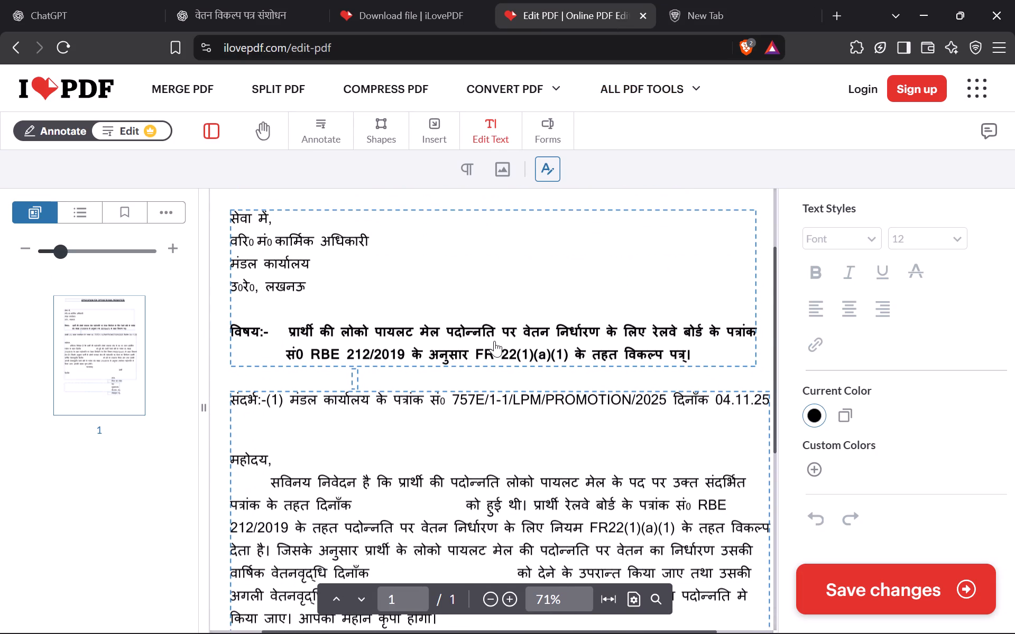
pyautogui.scroll(-1, 576, 349)
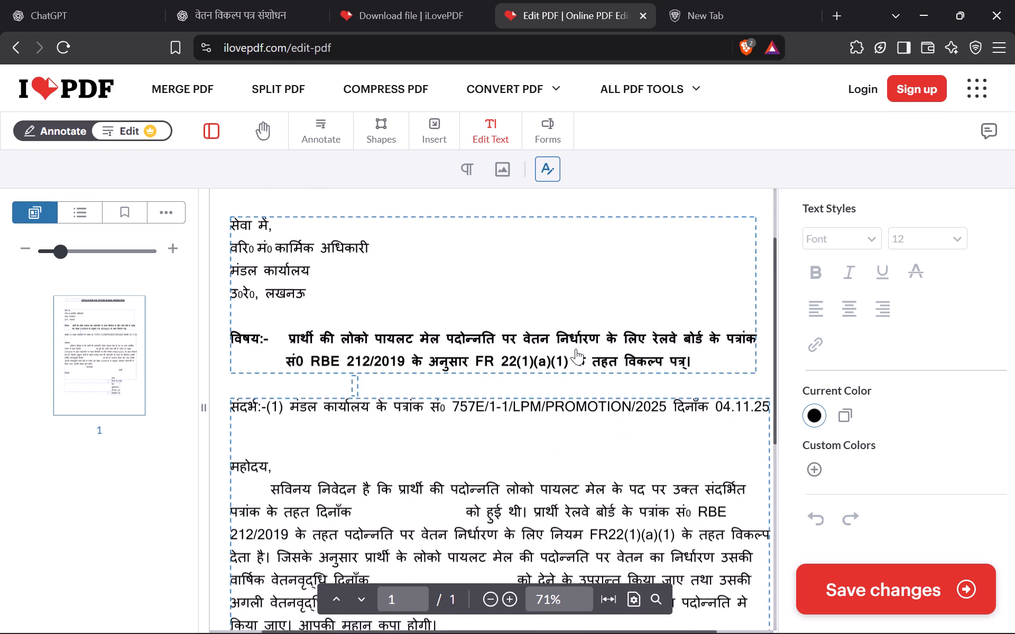
pyautogui.scroll(-1, 576, 349)
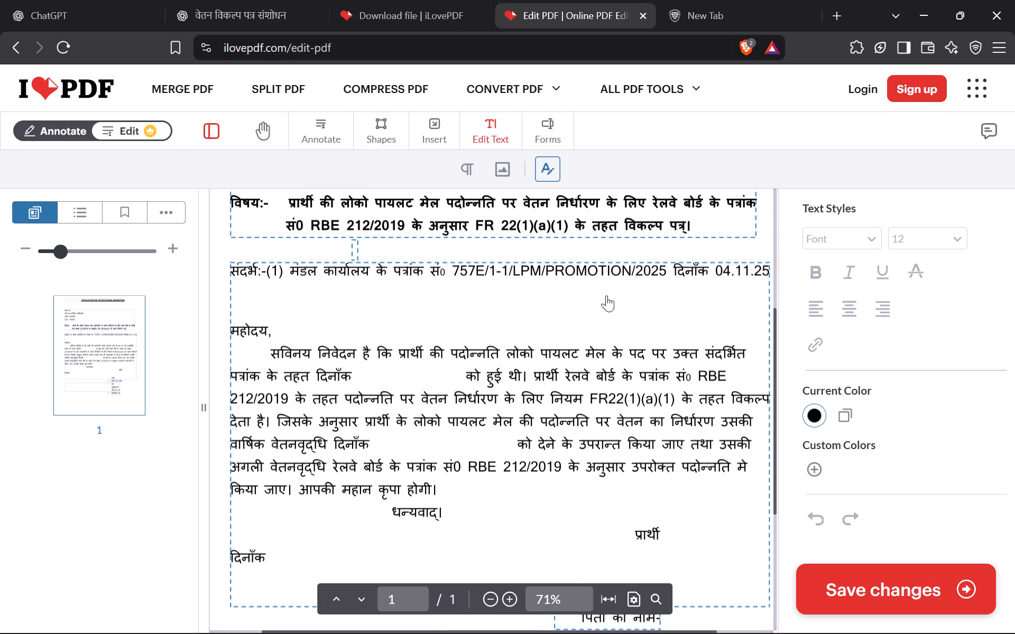
pyautogui.click(668, 272)
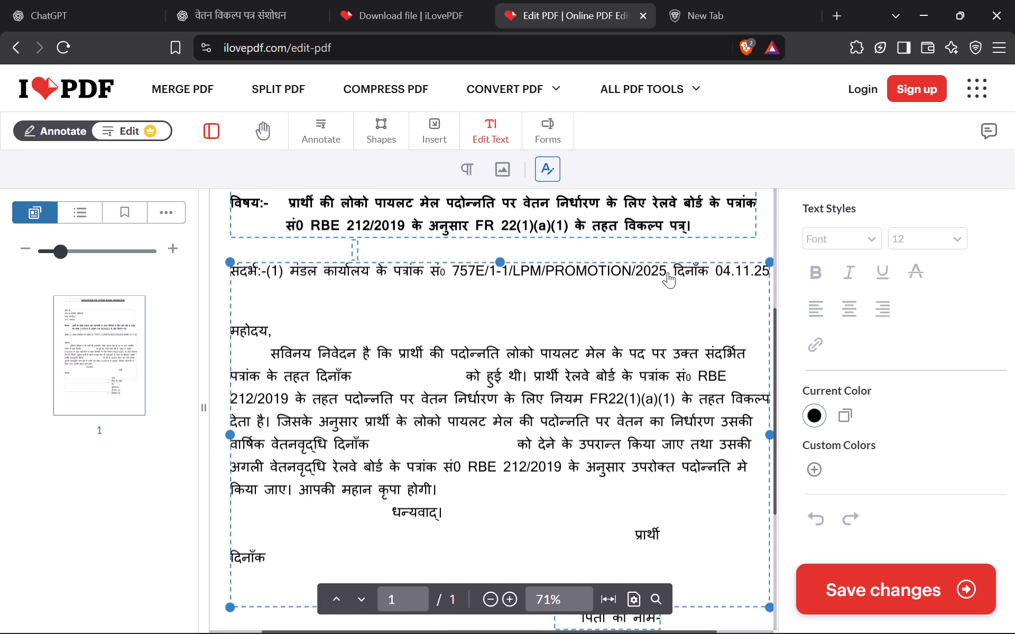
pyautogui.click(667, 270)
pyautogui.tripleClick(667, 270)
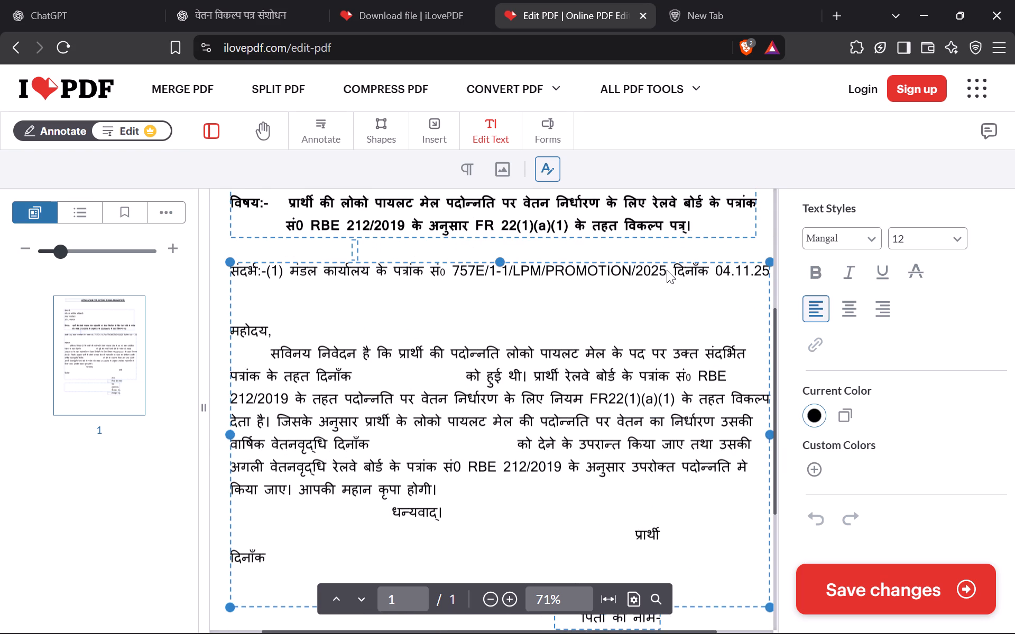
pyautogui.click(667, 270)
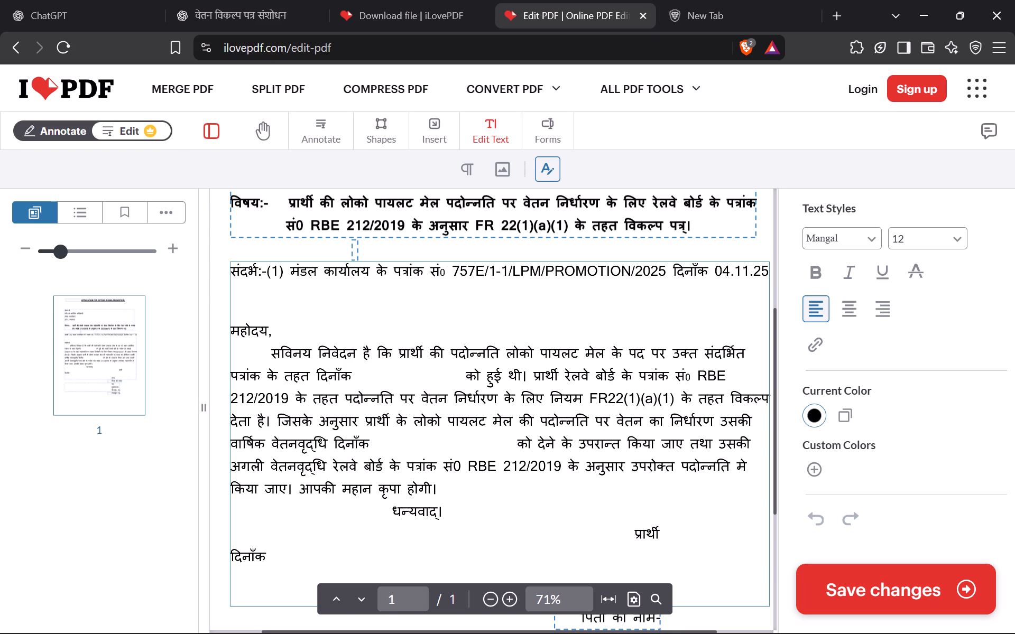
pyautogui.press('BackSpace')
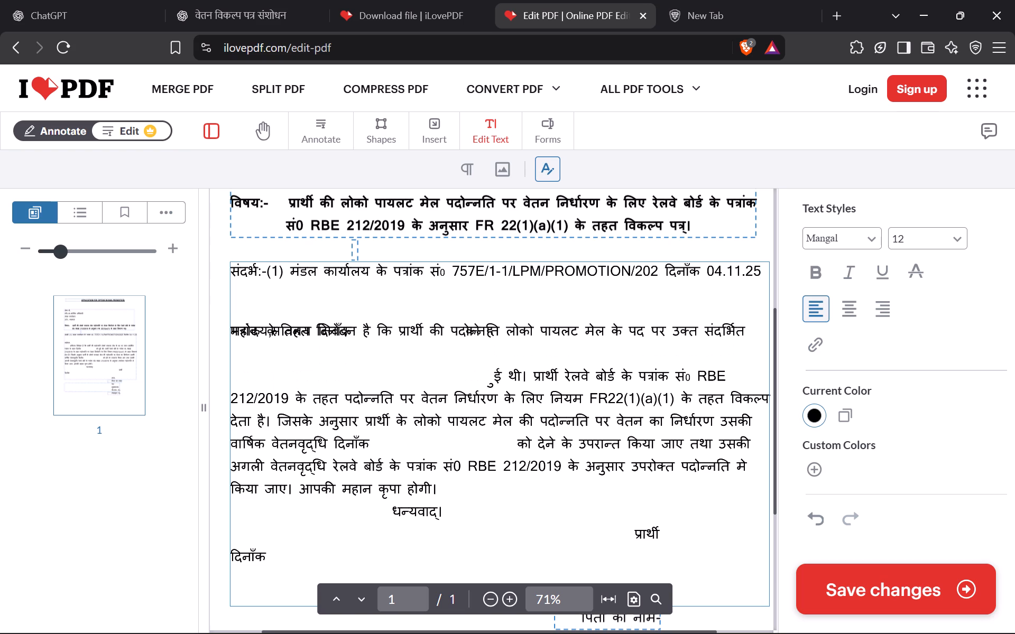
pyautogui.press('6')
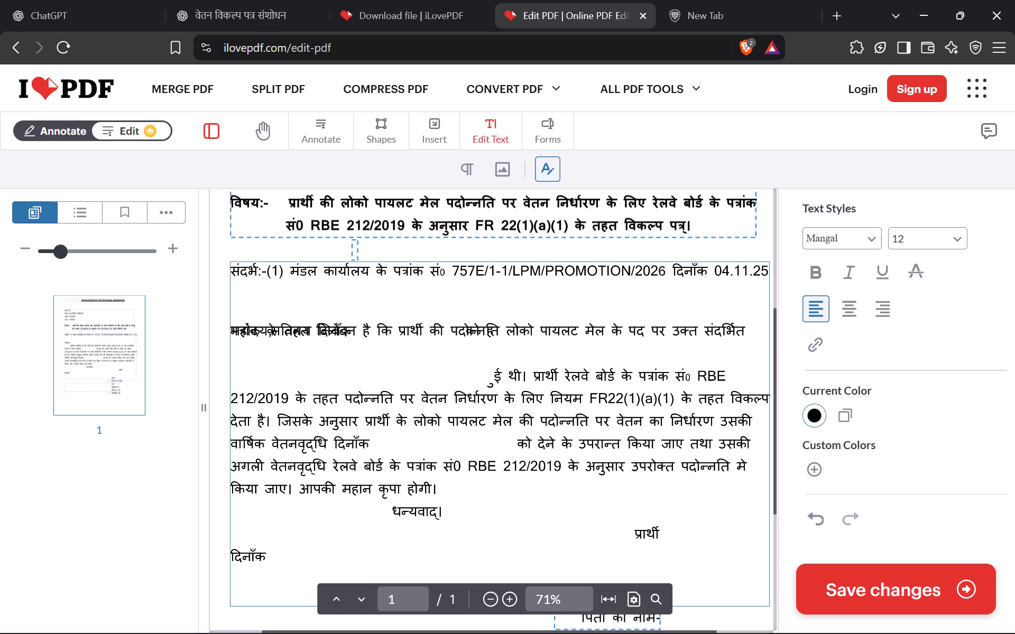
pyautogui.press('BackSpace')
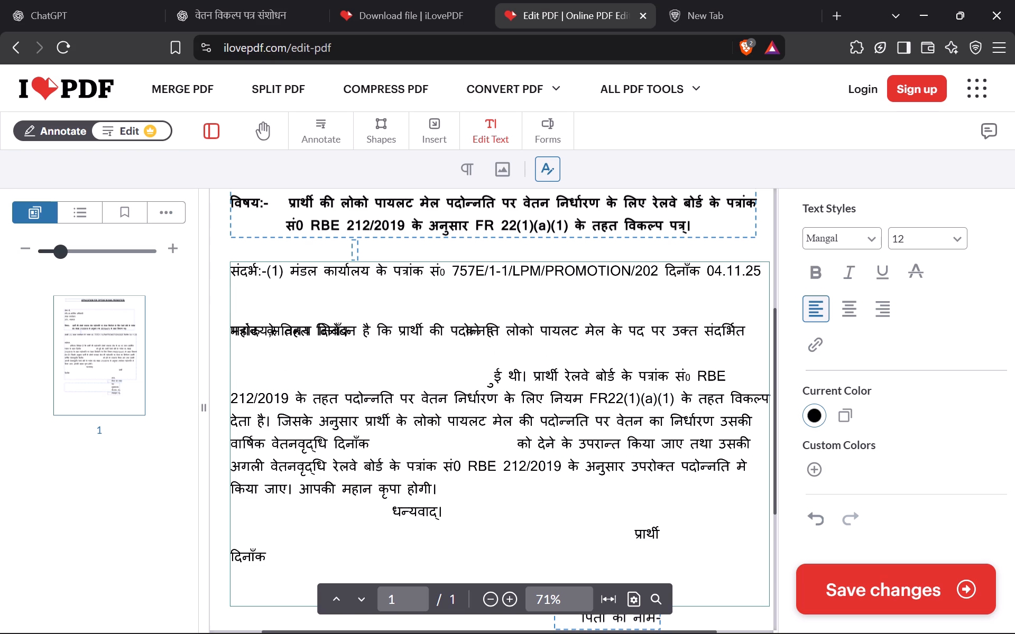
pyautogui.hotkey('shift', '^')
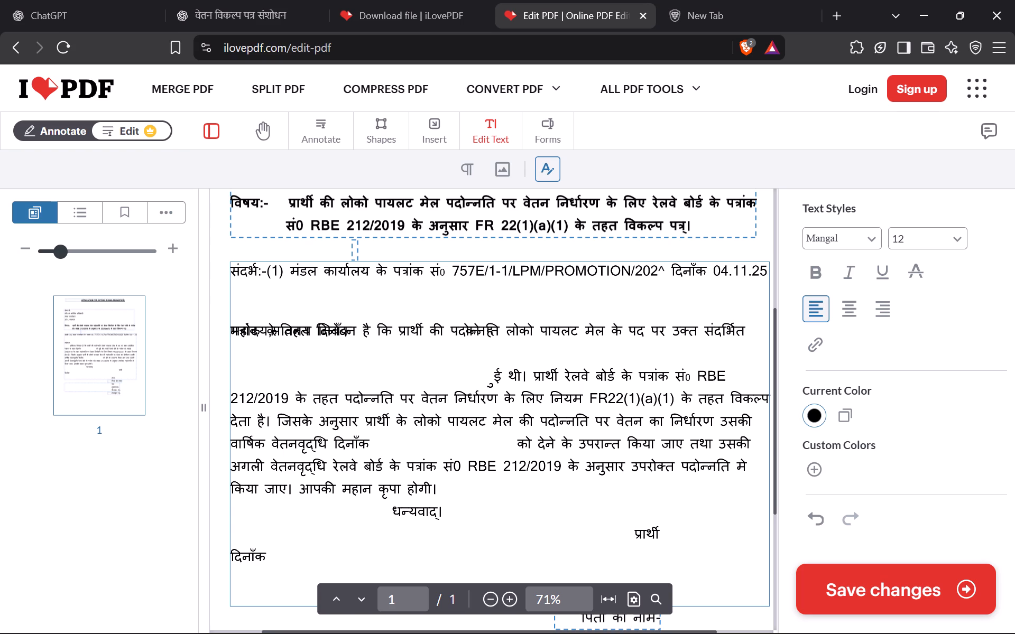
pyautogui.press('BackSpace')
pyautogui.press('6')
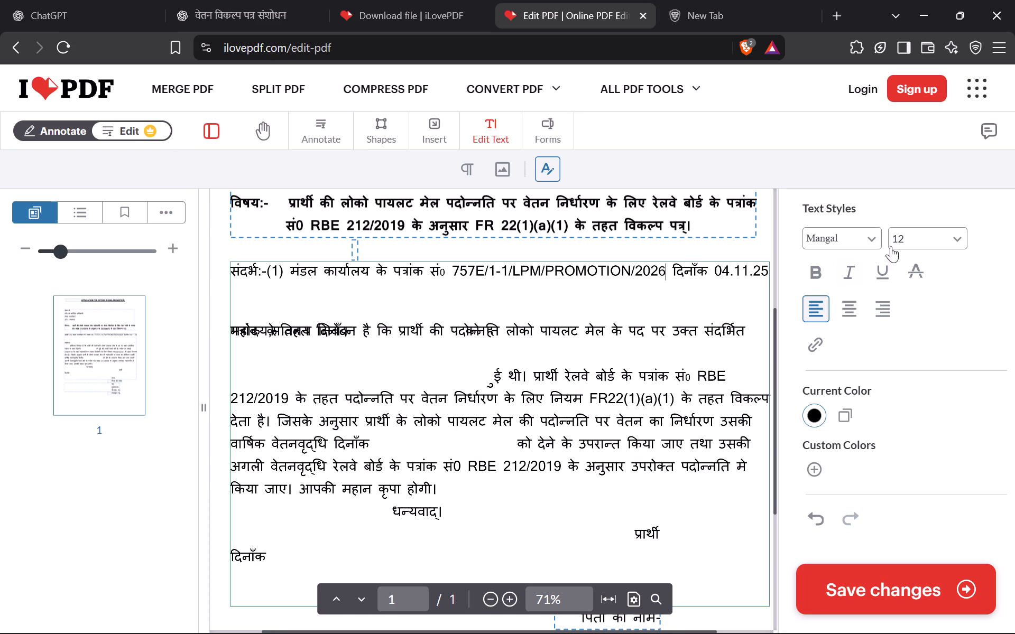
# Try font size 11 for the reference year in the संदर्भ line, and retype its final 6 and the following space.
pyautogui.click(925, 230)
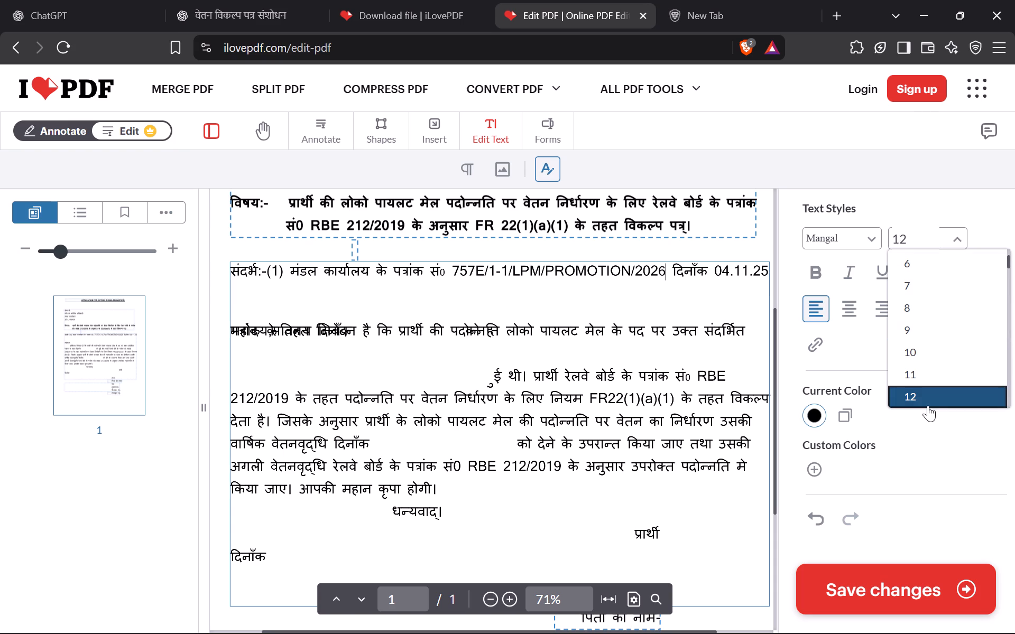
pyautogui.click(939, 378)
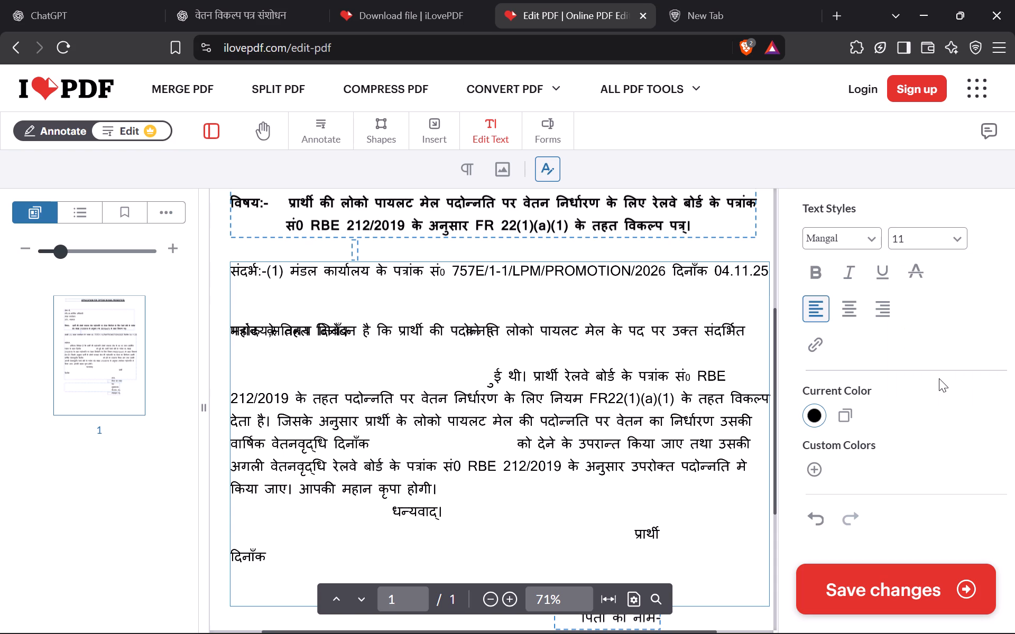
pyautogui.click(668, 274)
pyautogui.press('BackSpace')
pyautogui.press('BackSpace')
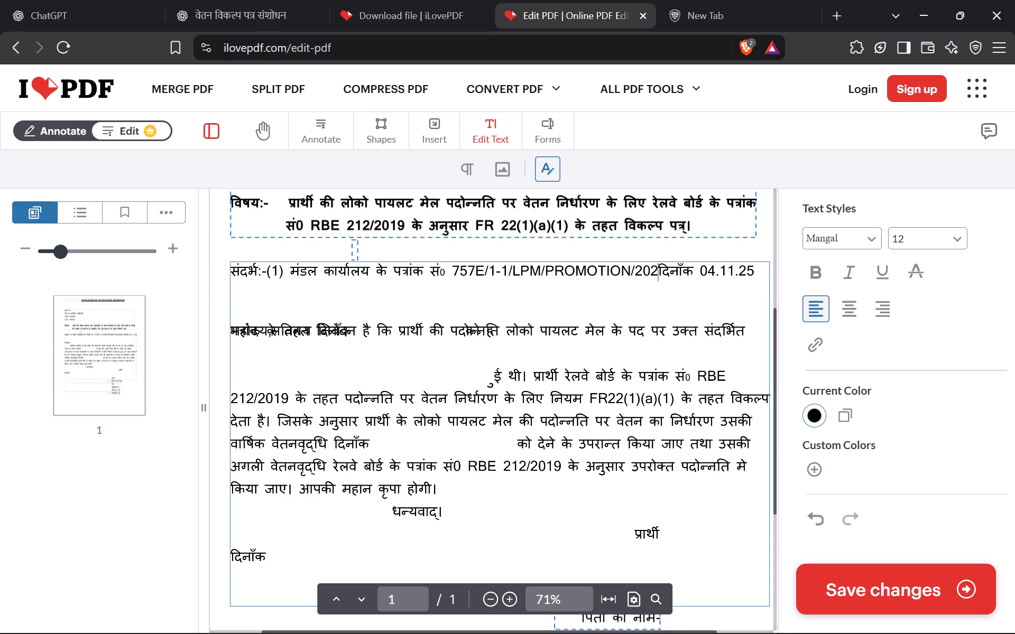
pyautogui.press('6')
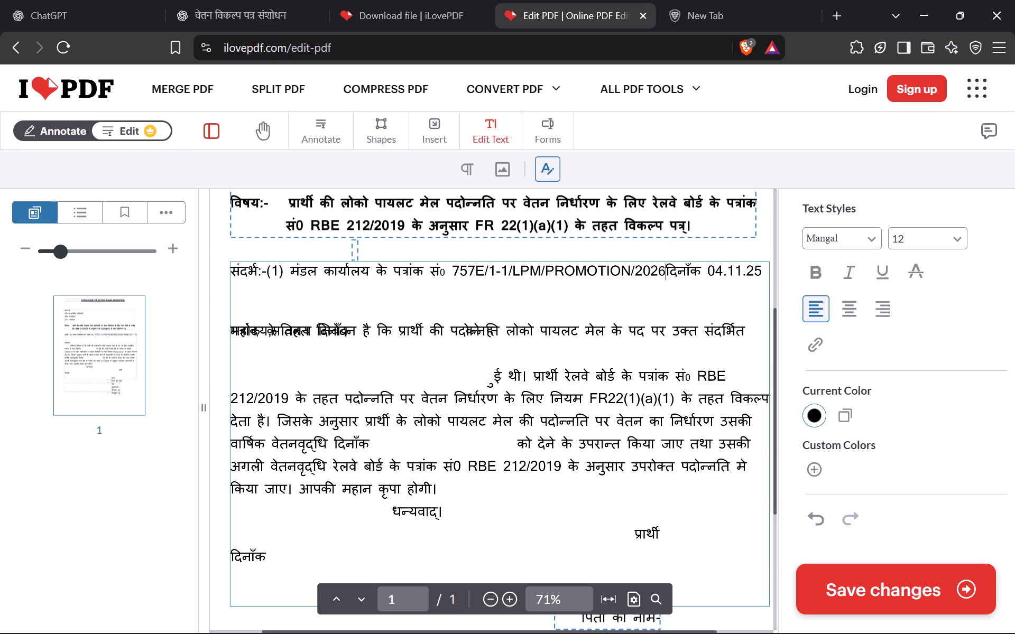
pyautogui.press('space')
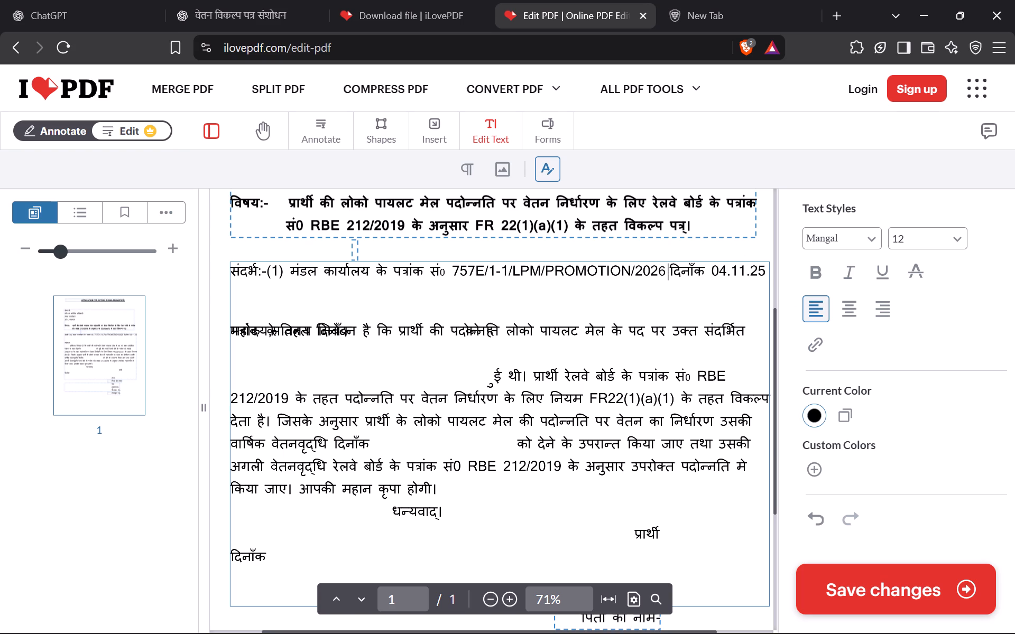
# Retype the final 6 of the reference year 2026 at font size 13 after trying size 14, followed by a space.
pyautogui.click(665, 274)
pyautogui.press('BackSpace')
pyautogui.press('BackSpace')
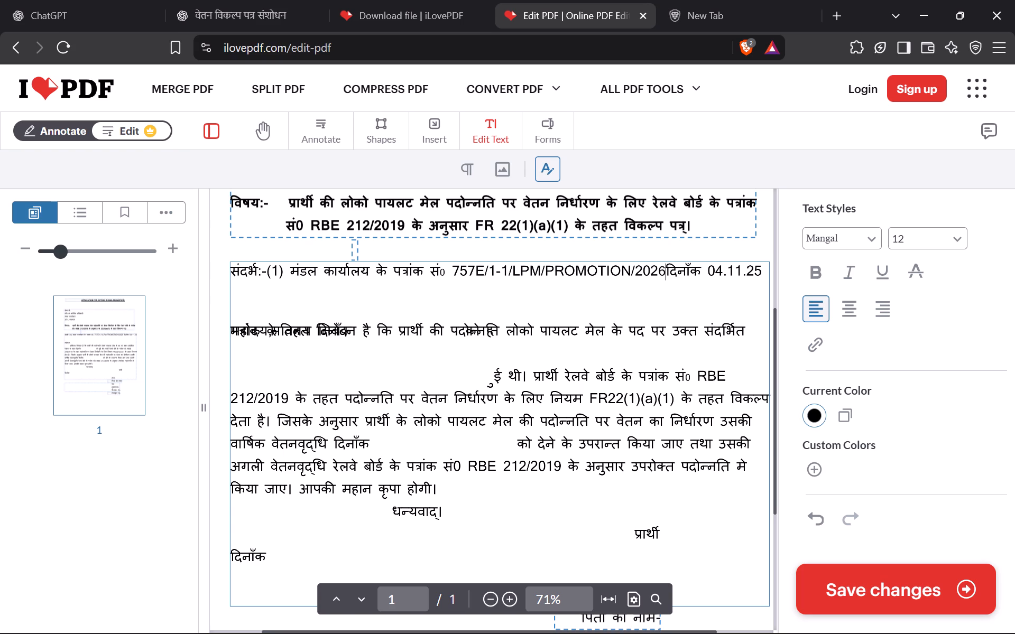
pyautogui.click(911, 241)
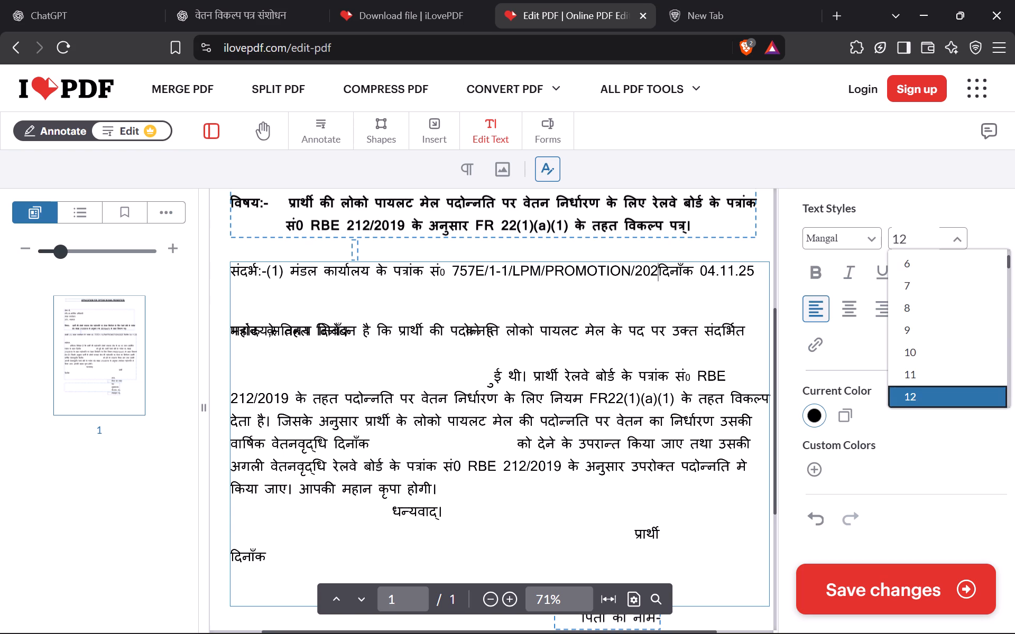
pyautogui.scroll(-2, 916, 325)
pyautogui.click(926, 341)
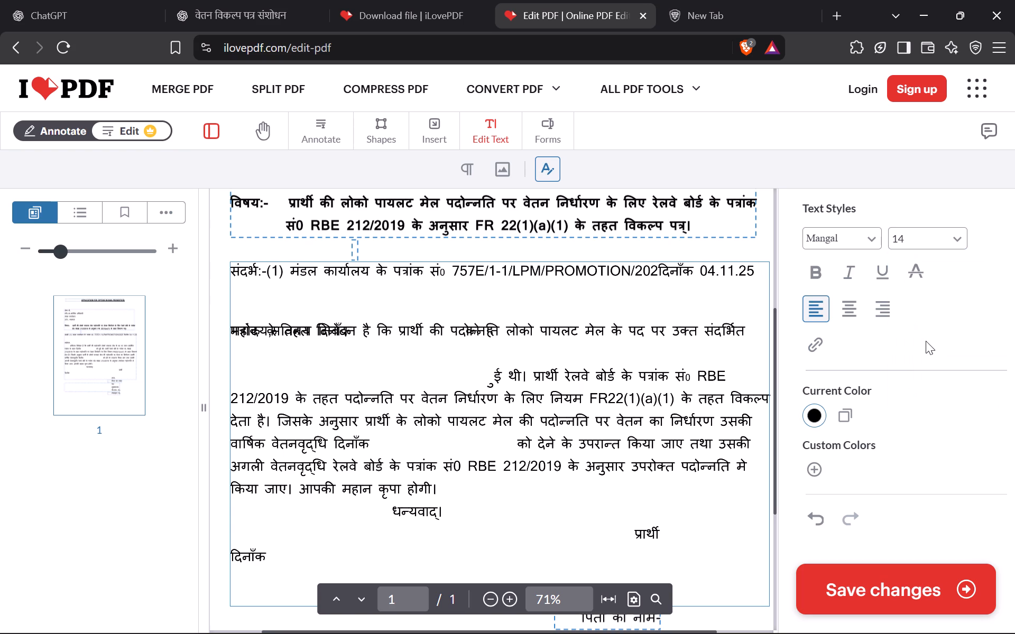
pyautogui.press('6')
pyautogui.press('BackSpace')
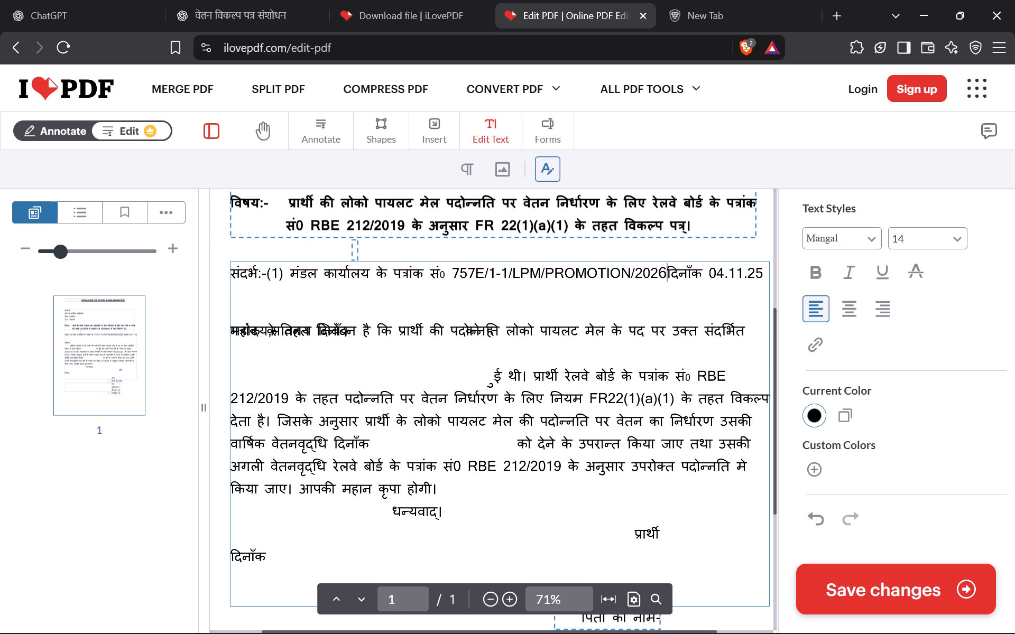
pyautogui.click(927, 237)
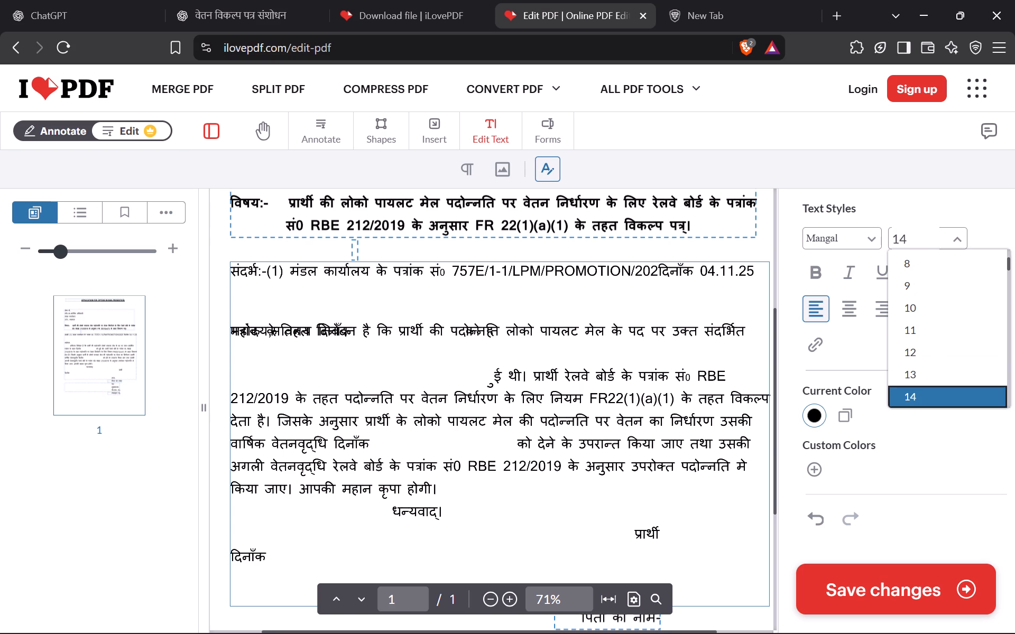
pyautogui.click(940, 374)
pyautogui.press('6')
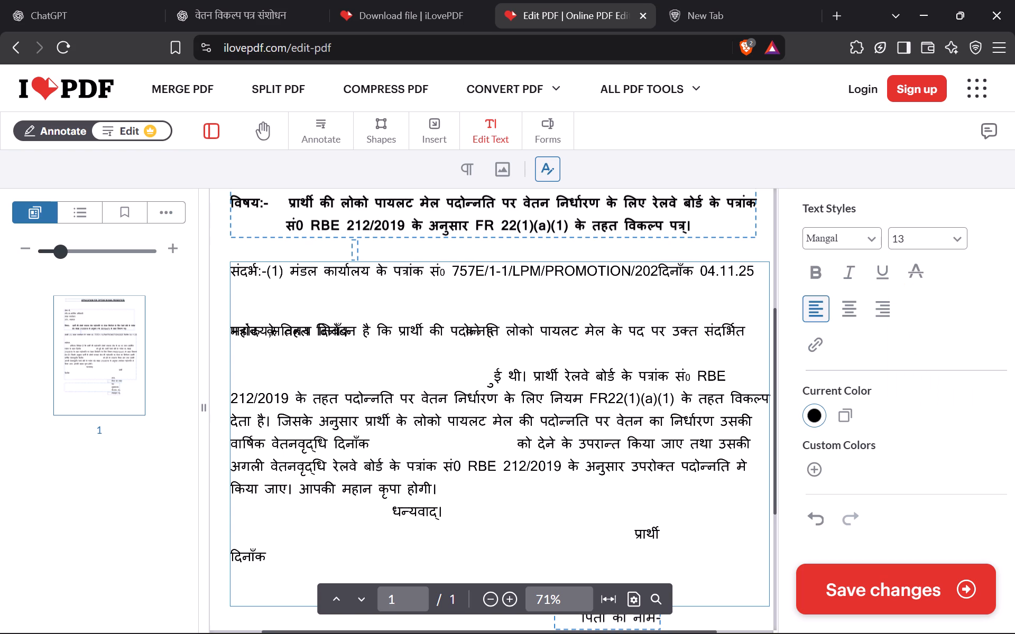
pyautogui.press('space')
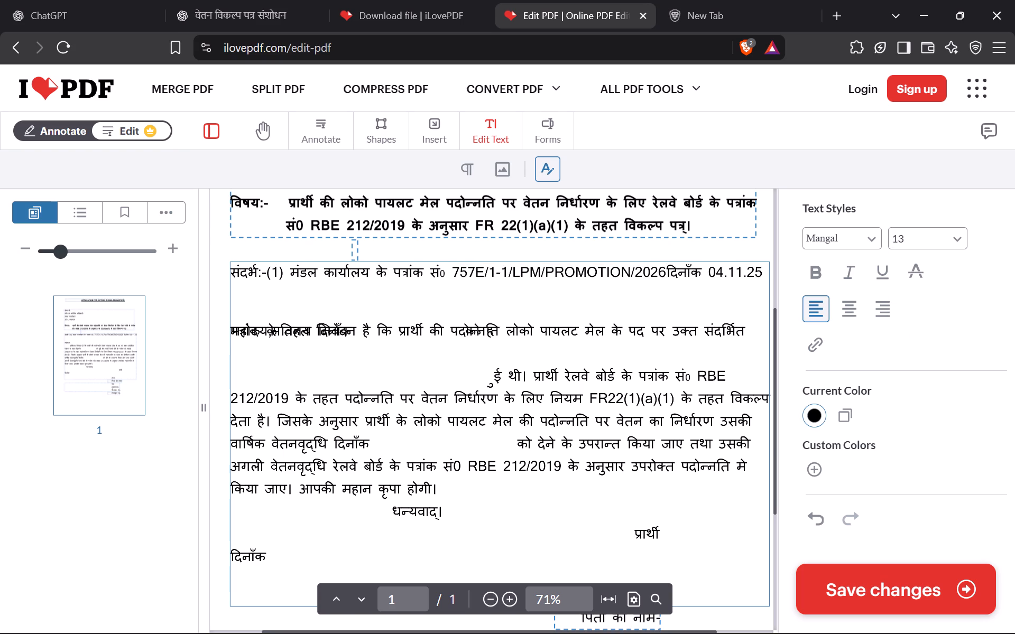
# Set the दिनाँक date at the end of the संदर्भ line to 13.10.26.
pyautogui.click(728, 272)
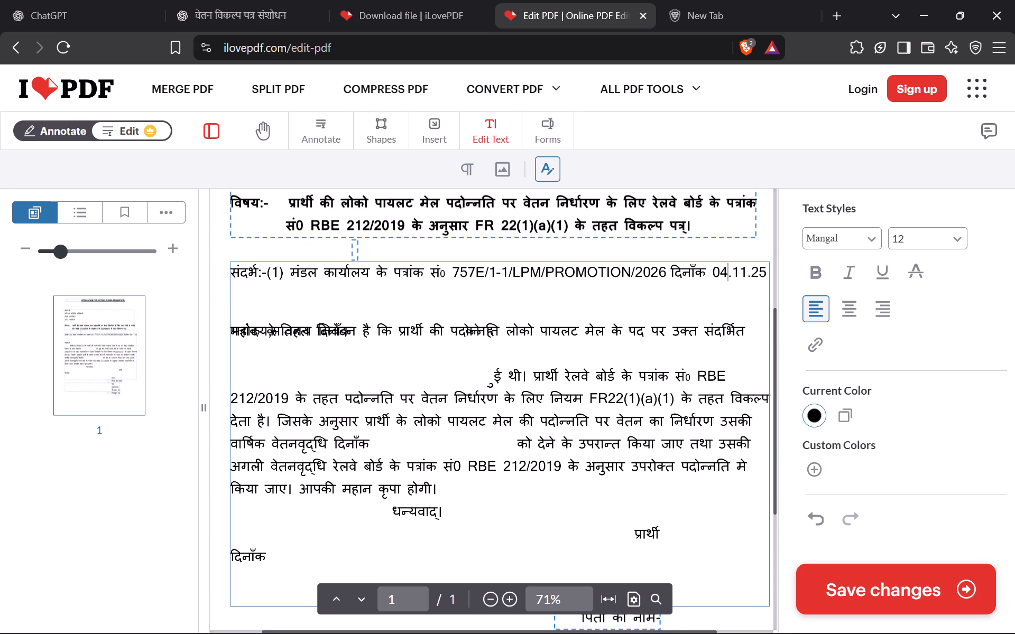
pyautogui.press('BackSpace')
pyautogui.press('BackSpace')
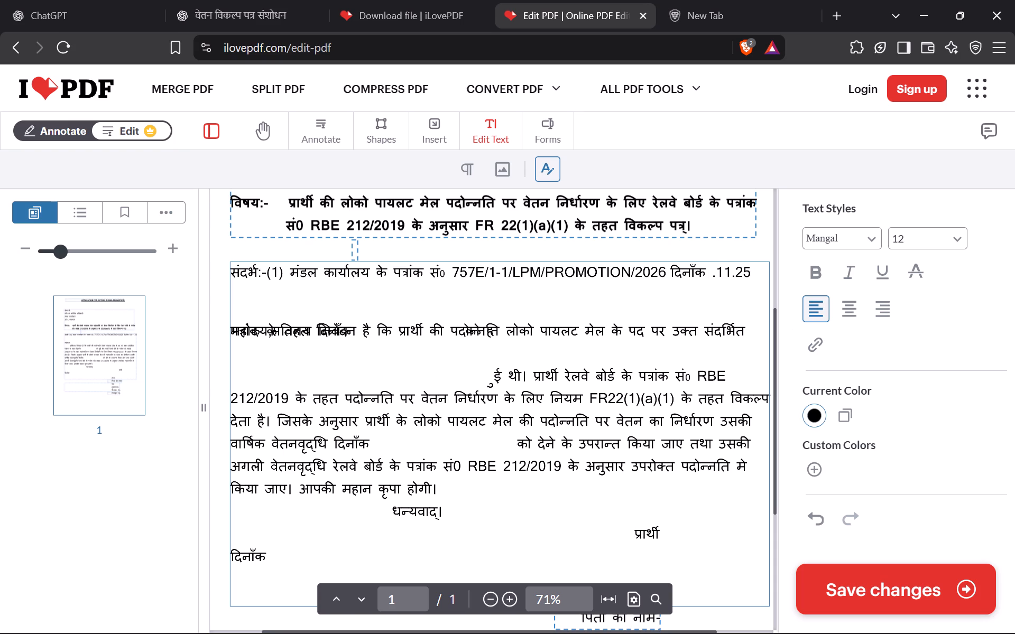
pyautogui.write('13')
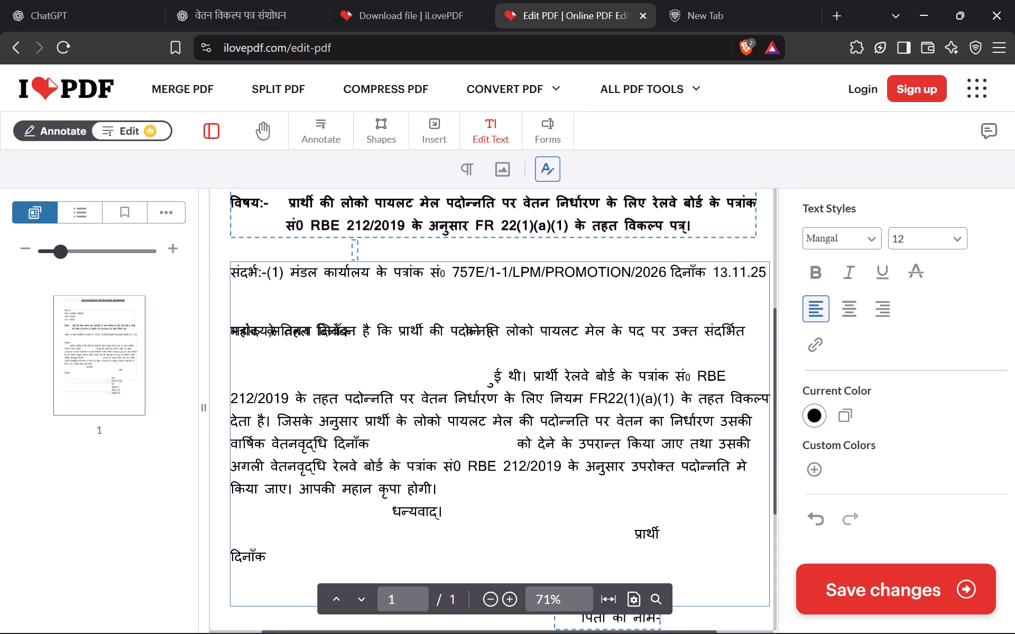
pyautogui.click(748, 273)
pyautogui.press('BackSpace')
pyautogui.press('BackSpace')
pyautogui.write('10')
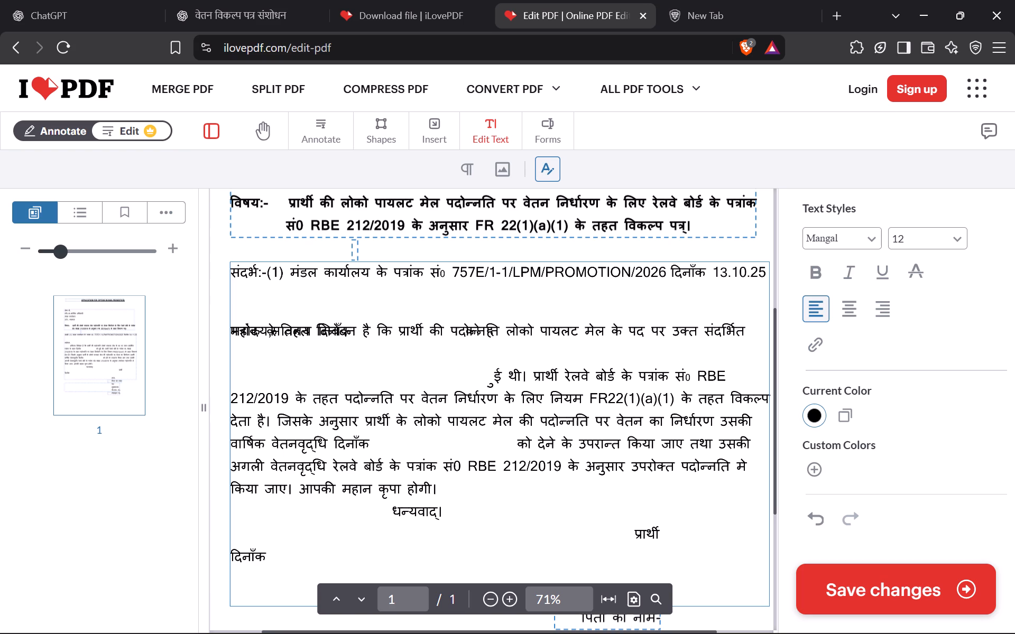
pyautogui.click(764, 269)
pyautogui.press('BackSpace')
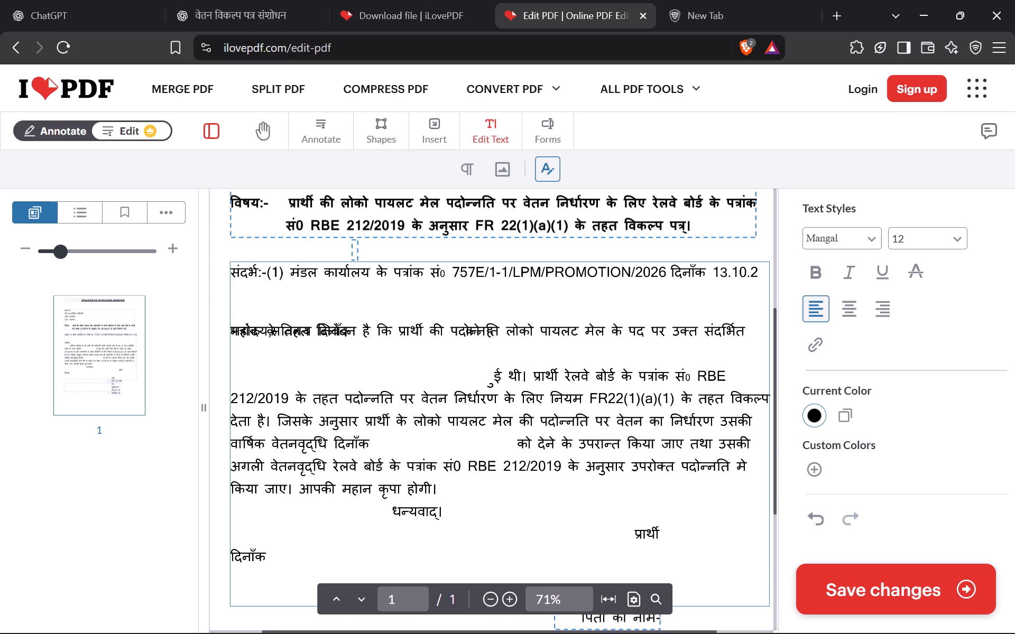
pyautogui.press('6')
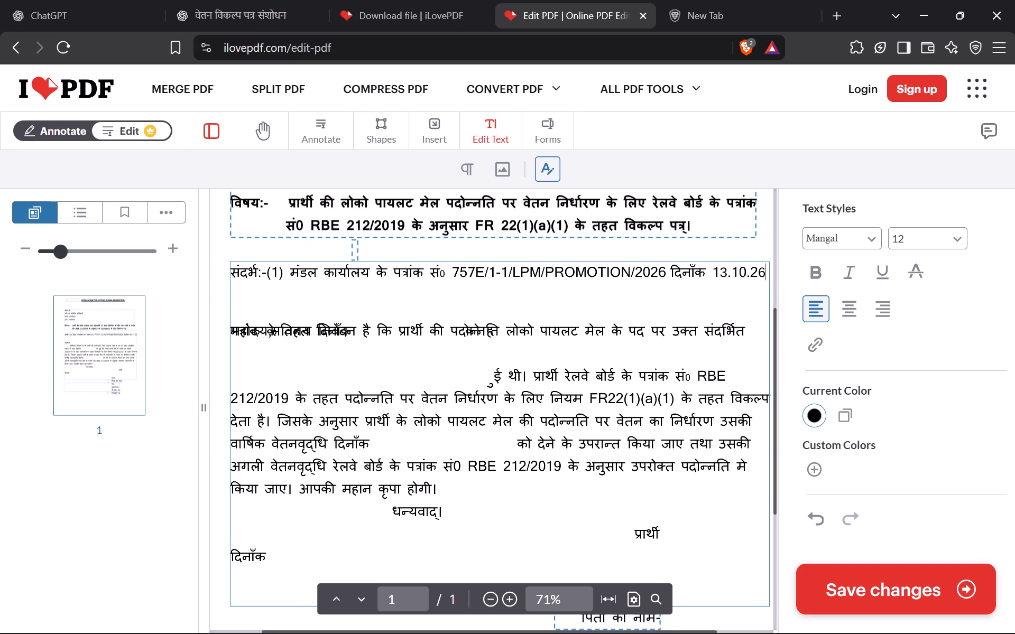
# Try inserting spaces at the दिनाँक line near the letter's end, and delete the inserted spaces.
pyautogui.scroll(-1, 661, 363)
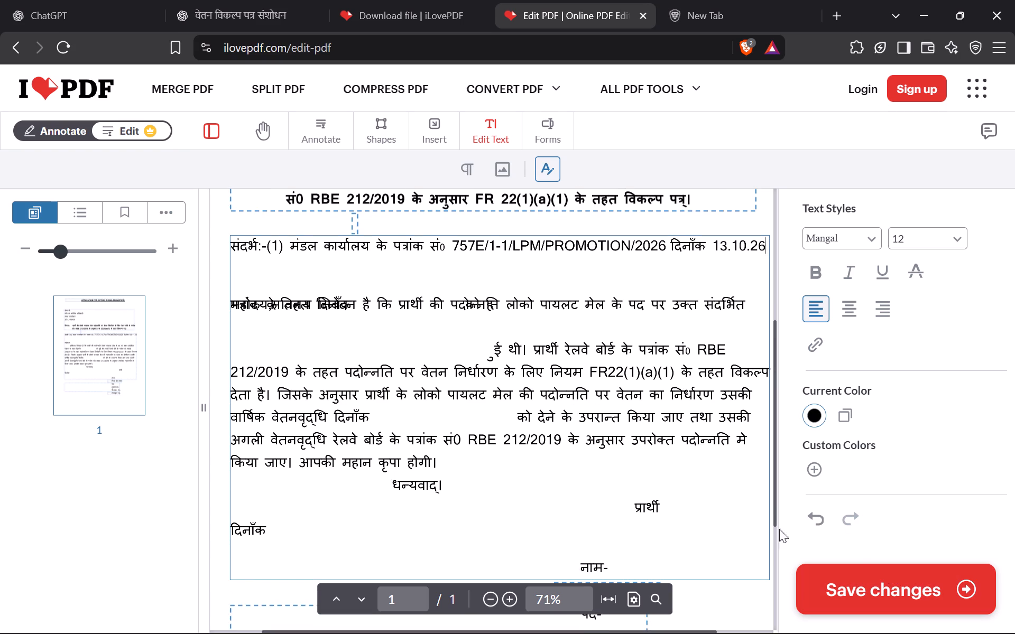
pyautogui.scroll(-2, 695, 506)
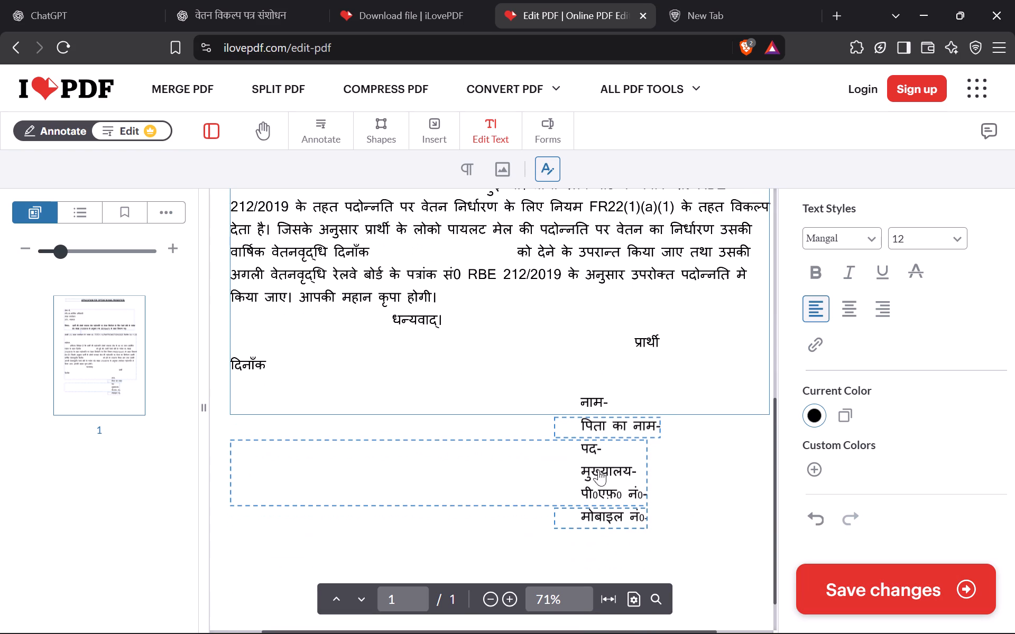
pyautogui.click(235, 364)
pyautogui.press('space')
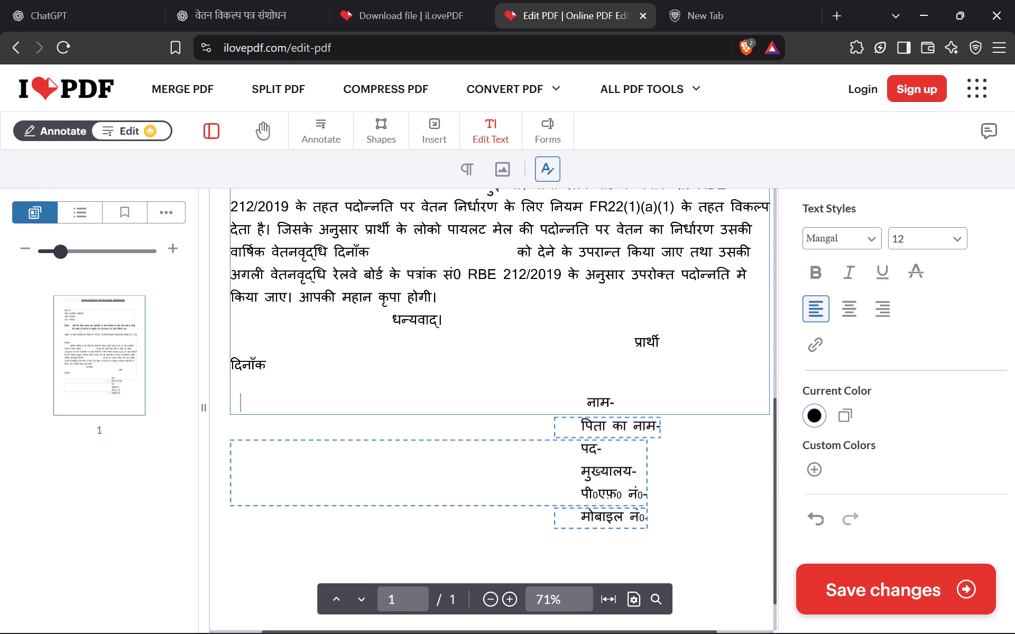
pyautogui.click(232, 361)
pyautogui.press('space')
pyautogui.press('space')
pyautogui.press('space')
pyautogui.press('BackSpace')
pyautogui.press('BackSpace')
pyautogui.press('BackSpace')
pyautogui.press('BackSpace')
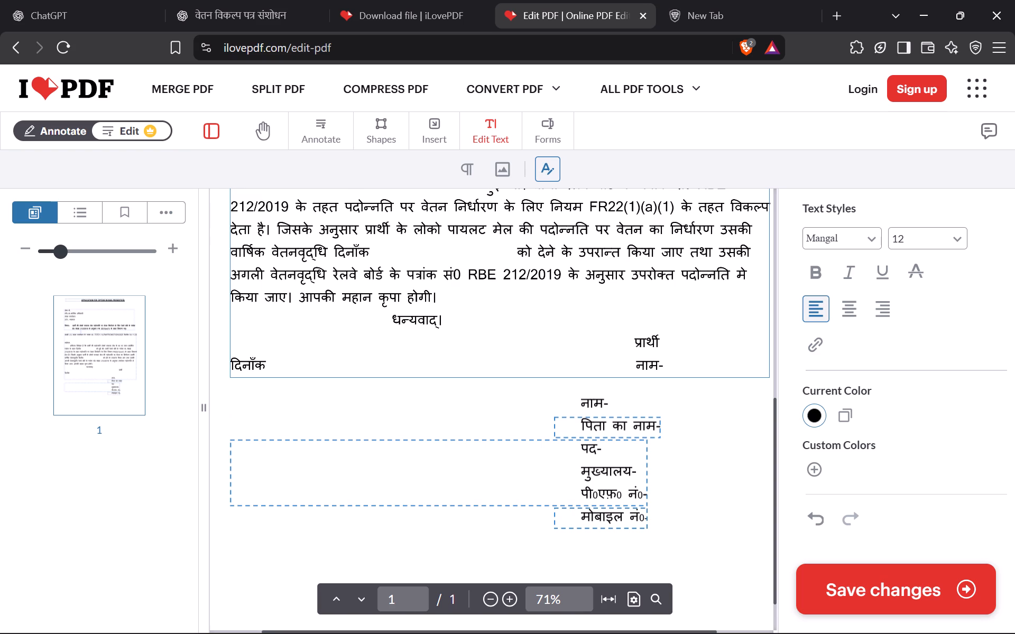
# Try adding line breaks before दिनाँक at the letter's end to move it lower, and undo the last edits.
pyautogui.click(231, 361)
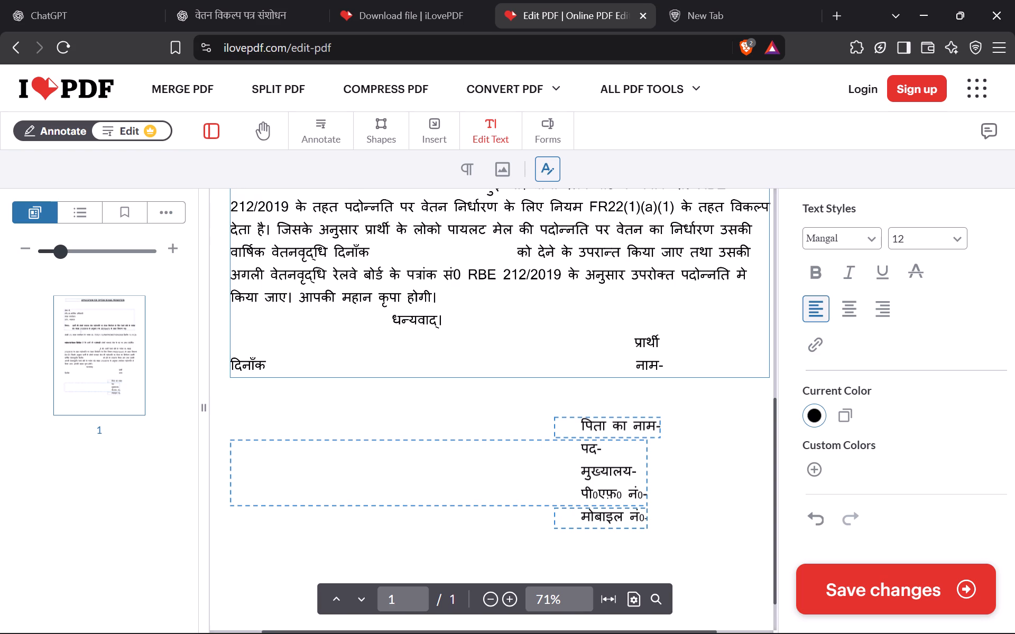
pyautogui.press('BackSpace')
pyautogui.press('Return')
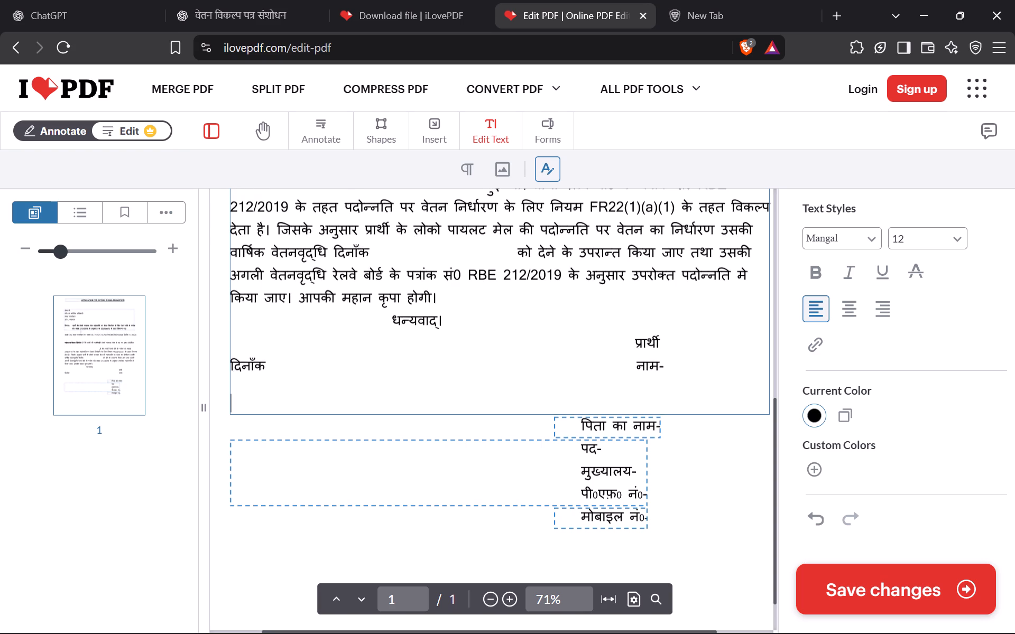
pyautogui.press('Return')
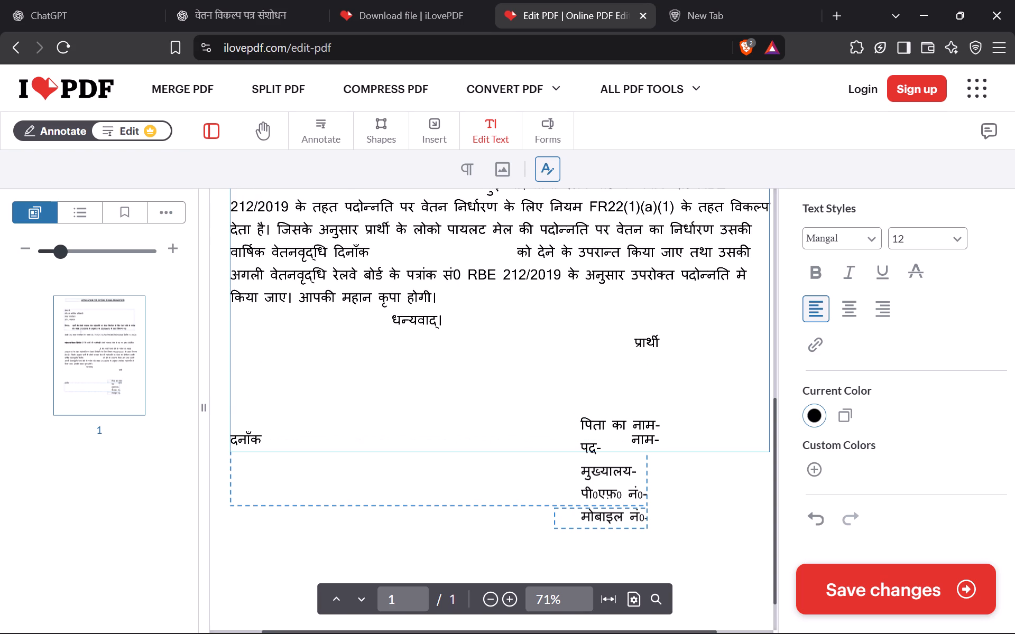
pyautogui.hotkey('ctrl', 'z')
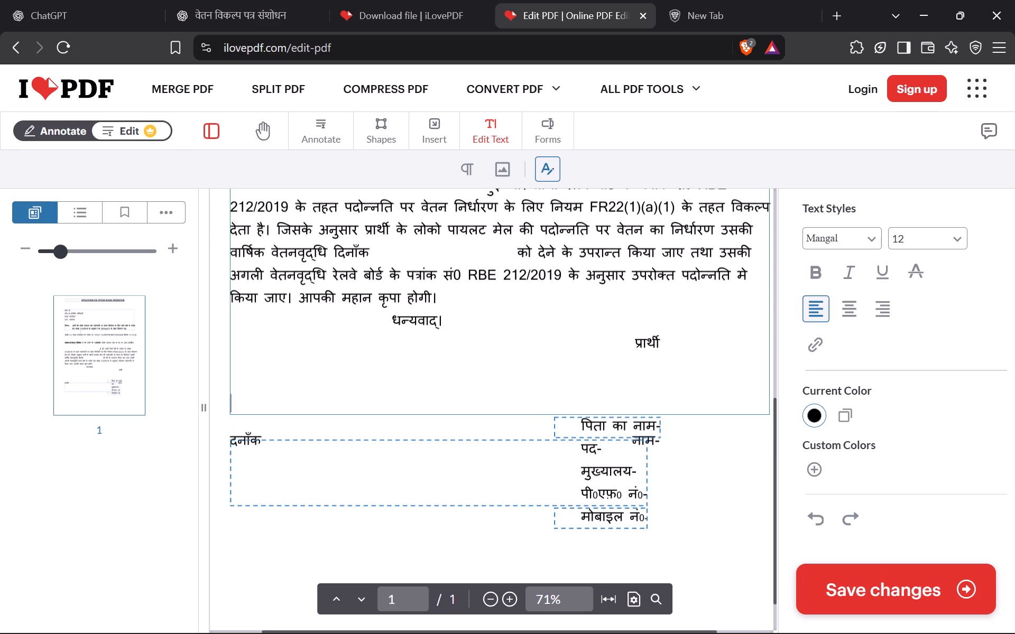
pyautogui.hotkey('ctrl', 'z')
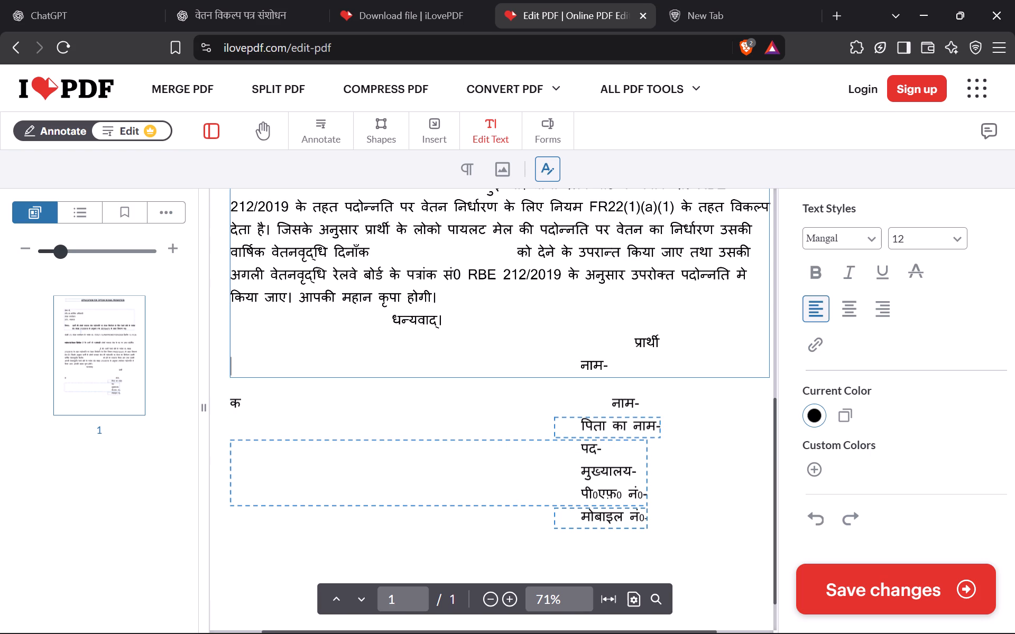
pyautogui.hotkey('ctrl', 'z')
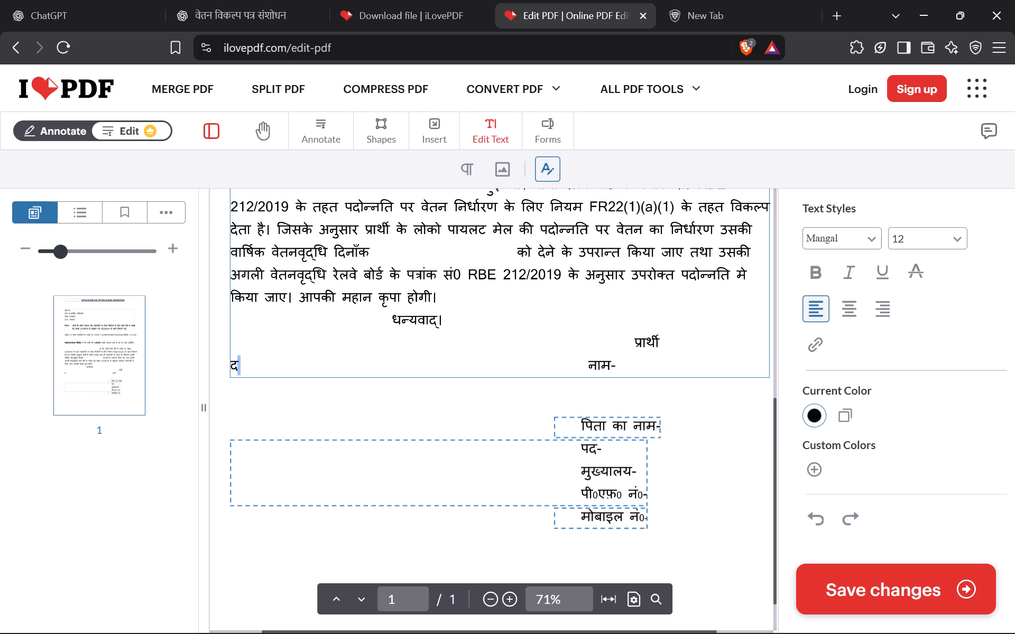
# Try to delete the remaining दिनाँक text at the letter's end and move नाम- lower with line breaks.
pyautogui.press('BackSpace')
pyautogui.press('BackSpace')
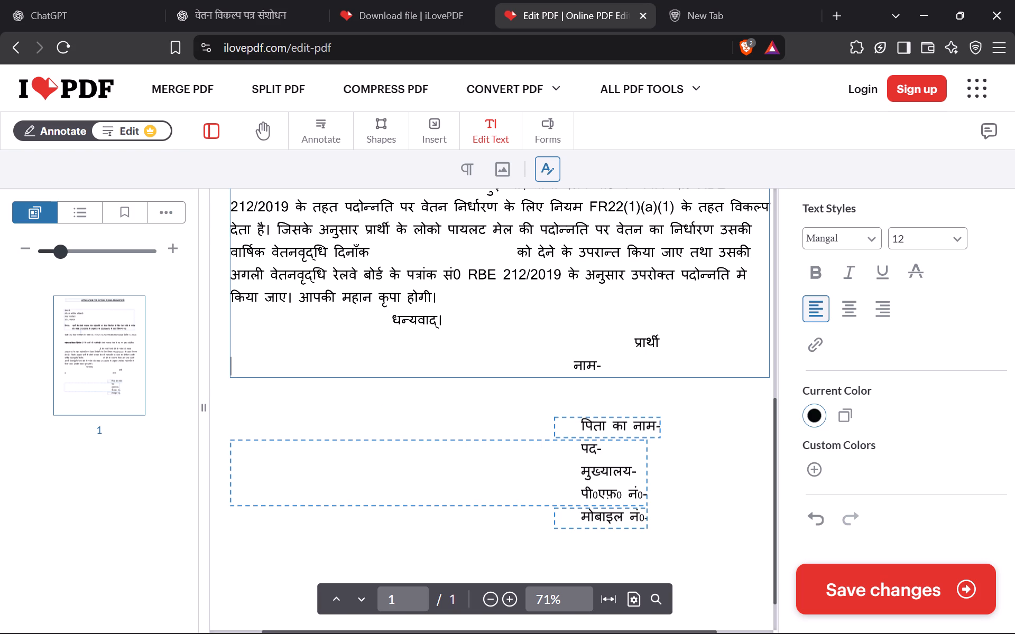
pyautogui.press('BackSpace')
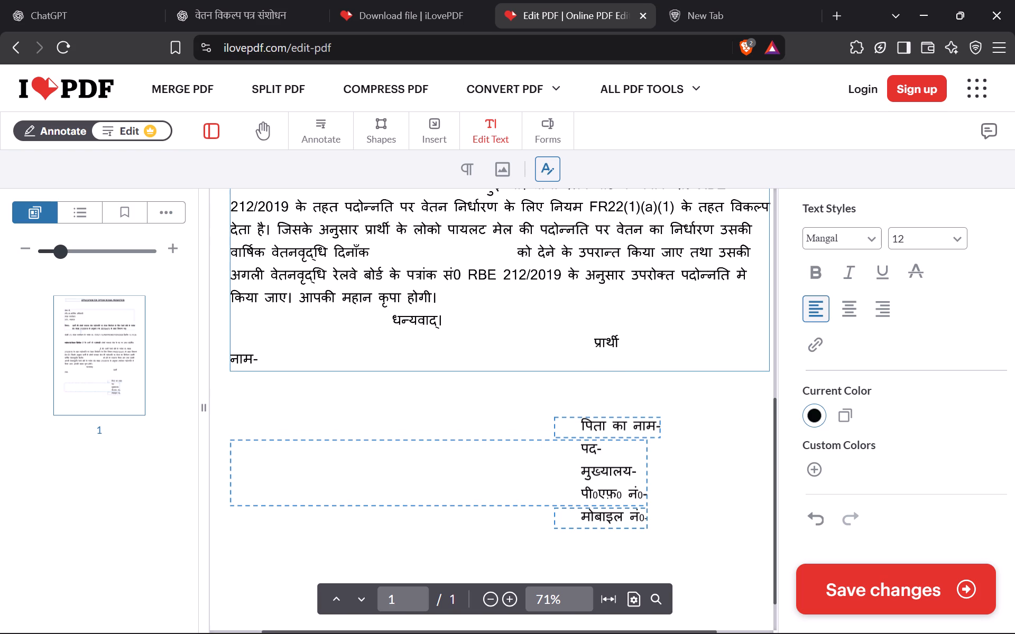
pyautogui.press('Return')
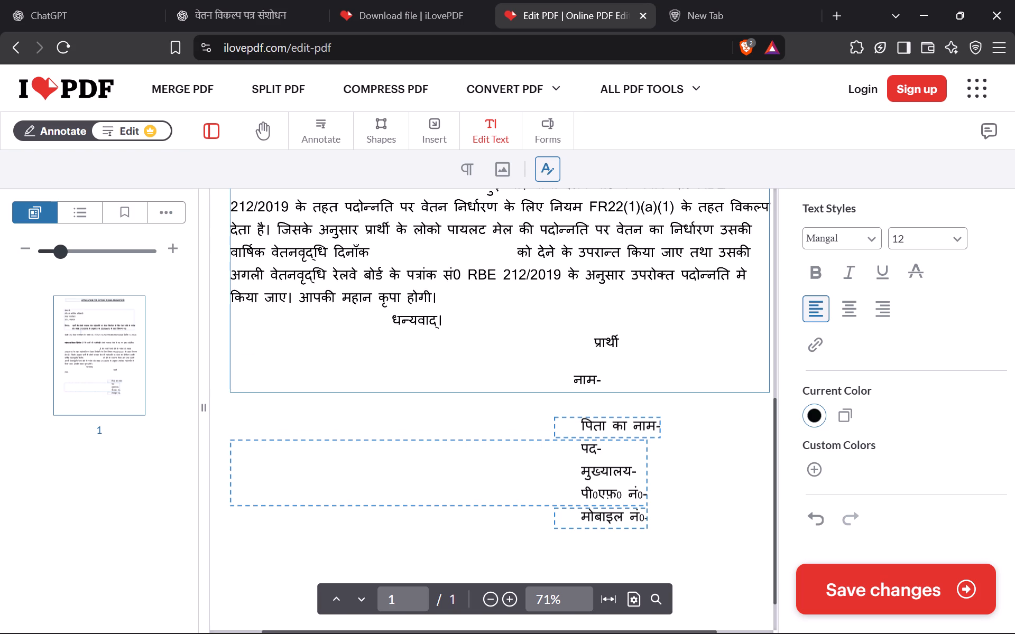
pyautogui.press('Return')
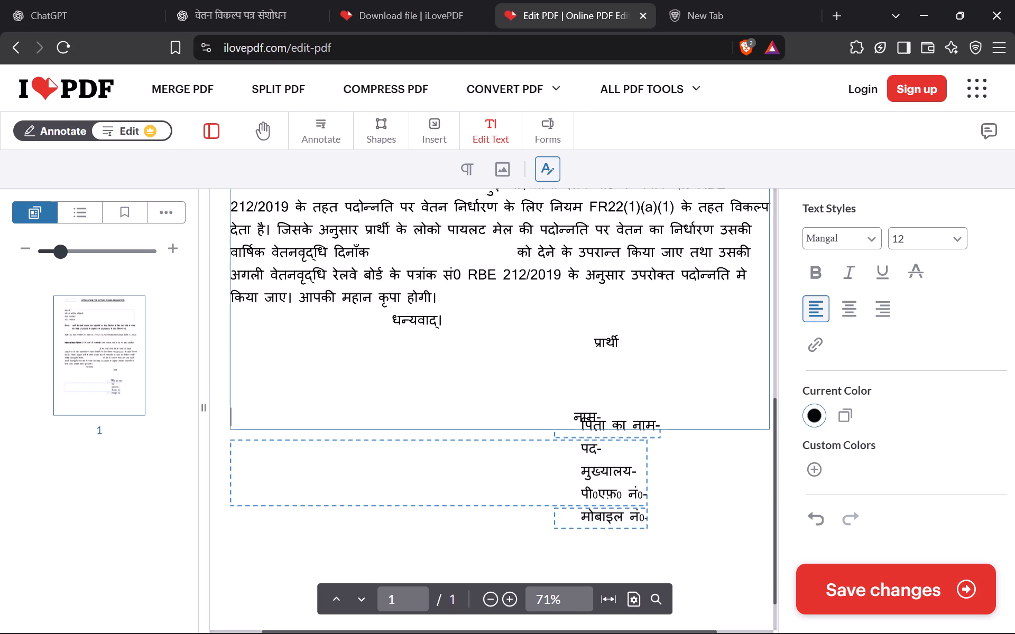
# Save the changes and download the edited PDF as "lpm promotin" into the Documents folder.
pyautogui.click(880, 592)
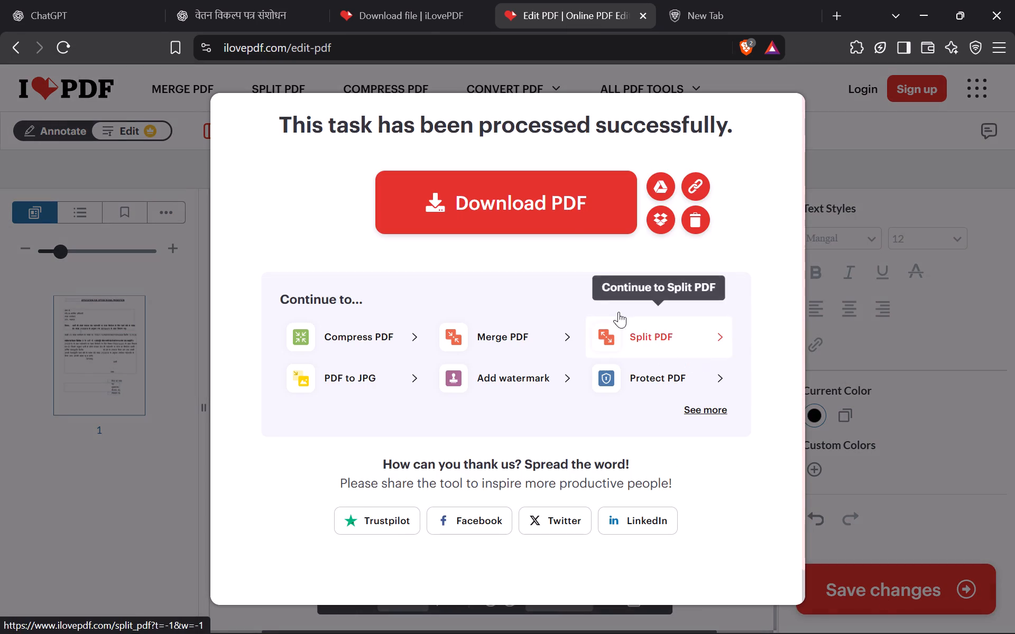
pyautogui.click(567, 208)
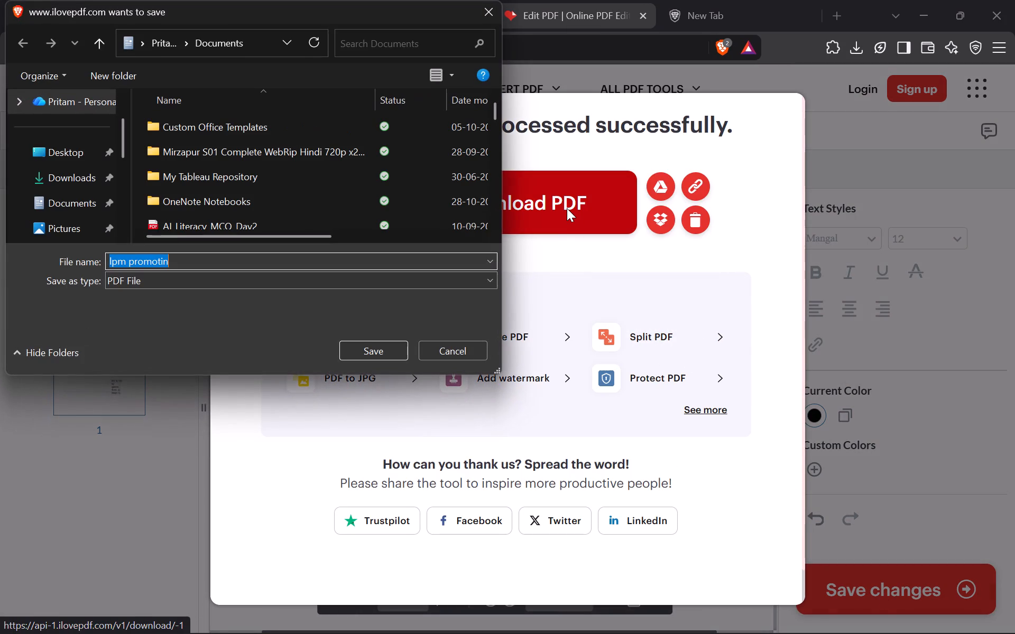
pyautogui.click(377, 349)
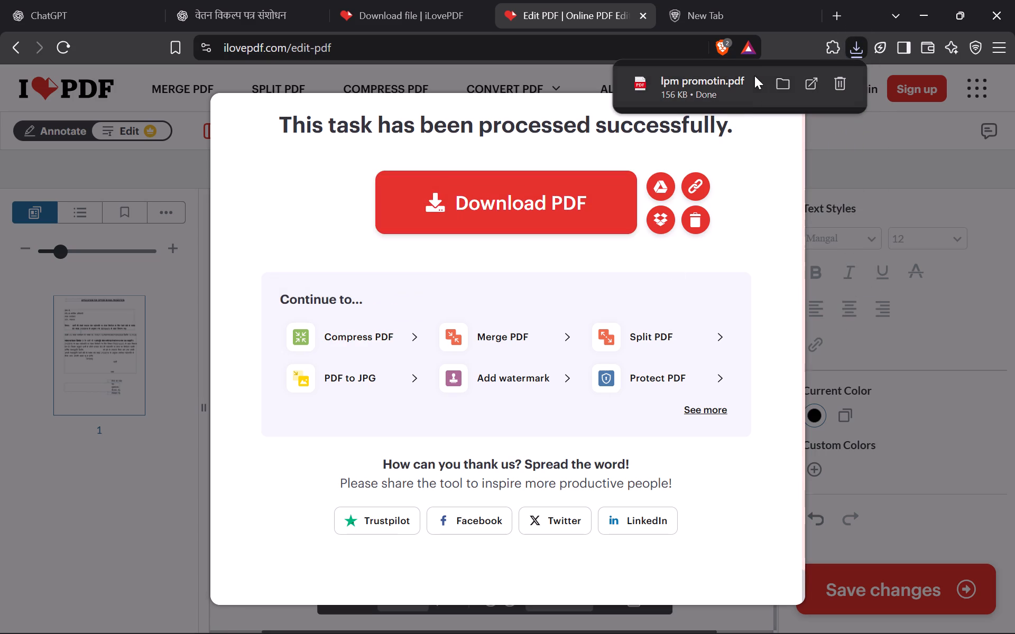
# Open the downloaded "lpm promotin" PDF from its folder and check the layout of the whole letter.
pyautogui.click(779, 83)
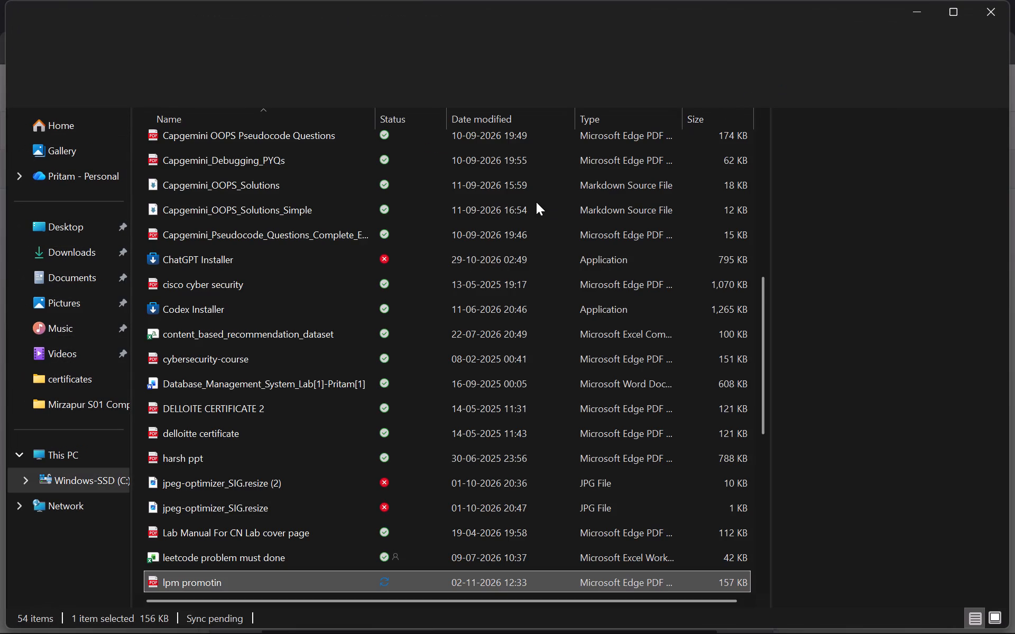
pyautogui.doubleClick(296, 581)
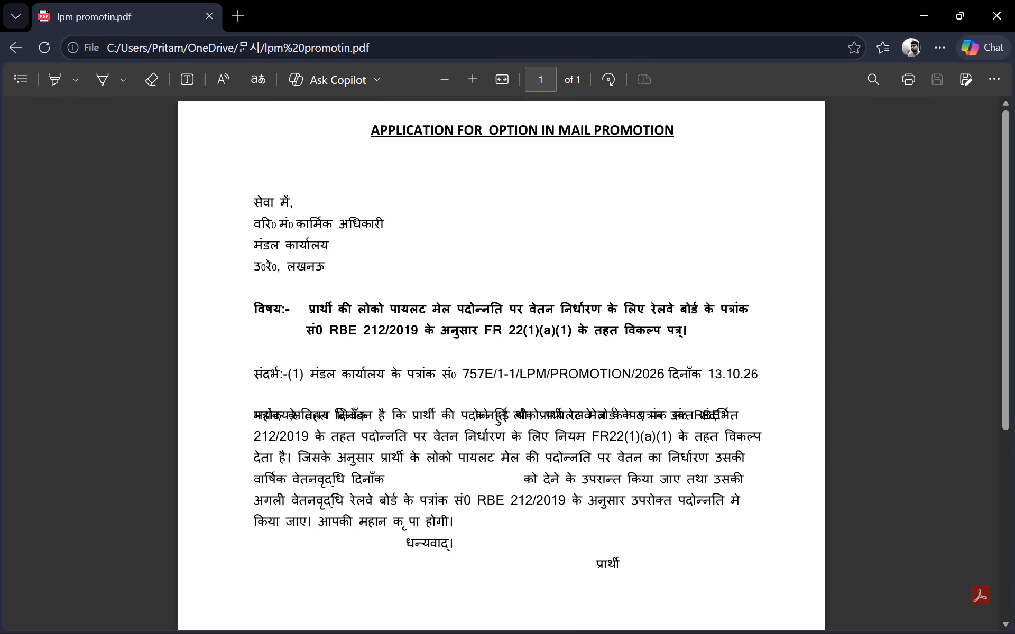
pyautogui.scroll(-2, 592, 477)
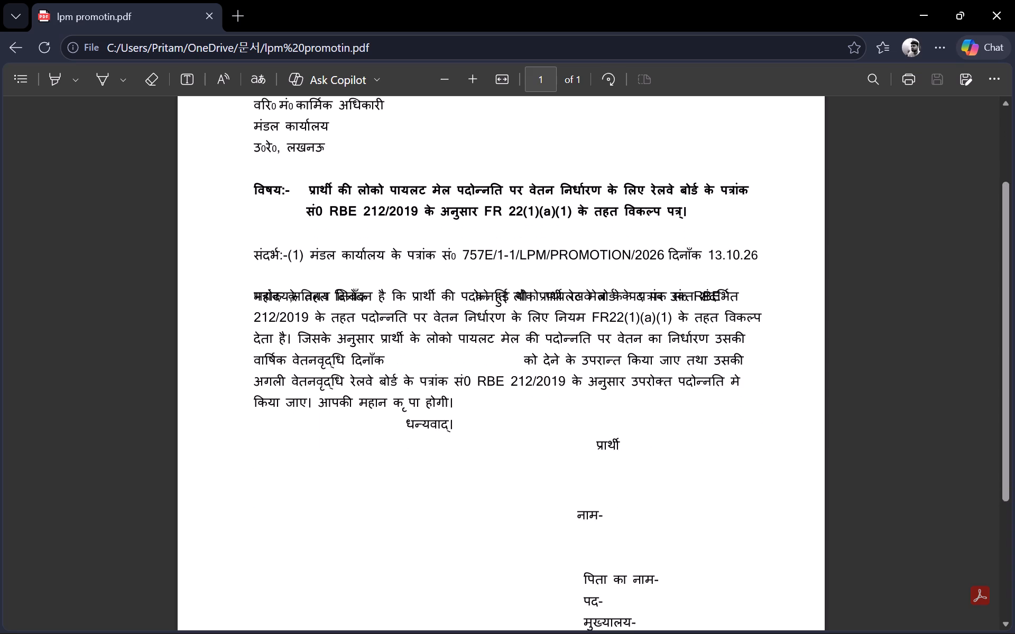
pyautogui.scroll(-5, 592, 477)
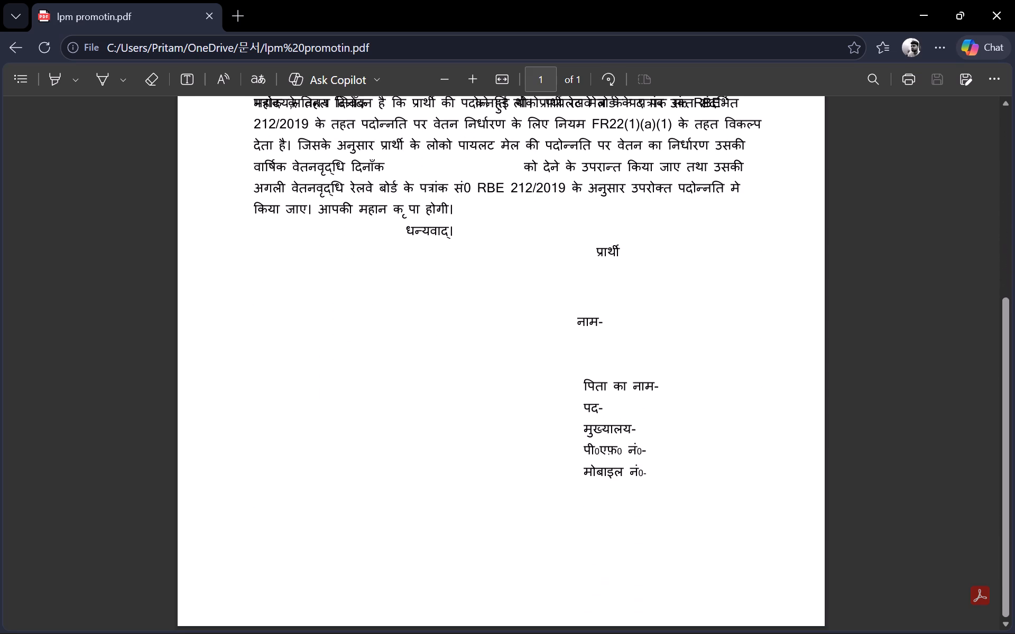
pyautogui.scroll(4, 592, 477)
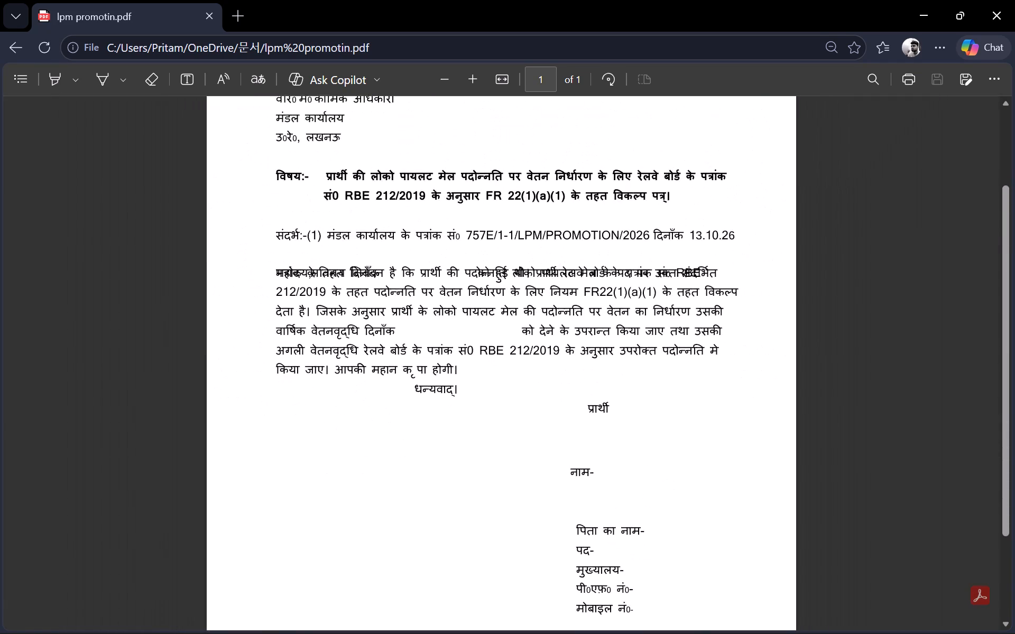
pyautogui.scroll(1, 590, 230)
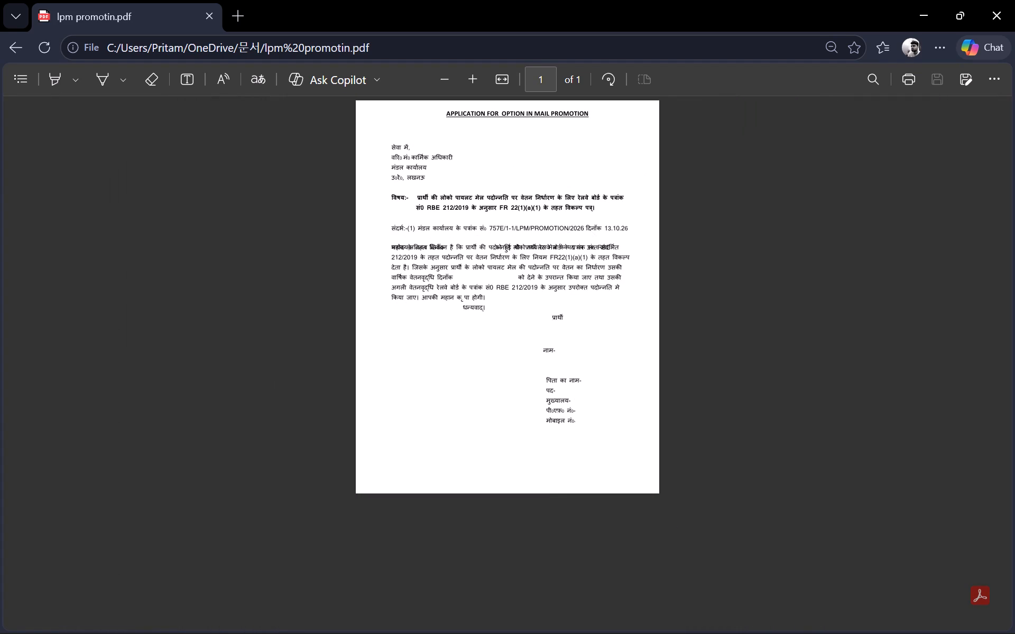
pyautogui.scroll(1, 590, 230)
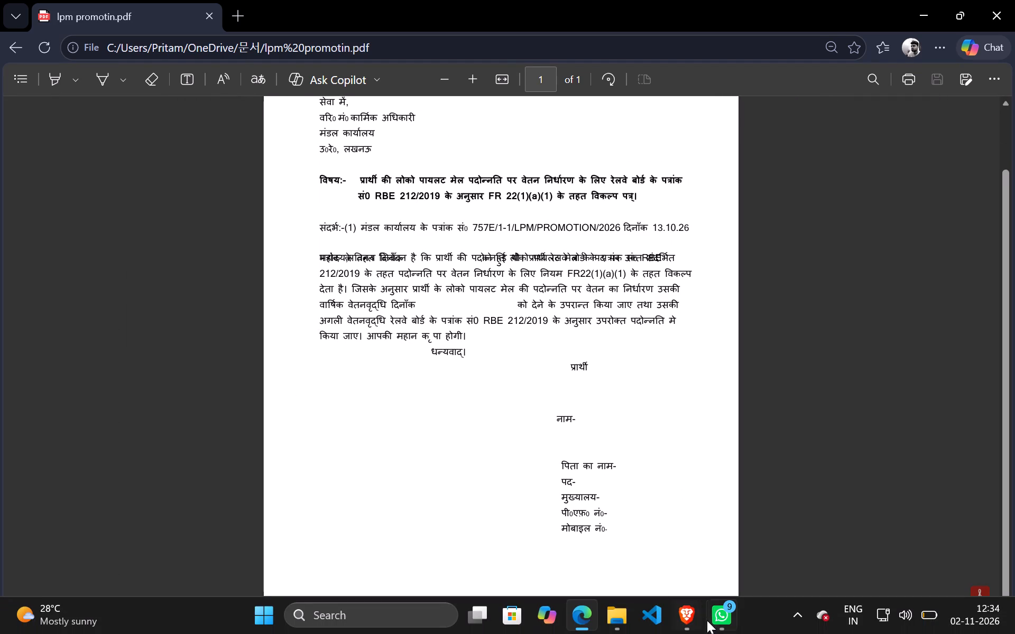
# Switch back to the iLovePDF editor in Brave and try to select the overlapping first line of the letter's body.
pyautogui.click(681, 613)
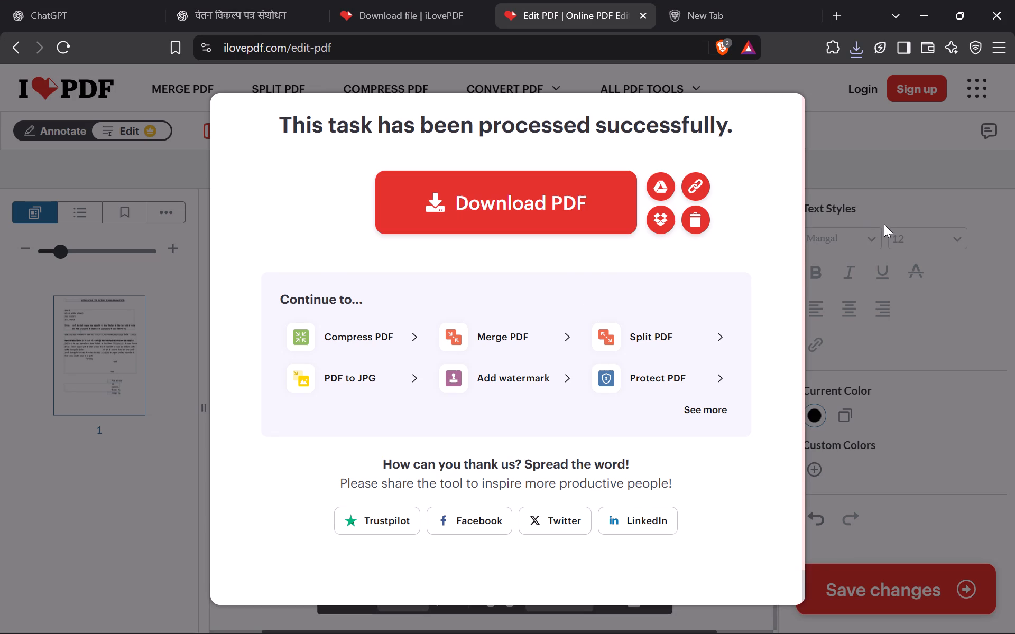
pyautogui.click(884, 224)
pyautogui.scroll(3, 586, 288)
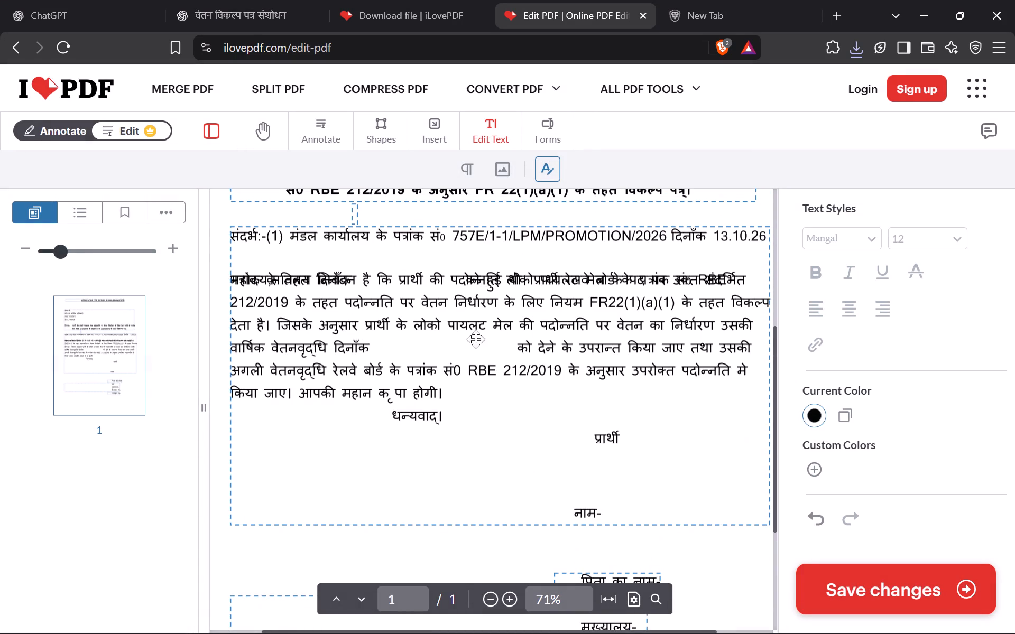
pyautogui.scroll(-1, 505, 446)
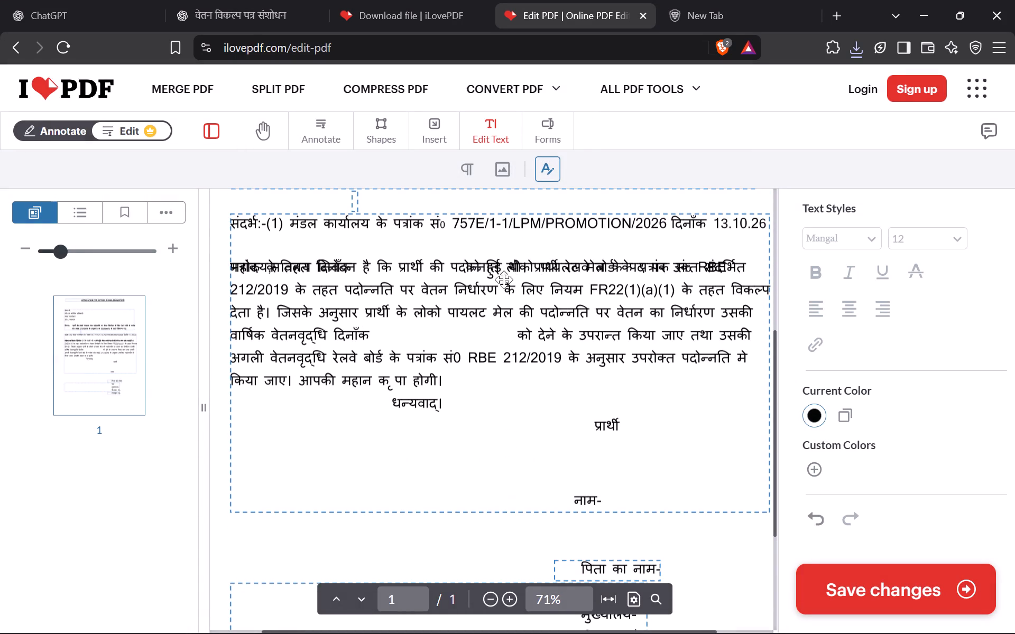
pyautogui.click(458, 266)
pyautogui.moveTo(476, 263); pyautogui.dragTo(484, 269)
# Undo the letter's edits all the way back, covering the closing lines, the संदर्भ date and the reference year.
pyautogui.hotkey('ctrl', 'z')
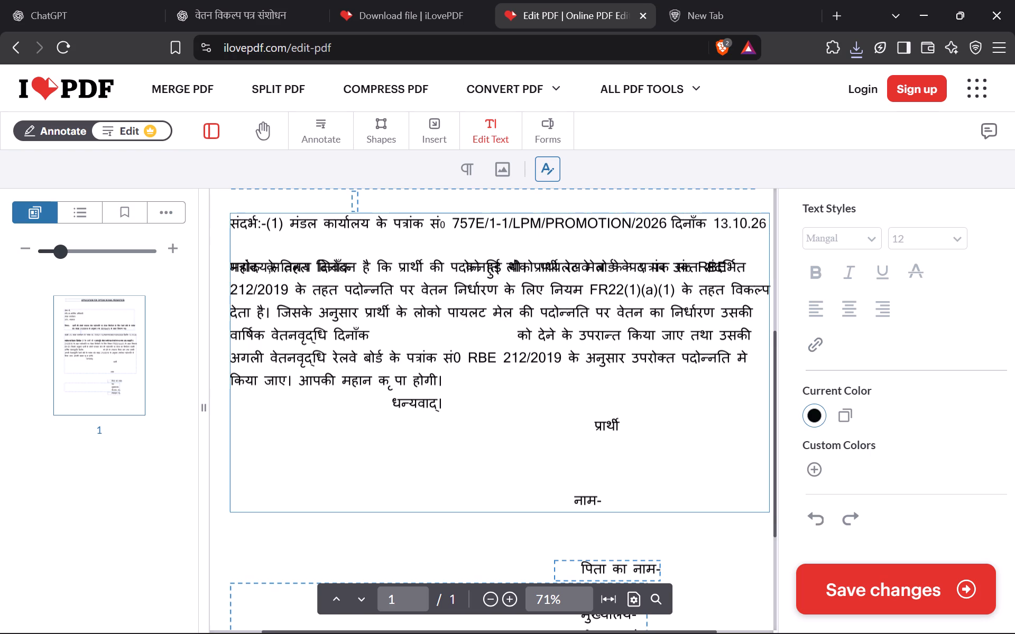
pyautogui.hotkey('ctrl', 'z')
pyautogui.hotkey('ctrl', 'z')
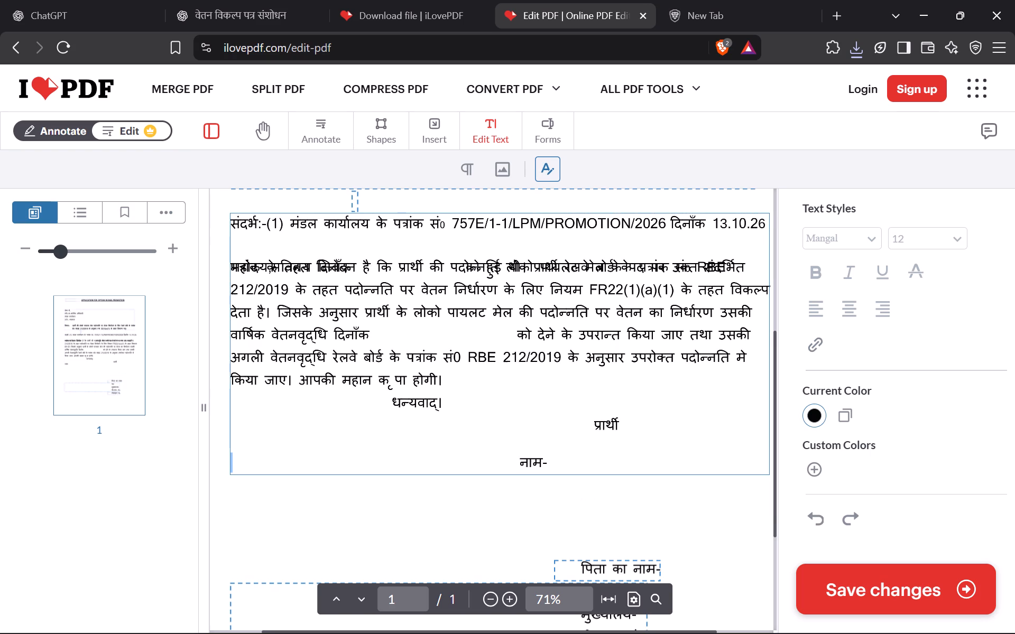
pyautogui.hotkey('ctrl', 'z')
pyautogui.hotkey('ctrl', 'z')
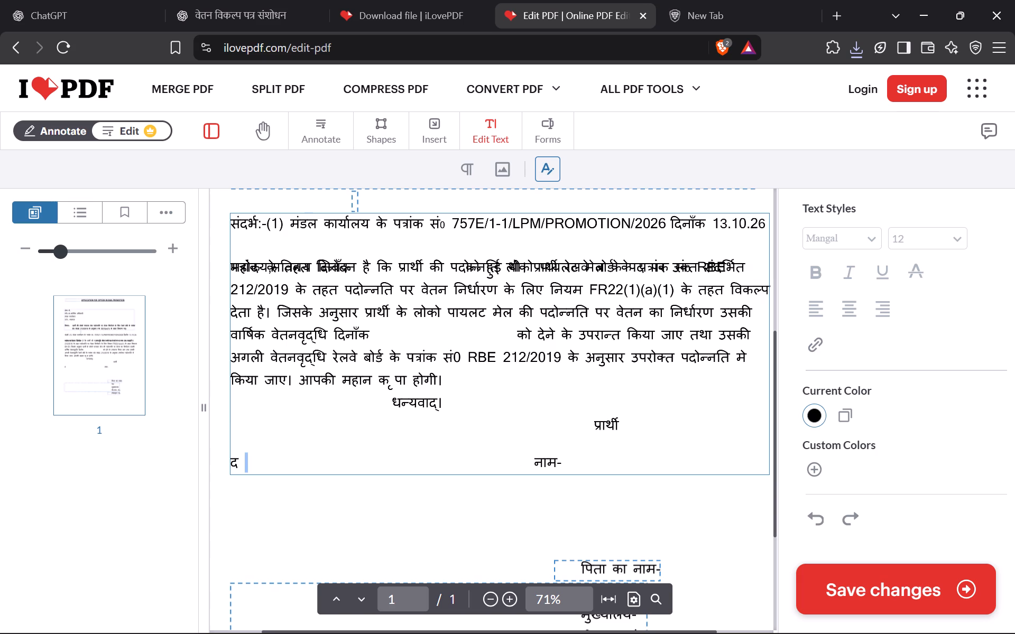
pyautogui.hotkey('ctrl', 'z')
pyautogui.hotkey('ctrl', 'z')
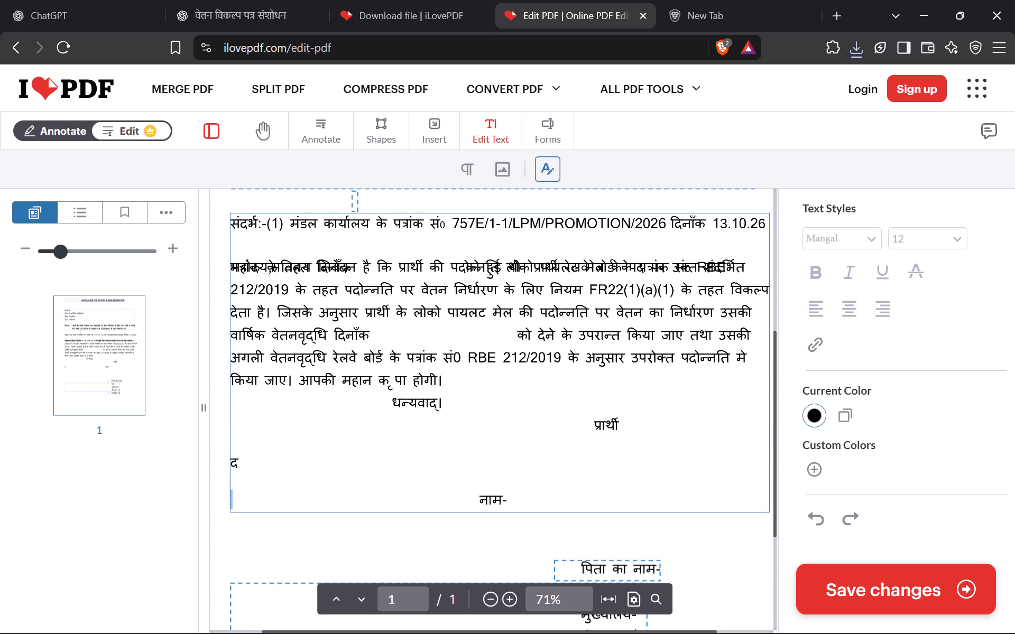
pyautogui.hotkey('ctrl', 'z')
pyautogui.hotkey('ctrl', 'z')
pyautogui.hotkey('ctrl', 'z')
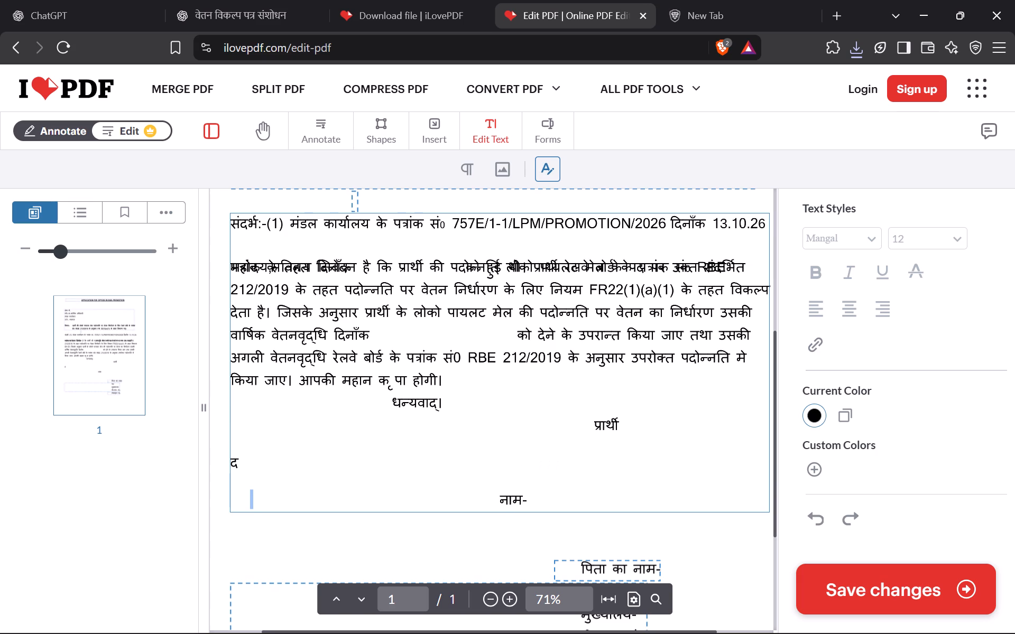
pyautogui.hotkey('ctrl', 'z')
pyautogui.hotkey('ctrl', 'z')
pyautogui.hotkey('ctrl', 'z')
pyautogui.hotkey('ctrl', 'z')
pyautogui.hotkey('ctrl', 'z')
pyautogui.hotkey('ctrl', 'z')
pyautogui.hotkey('ctrl', 'z')
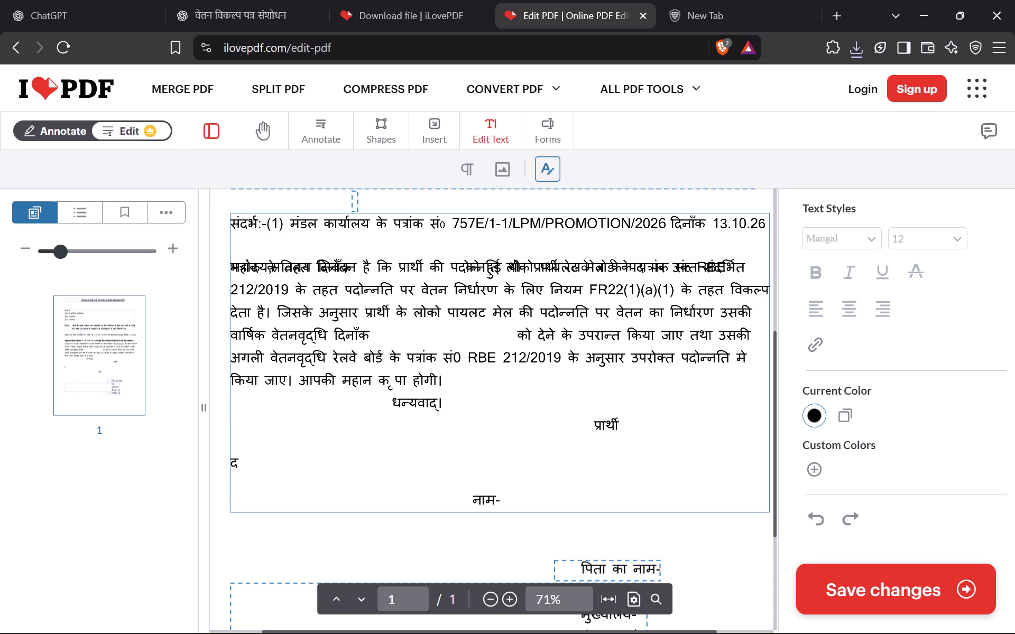
pyautogui.hotkey('ctrl', 'z')
pyautogui.hotkey('ctrl', 'z')
pyautogui.hotkey('ctrl', 'z')
pyautogui.hotkey('ctrl', 'z')
pyautogui.hotkey('ctrl', 'z')
pyautogui.hotkey('ctrl', 'z')
pyautogui.hotkey('ctrl', 'z')
pyautogui.hotkey('ctrl', 'z')
pyautogui.hotkey('ctrl', 'z')
pyautogui.hotkey('ctrl', 'z')
pyautogui.hotkey('ctrl', 'z')
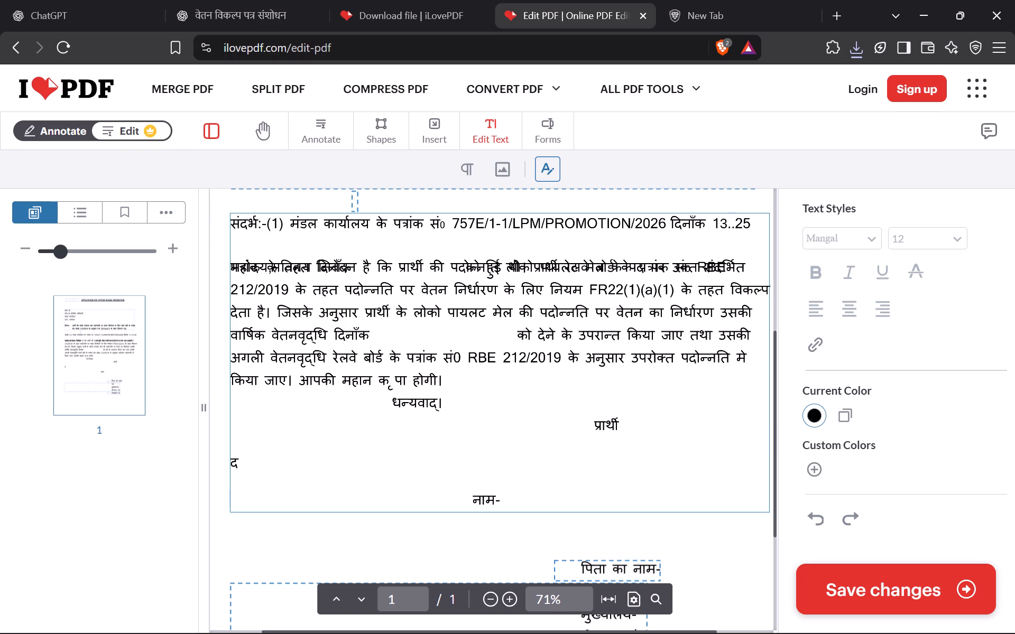
pyautogui.hotkey('ctrl', 'z')
pyautogui.hotkey('ctrl', 'z')
pyautogui.hotkey('ctrl', 'z')
pyautogui.hotkey('ctrl', 'z')
pyautogui.hotkey('ctrl', 'z')
pyautogui.hotkey('ctrl', 'z')
pyautogui.hotkey('ctrl', 'z')
pyautogui.hotkey('ctrl', 'z')
pyautogui.hotkey('ctrl', 'z')
pyautogui.hotkey('ctrl', 'z')
pyautogui.hotkey('ctrl', 'z')
pyautogui.hotkey('ctrl', 'z')
pyautogui.hotkey('ctrl', 'z')
pyautogui.hotkey('ctrl', 'z')
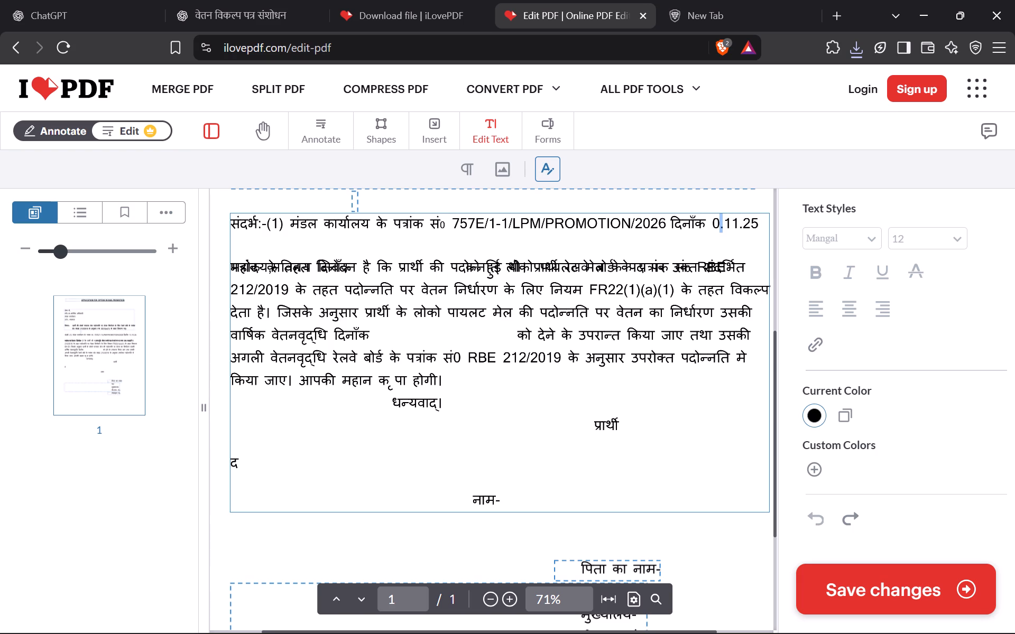
pyautogui.hotkey('ctrl', 'z')
pyautogui.hotkey('ctrl', 'z')
pyautogui.hotkey('ctrl', 'z')
pyautogui.hotkey('ctrl', 'z')
pyautogui.hotkey('ctrl', 'z')
pyautogui.hotkey('ctrl', 'z')
pyautogui.hotkey('ctrl', 'z')
pyautogui.hotkey('ctrl', 'z')
pyautogui.hotkey('ctrl', 'z')
pyautogui.hotkey('ctrl', 'z')
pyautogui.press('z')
pyautogui.hotkey('ctrl', 'z')
pyautogui.hotkey('ctrl', 'z')
pyautogui.hotkey('ctrl', 'z')
pyautogui.hotkey('ctrl', 'z')
pyautogui.hotkey('ctrl', 'z')
pyautogui.hotkey('ctrl', 'z')
pyautogui.hotkey('ctrl', 'z')
pyautogui.hotkey('ctrl', 'z')
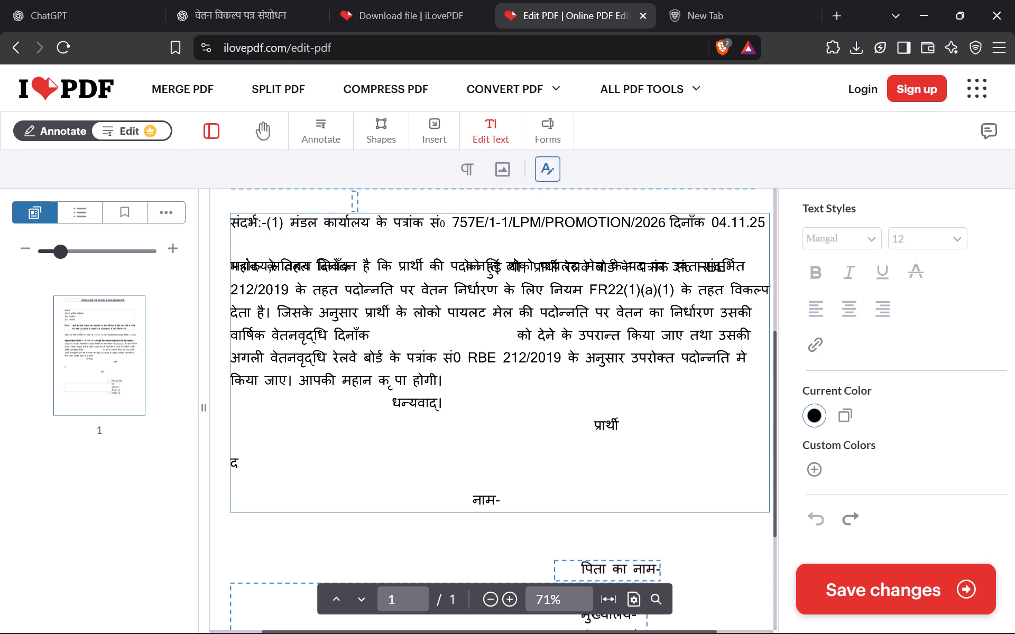
pyautogui.hotkey('ctrl', 'z')
pyautogui.hotkey('ctrl', 'z')
pyautogui.hotkey('ctrl', 'z')
pyautogui.hotkey('ctrl', 'z')
pyautogui.hotkey('ctrl', 'z')
pyautogui.hotkey('ctrl', 'z')
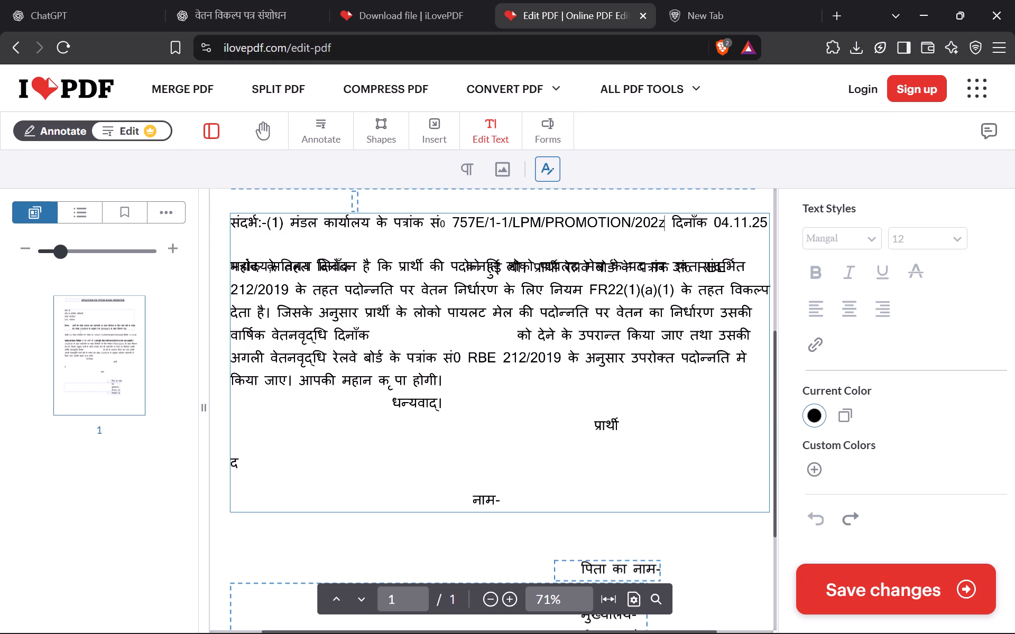
pyautogui.hotkey('ctrl', 'z')
pyautogui.hotkey('ctrl', 'z')
pyautogui.hotkey('ctrl', 'z')
pyautogui.hotkey('ctrl', 'z')
pyautogui.hotkey('ctrl', 'z')
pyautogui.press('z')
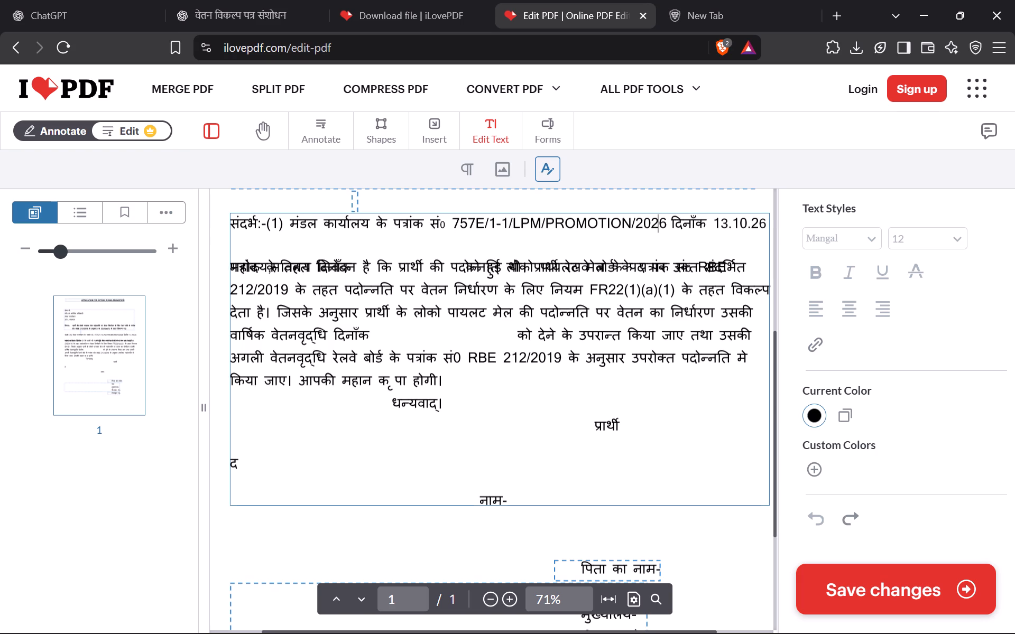
pyautogui.scroll(3, 392, 442)
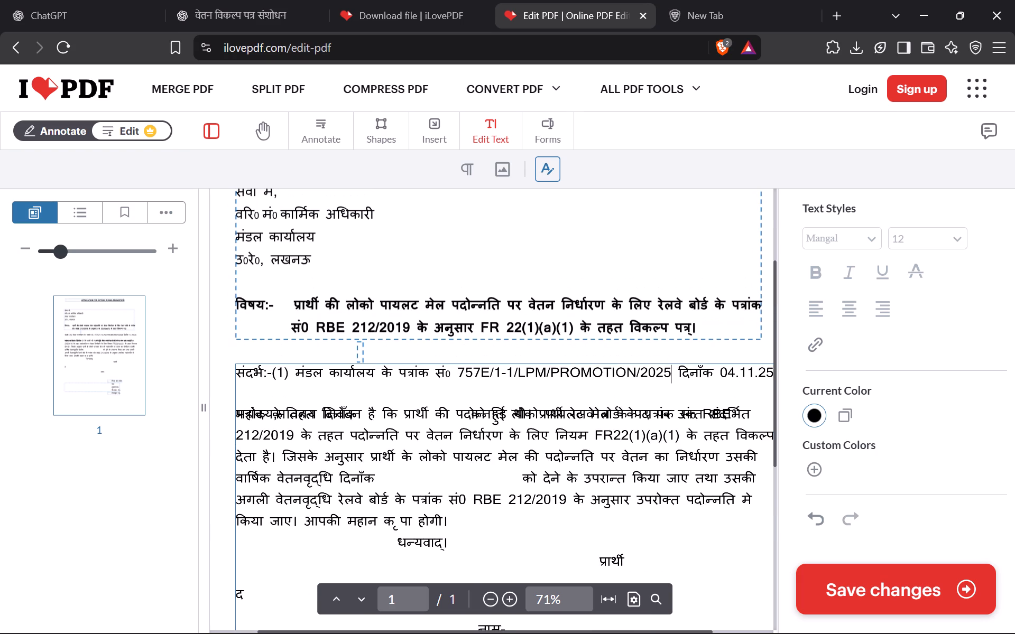
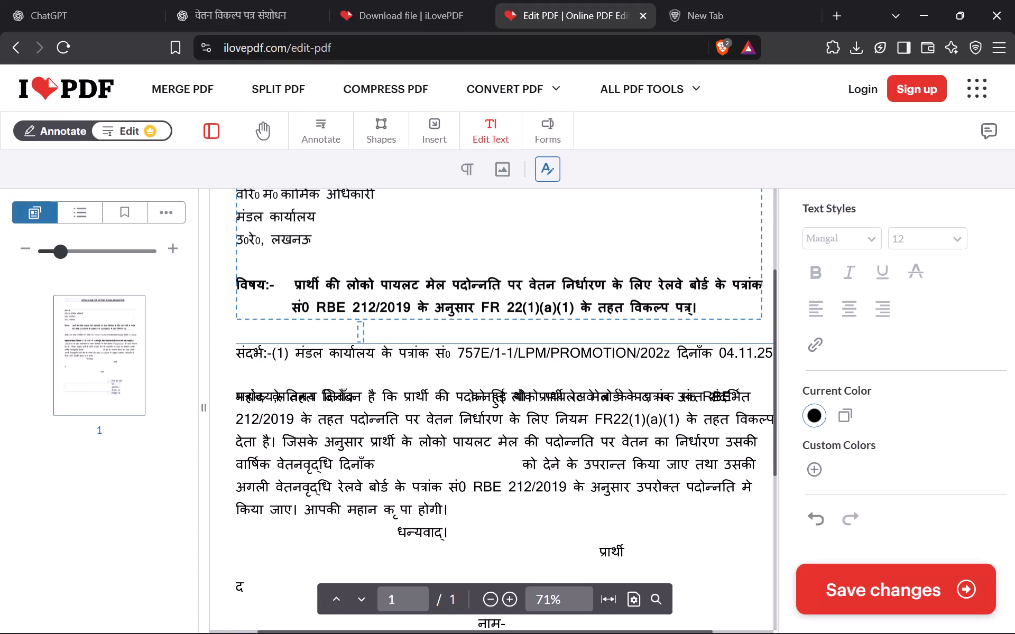
# Undo any remaining letter edits and set the reference year in the संदर्भ line to 2025.
pyautogui.hotkey('ctrl', 'z')
pyautogui.hotkey('ctrl', 'z')
pyautogui.hotkey('ctrl', 'z')
pyautogui.click(675, 359)
pyautogui.press('BackSpace')
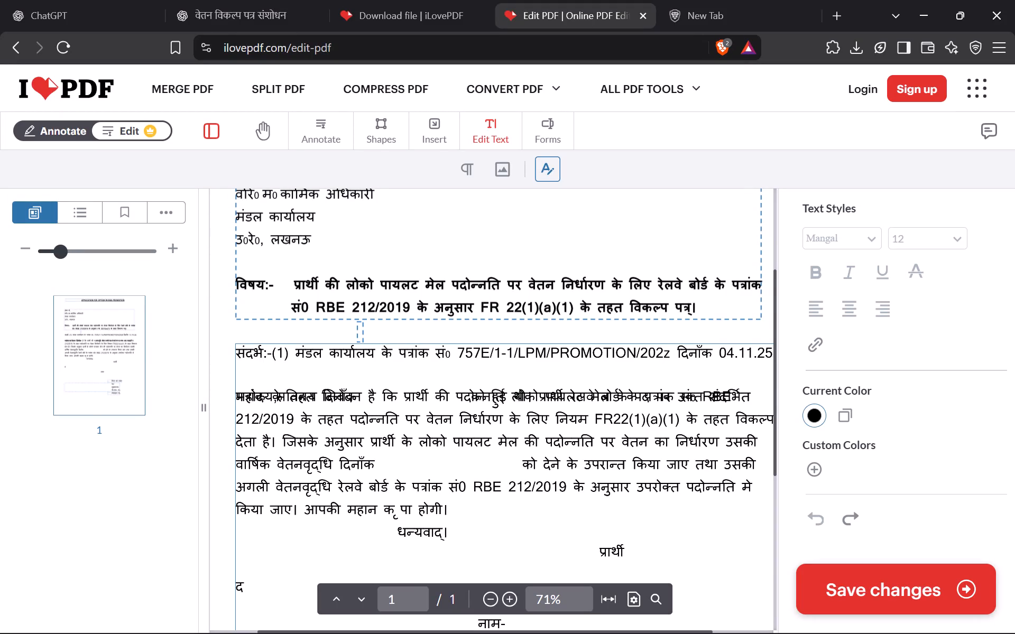
pyautogui.press('BackSpace')
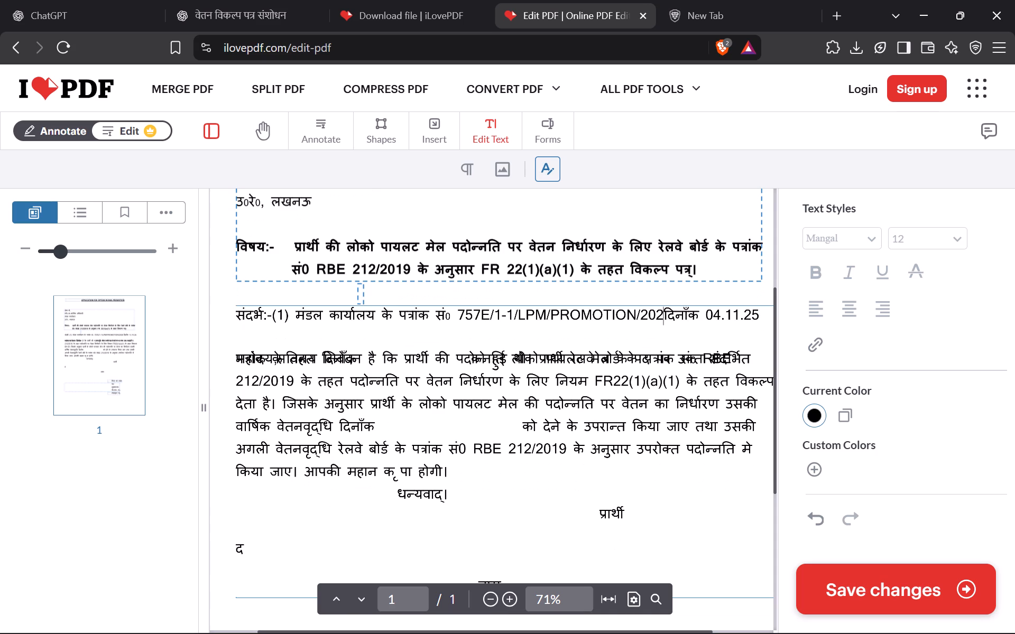
pyautogui.press('5')
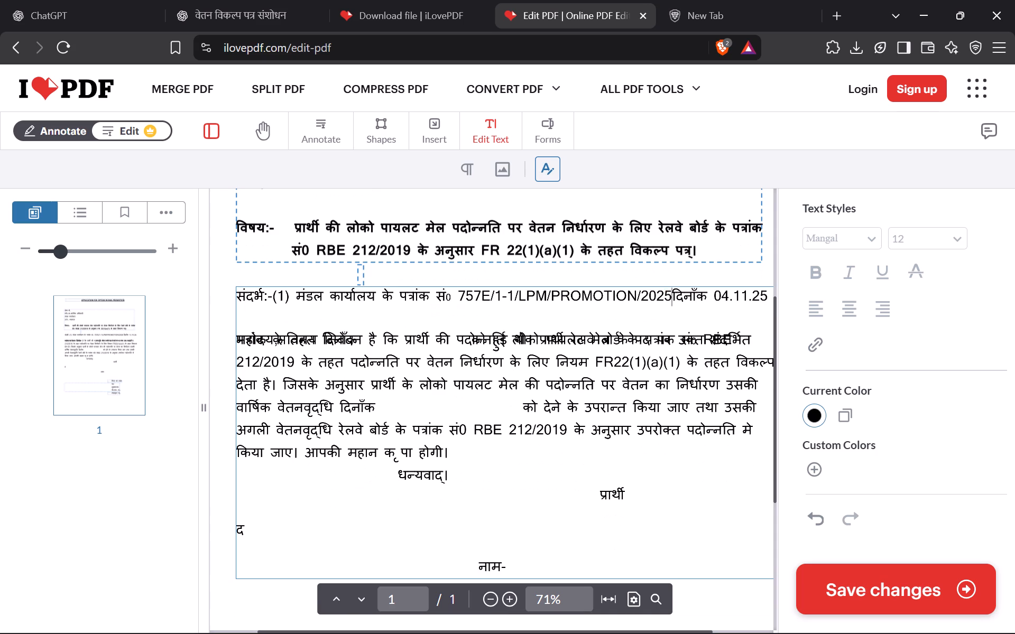
# Review the rest of the letter and switch the PDF editor to Annotate mode.
pyautogui.scroll(1, 490, 358)
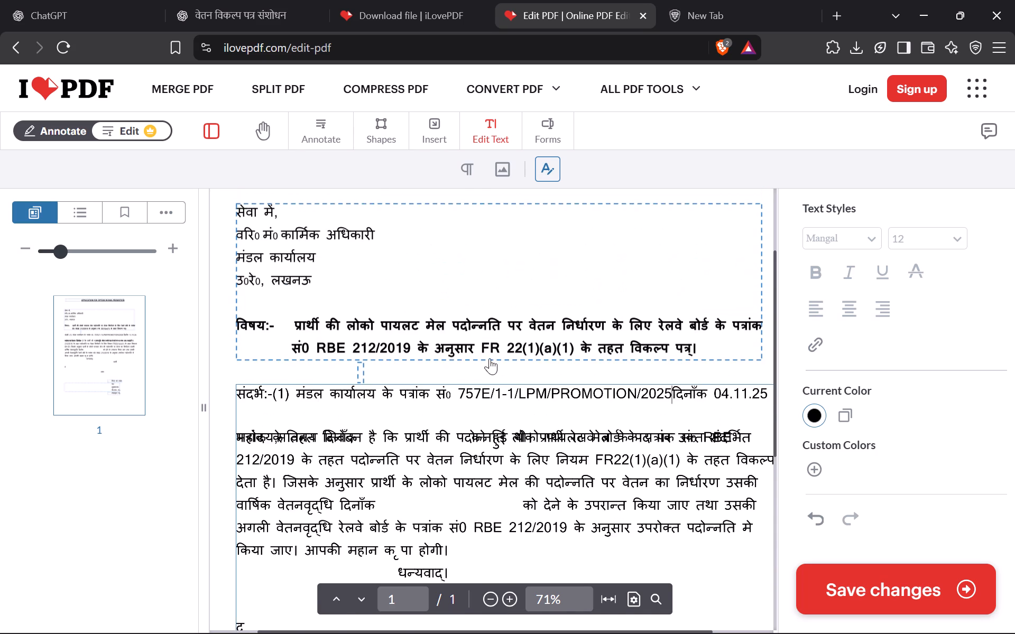
pyautogui.scroll(1, 490, 358)
pyautogui.scroll(-3, 490, 358)
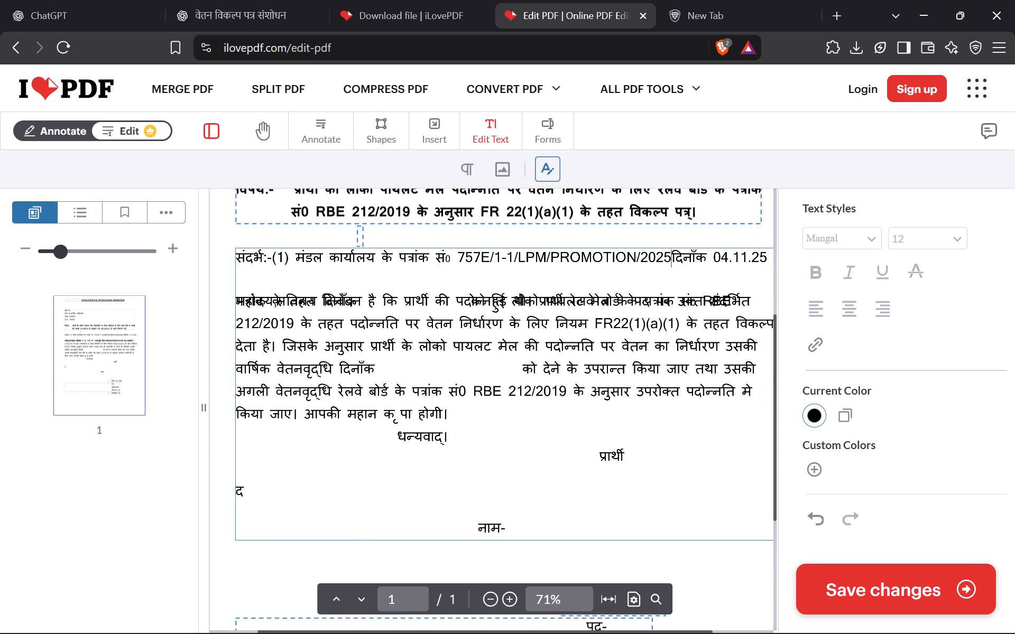
pyautogui.click(85, 125)
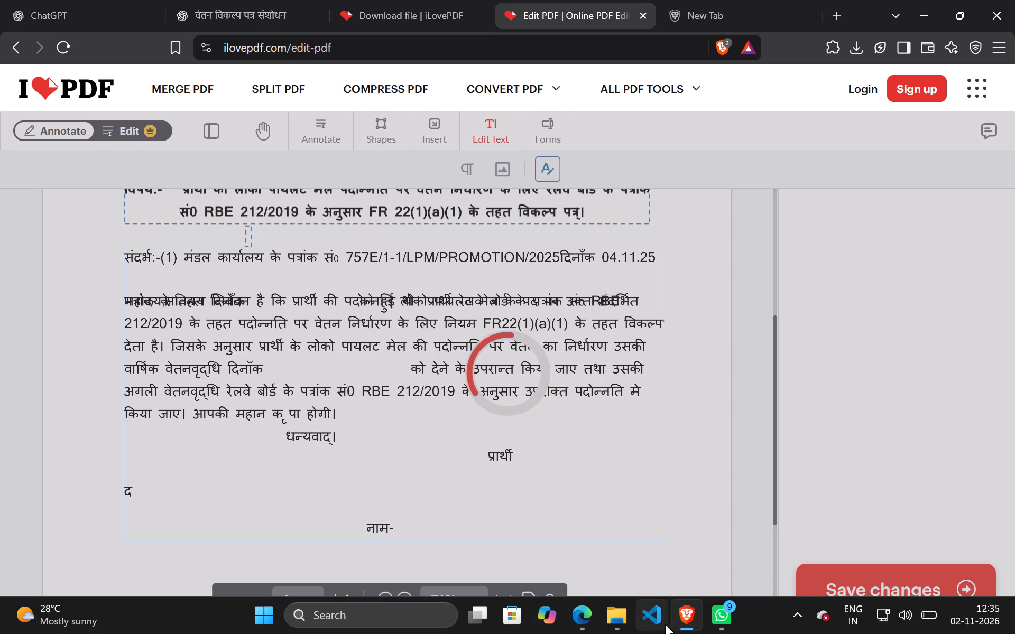
# Switch to the Downloads folder in File Explorer and delete the "lpm promotin" PDF.
pyautogui.click(613, 616)
pyautogui.click(582, 545)
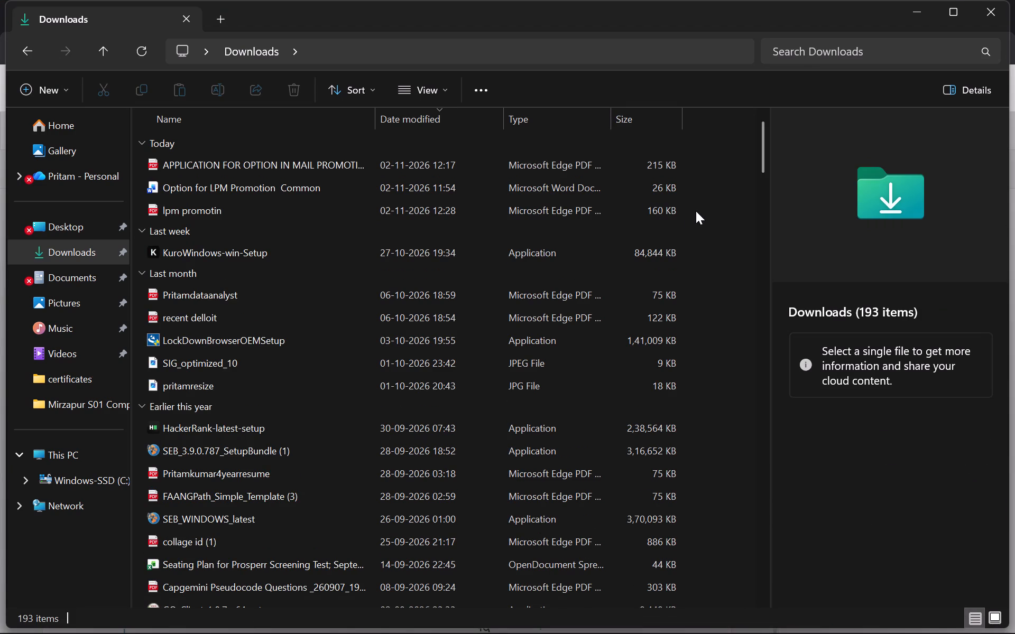
pyautogui.moveTo(696, 211); pyautogui.dragTo(679, 203)
pyautogui.press('Delete')
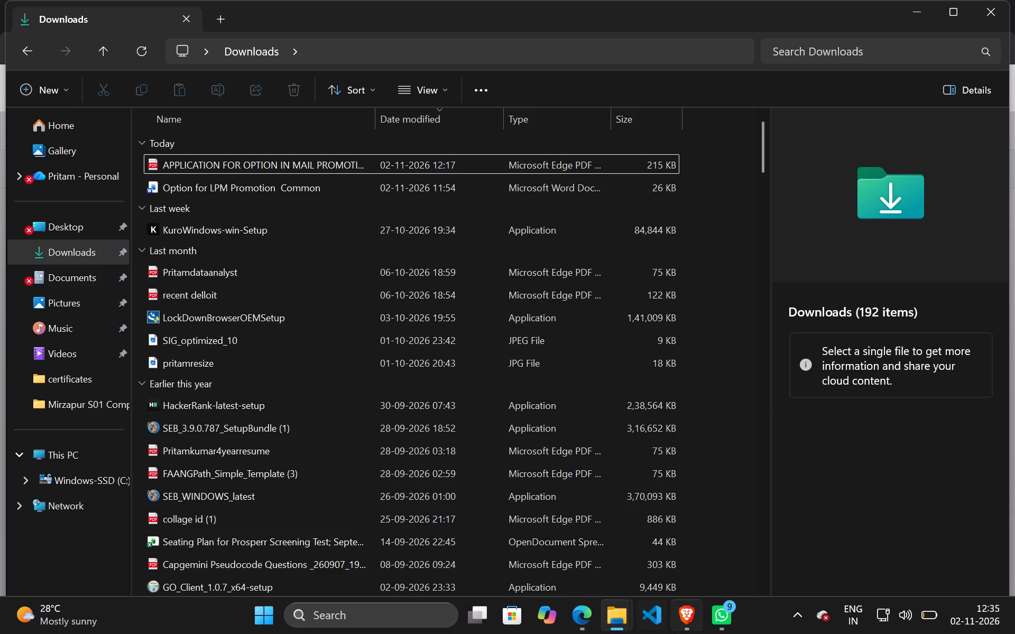
# Switch back to Brave, search for "pdf editor free" in the empty tab and open Sejda's online PDF editor.
pyautogui.click(685, 627)
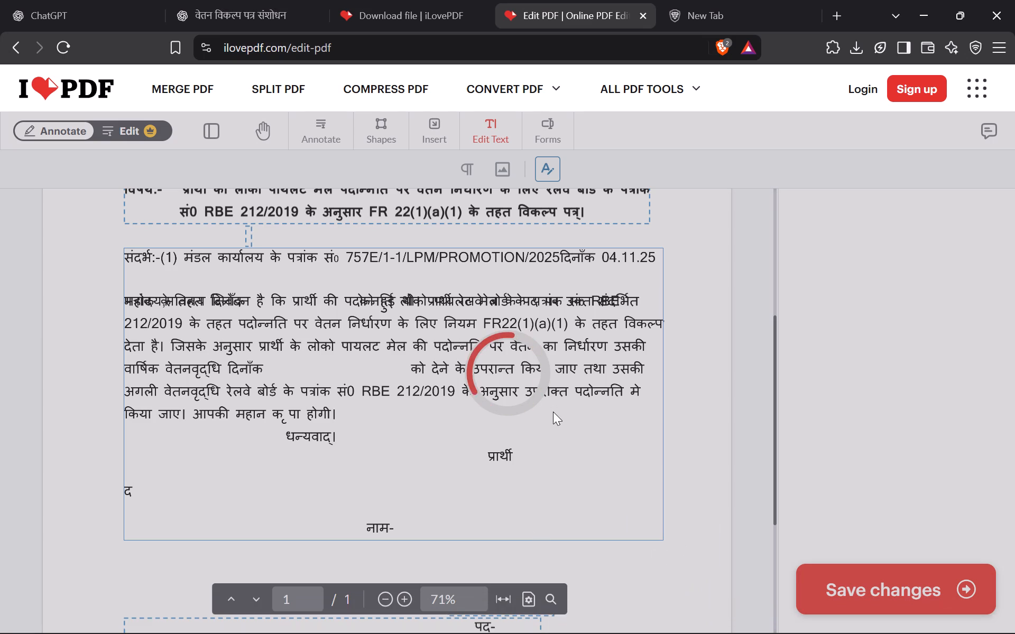
pyautogui.click(699, 8)
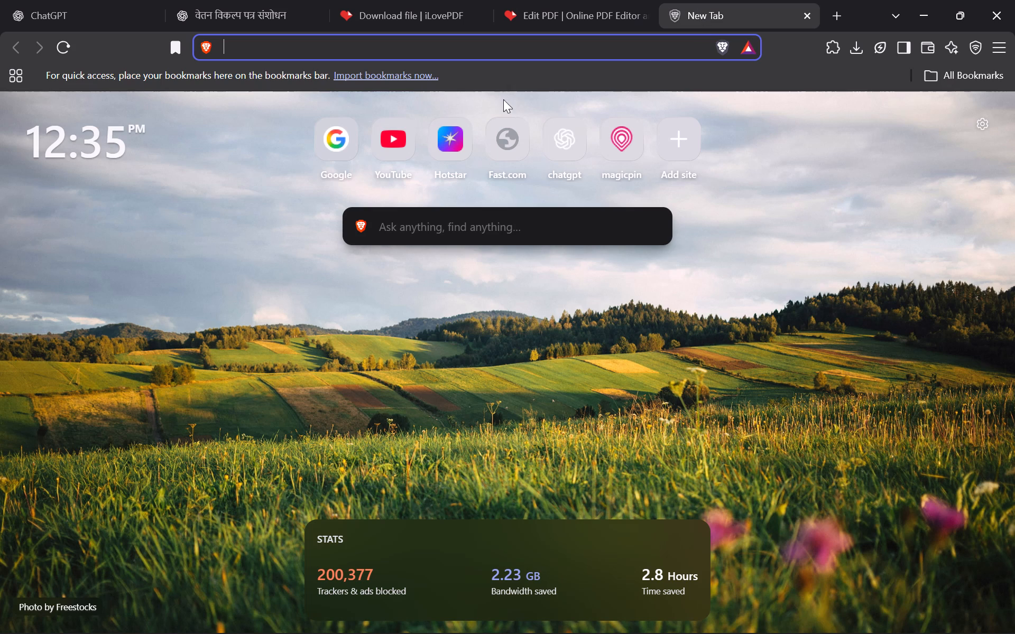
pyautogui.click(480, 40)
pyautogui.write('pdf')
pyautogui.press('space')
pyautogui.write('editor free')
pyautogui.press('Return')
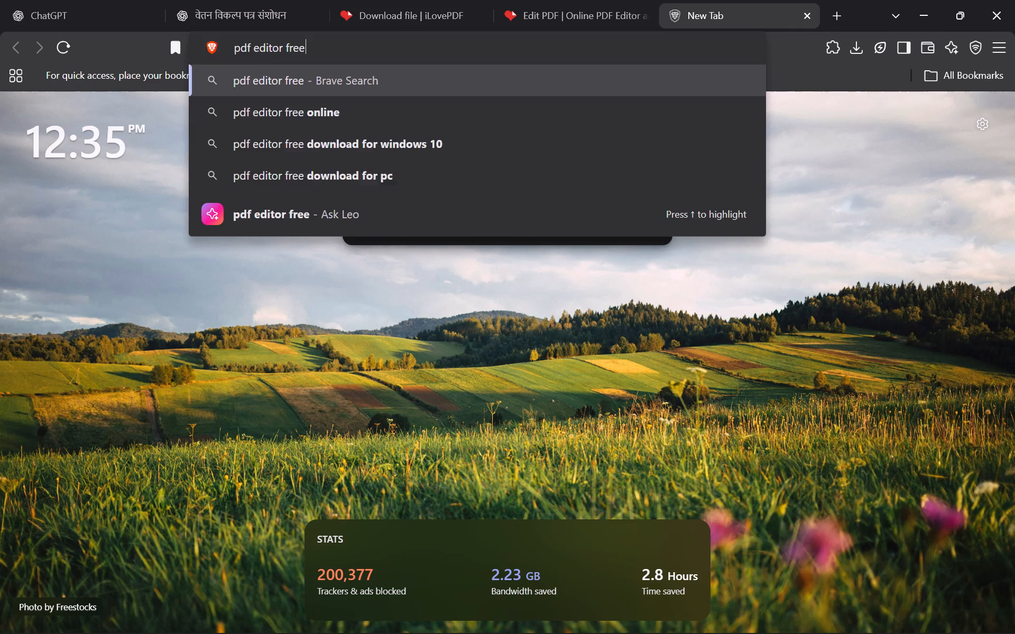
pyautogui.click(264, 225)
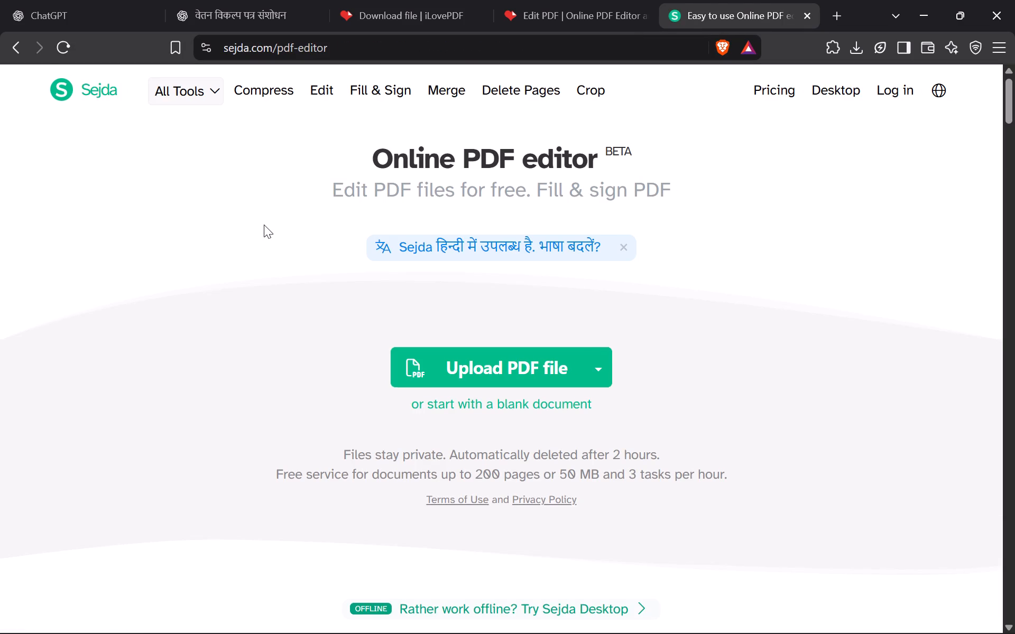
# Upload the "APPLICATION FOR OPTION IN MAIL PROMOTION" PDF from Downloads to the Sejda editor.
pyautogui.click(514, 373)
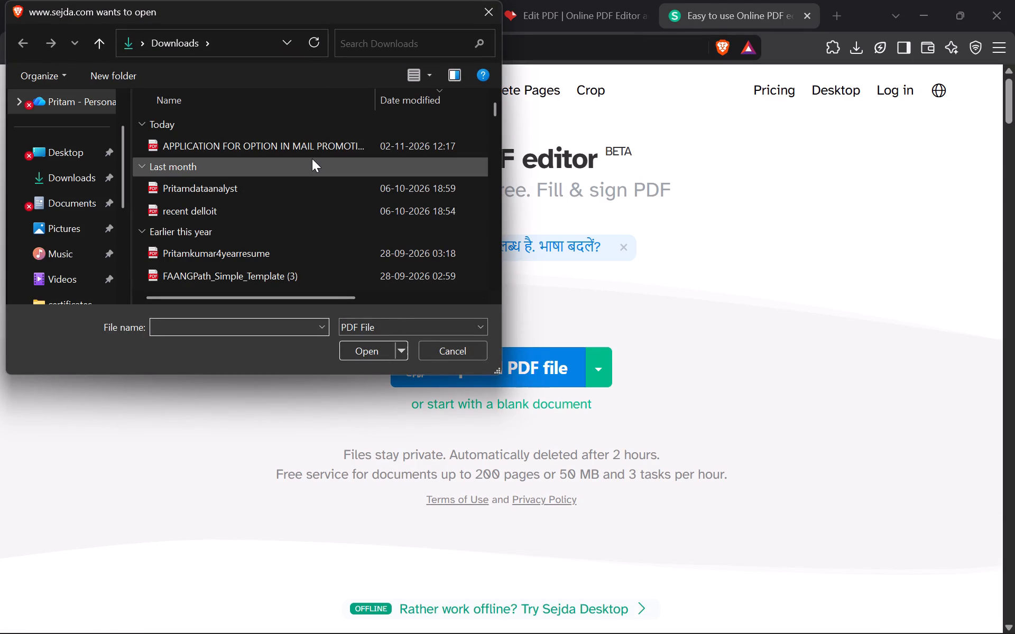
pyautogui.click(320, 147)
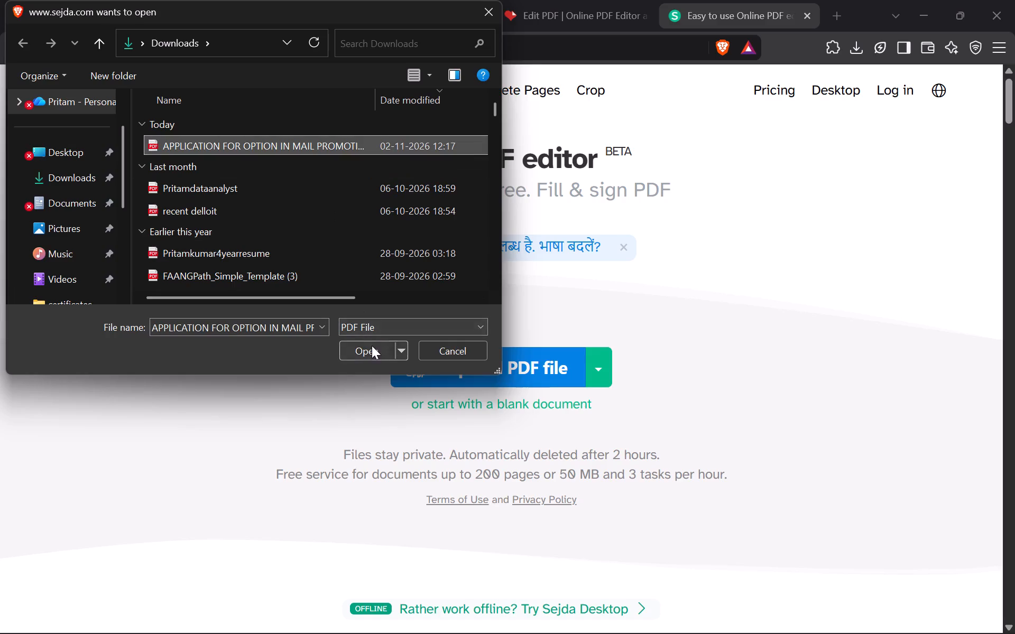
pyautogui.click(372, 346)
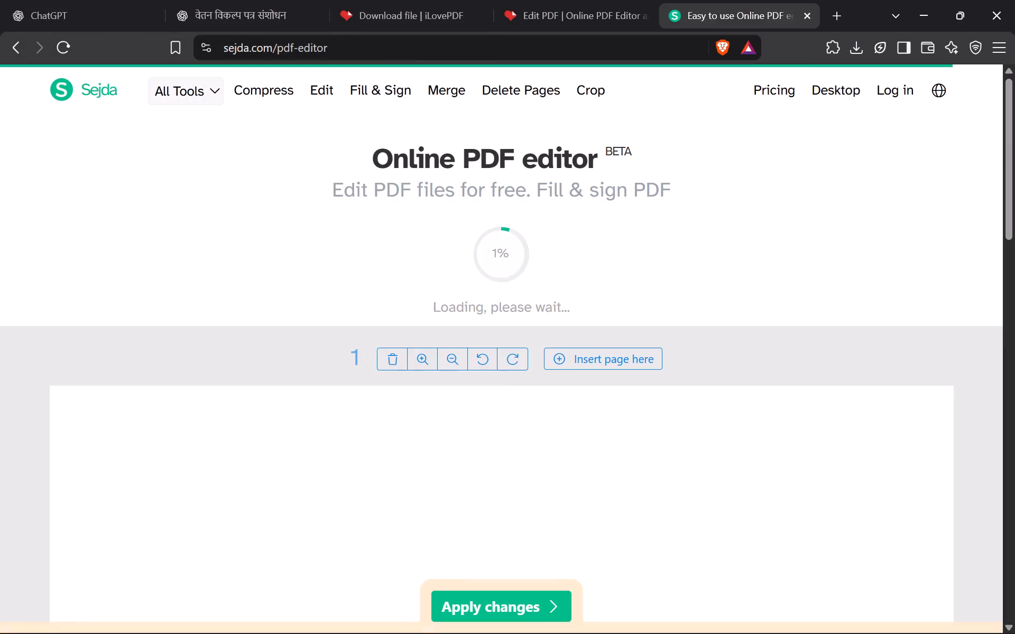
# Examine the whole uploaded letter in Sejda, from the heading down to the applicant's detail lines.
pyautogui.scroll(-5, 540, 421)
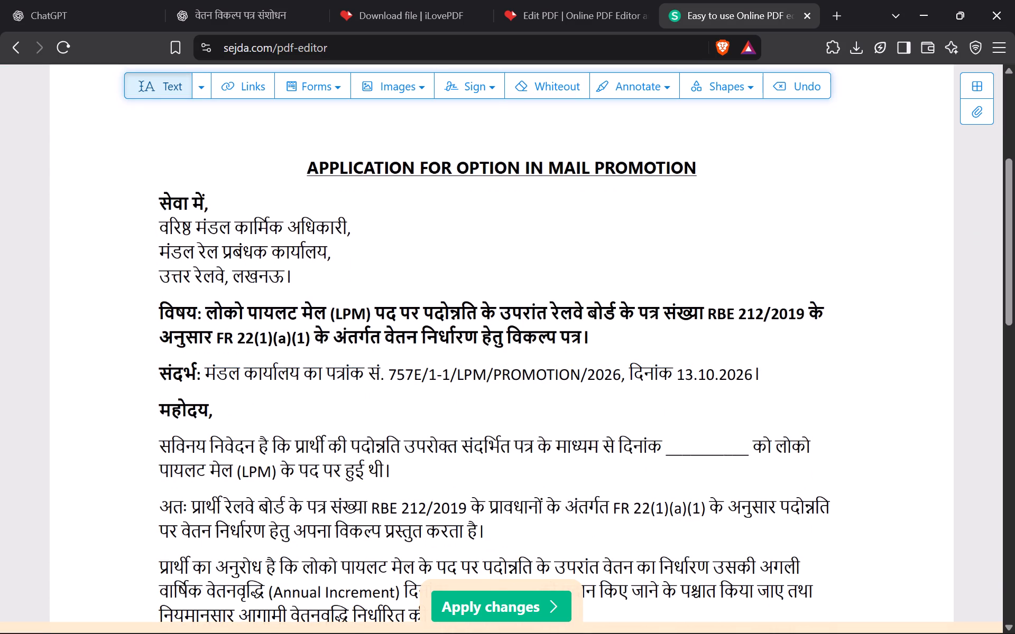
pyautogui.scroll(-1, 562, 411)
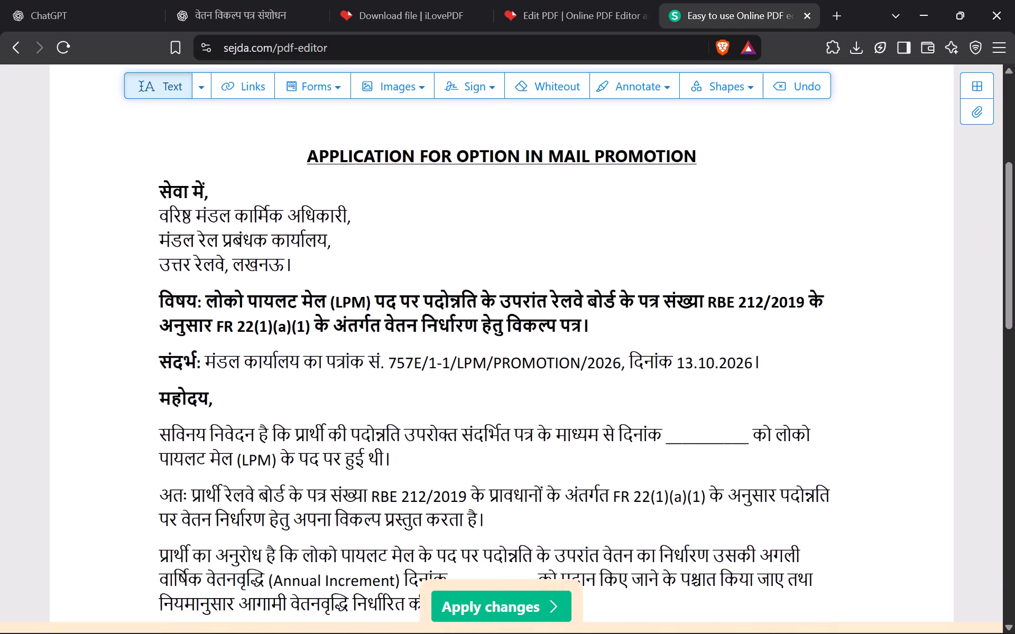
pyautogui.scroll(-3, 562, 411)
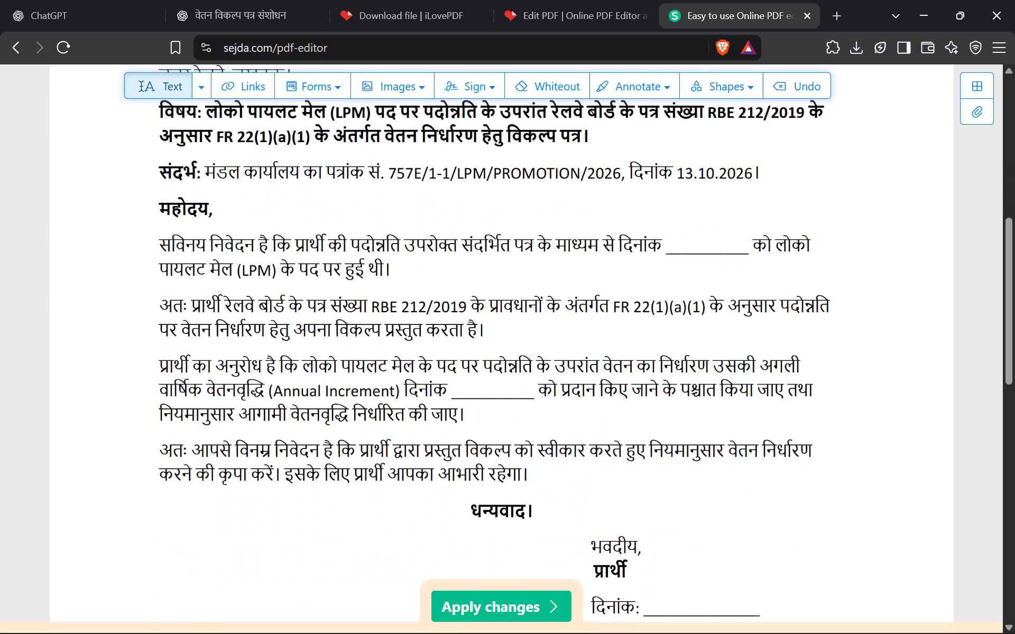
pyautogui.scroll(-3, 562, 411)
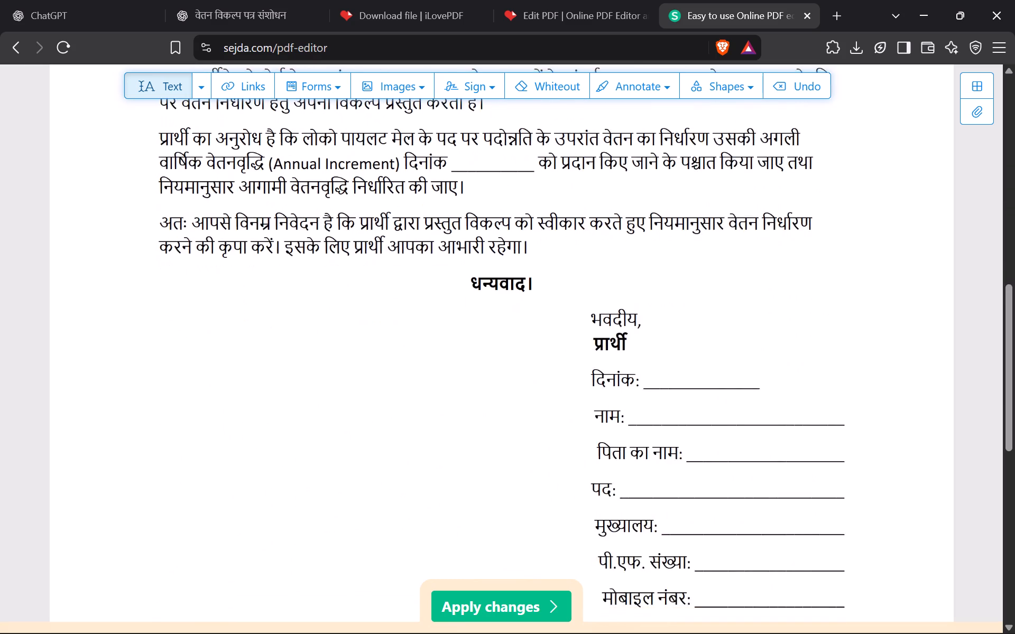
pyautogui.scroll(-1, 562, 411)
pyautogui.scroll(10, 562, 411)
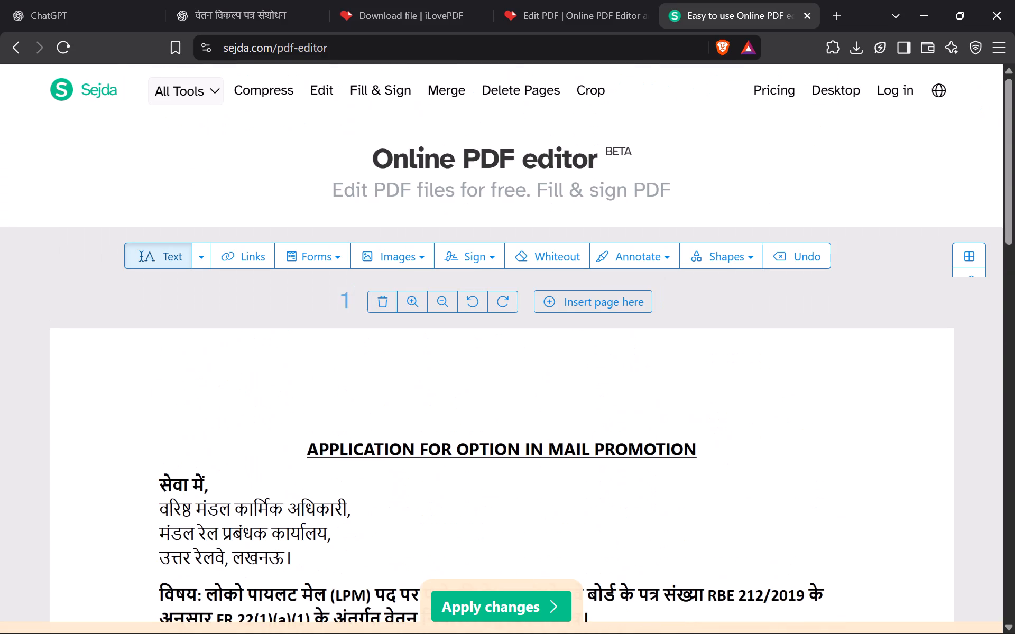
# Go back to the search results, reopen the Sejda editor and upload the "APPLICATION FOR OPTION IN MAIL PROMOTION" PDF from Downloads again.
pyautogui.click(16, 47)
pyautogui.click(221, 228)
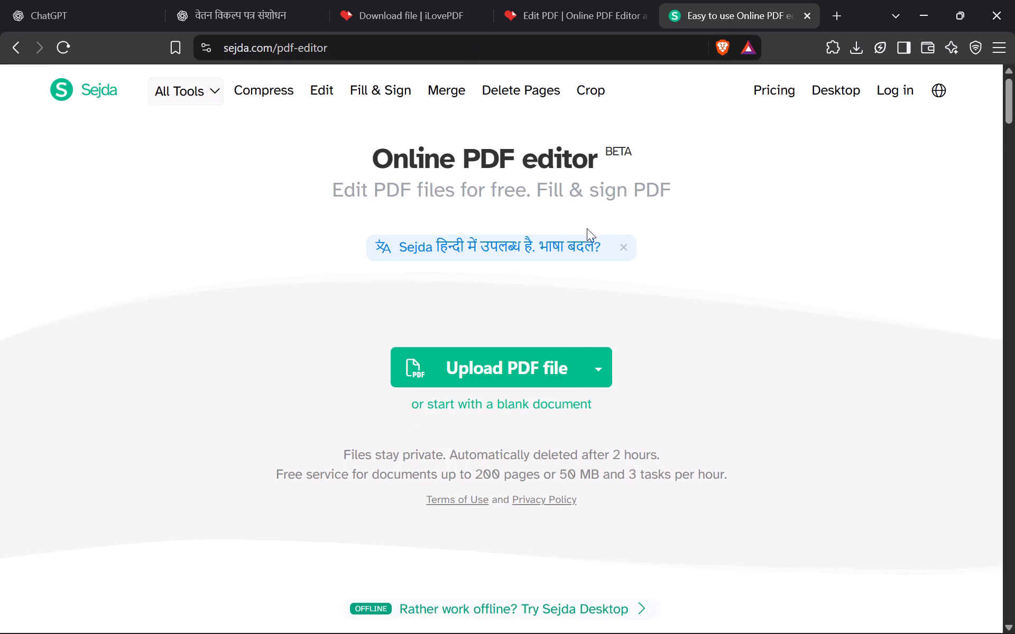
pyautogui.click(552, 361)
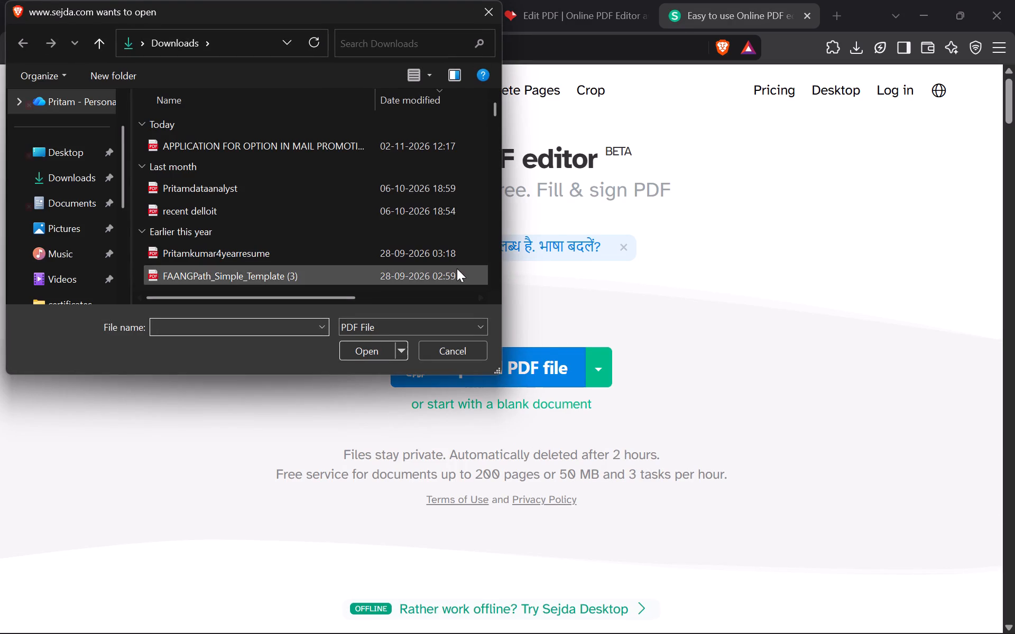
pyautogui.click(87, 160)
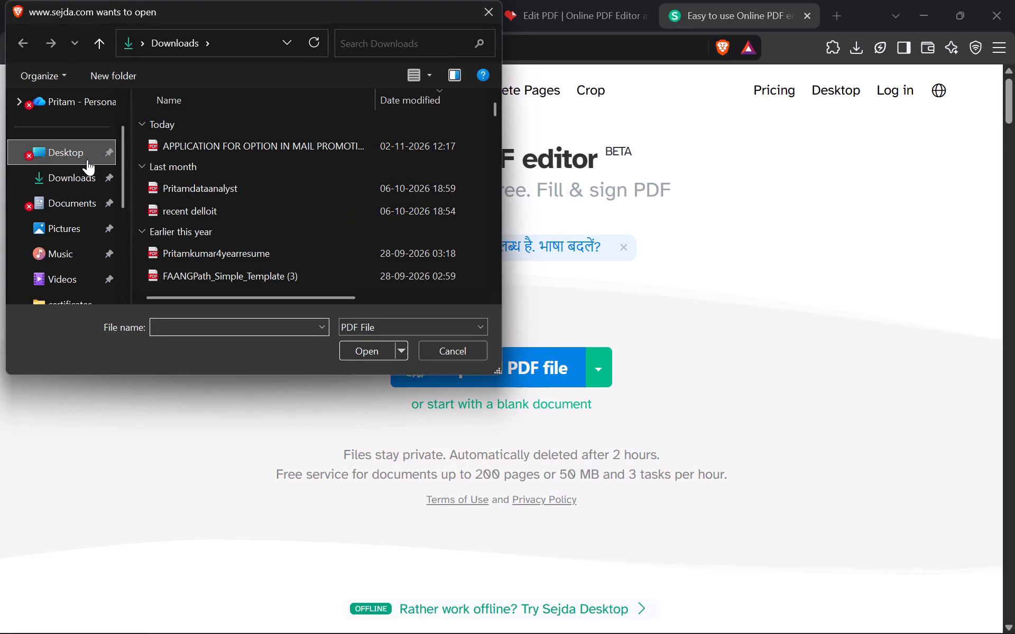
pyautogui.click(89, 181)
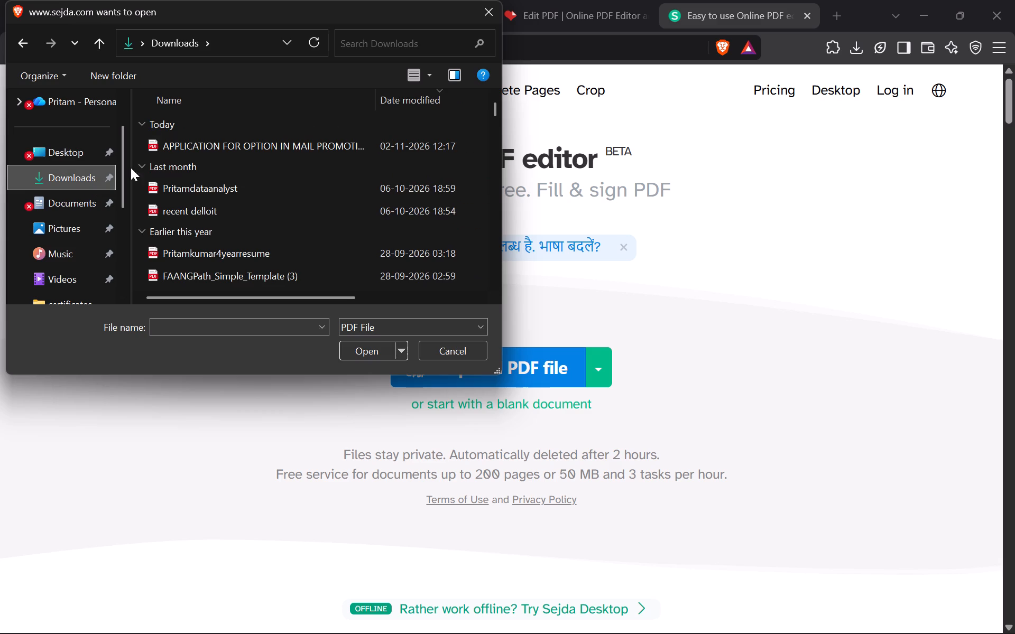
pyautogui.click(227, 148)
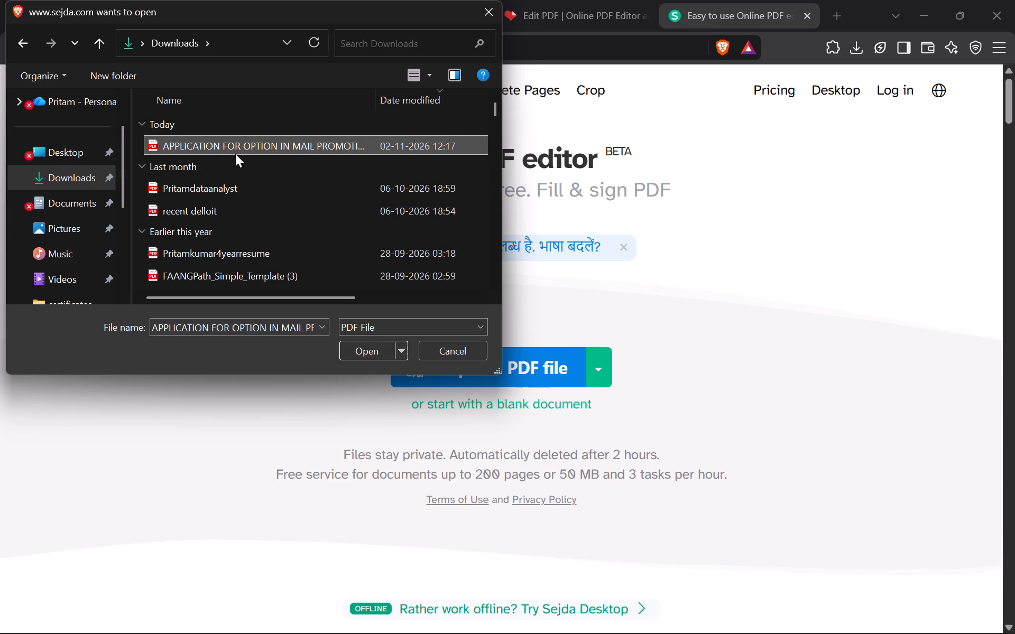
pyautogui.click(374, 352)
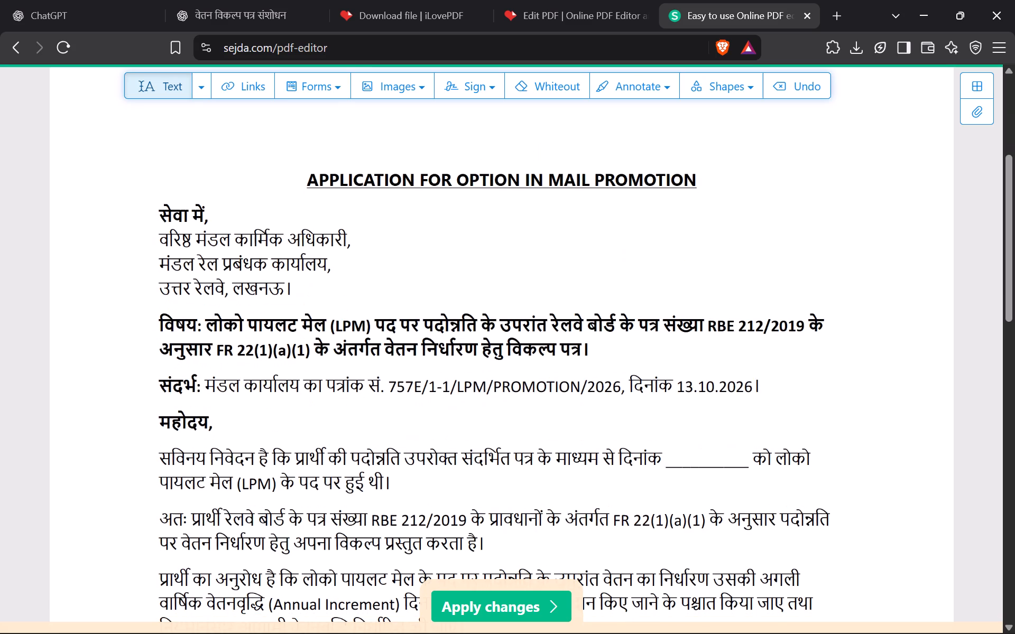
# Check the reloaded letter's wording and blanks, and minimize the browser to return to the Downloads folder.
pyautogui.scroll(-2, 486, 384)
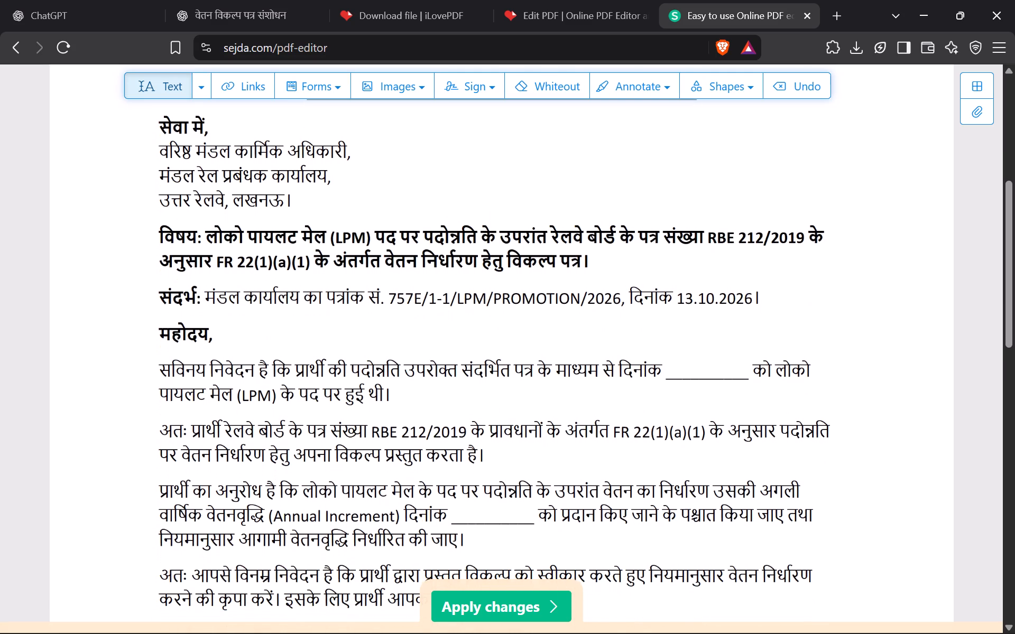
pyautogui.scroll(-2, 486, 384)
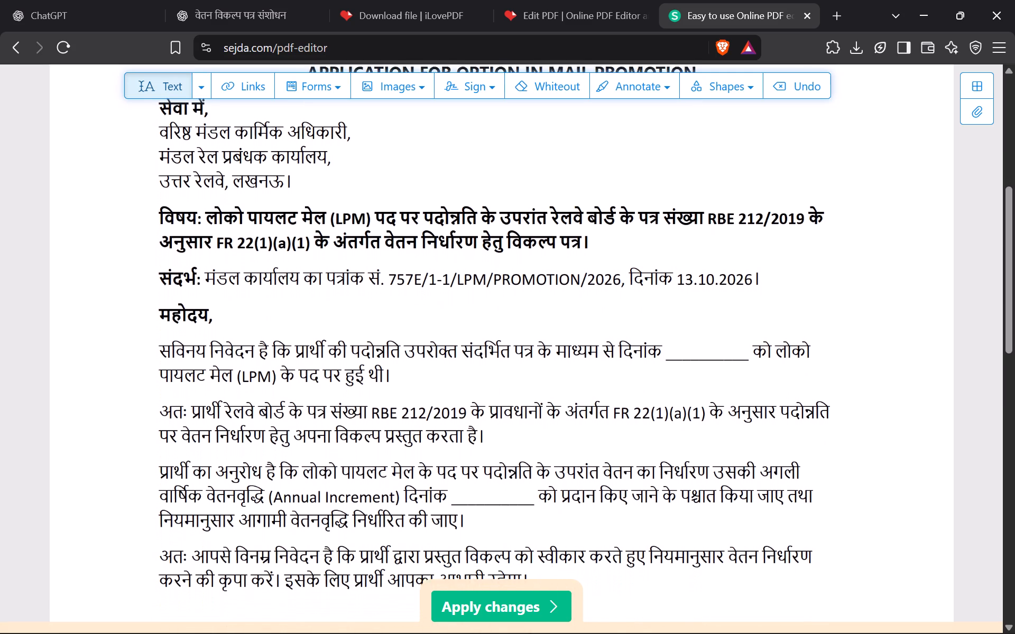
pyautogui.scroll(-1, 486, 384)
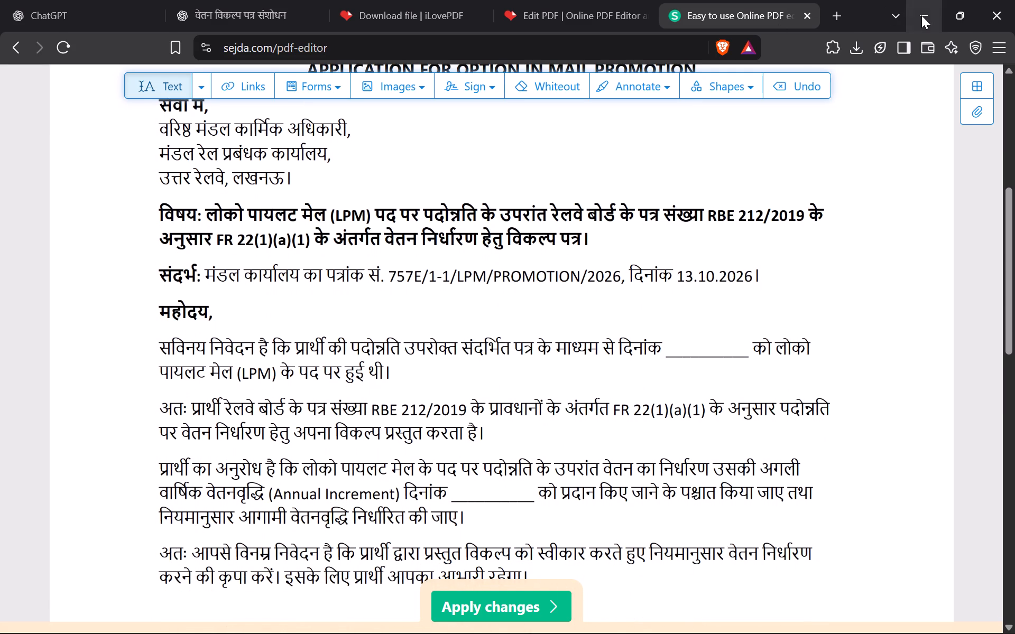
pyautogui.click(921, 15)
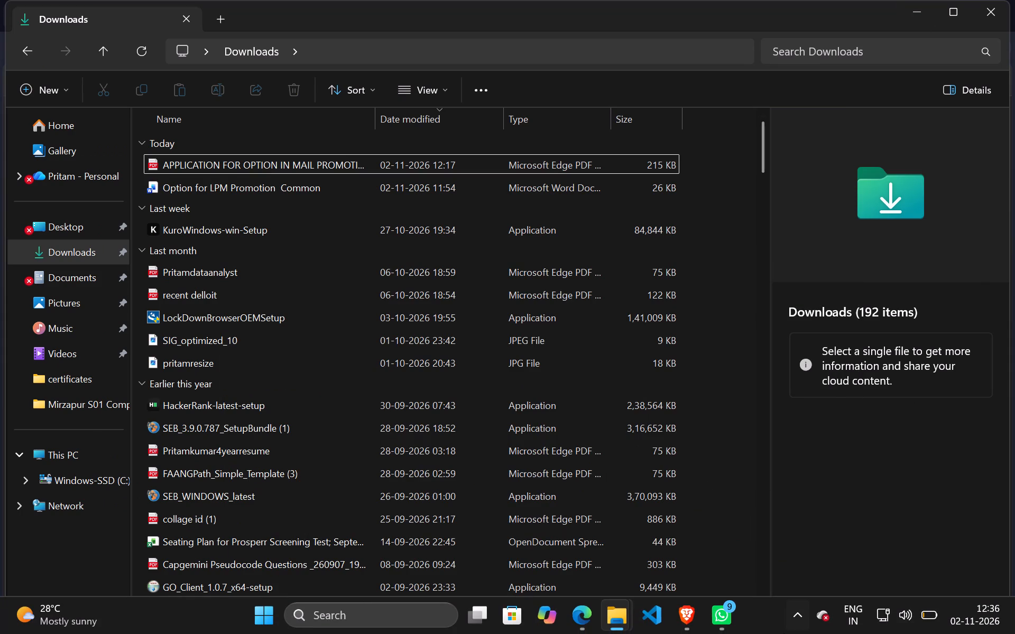
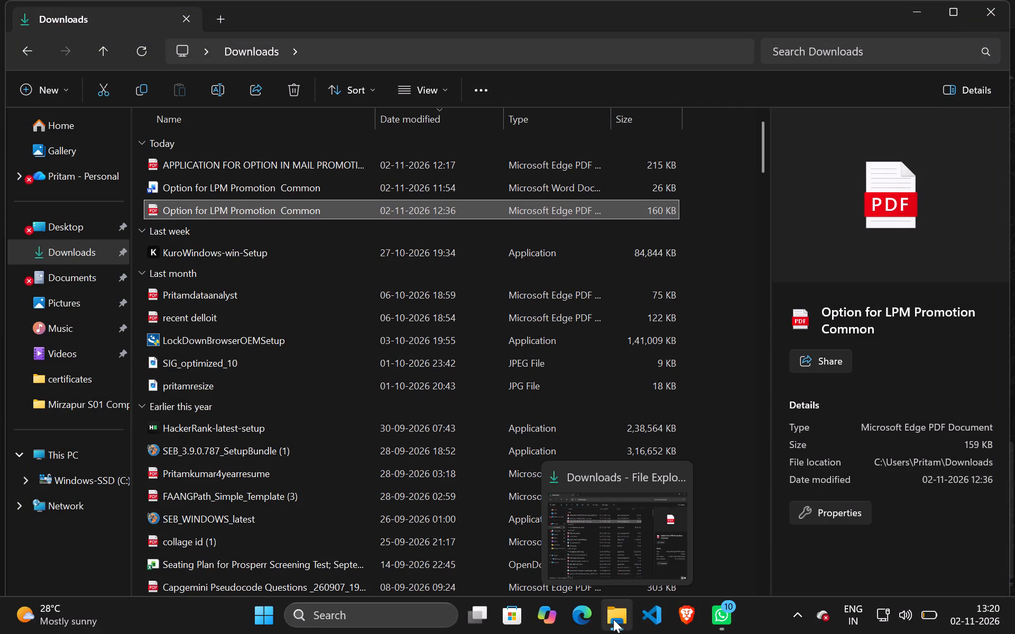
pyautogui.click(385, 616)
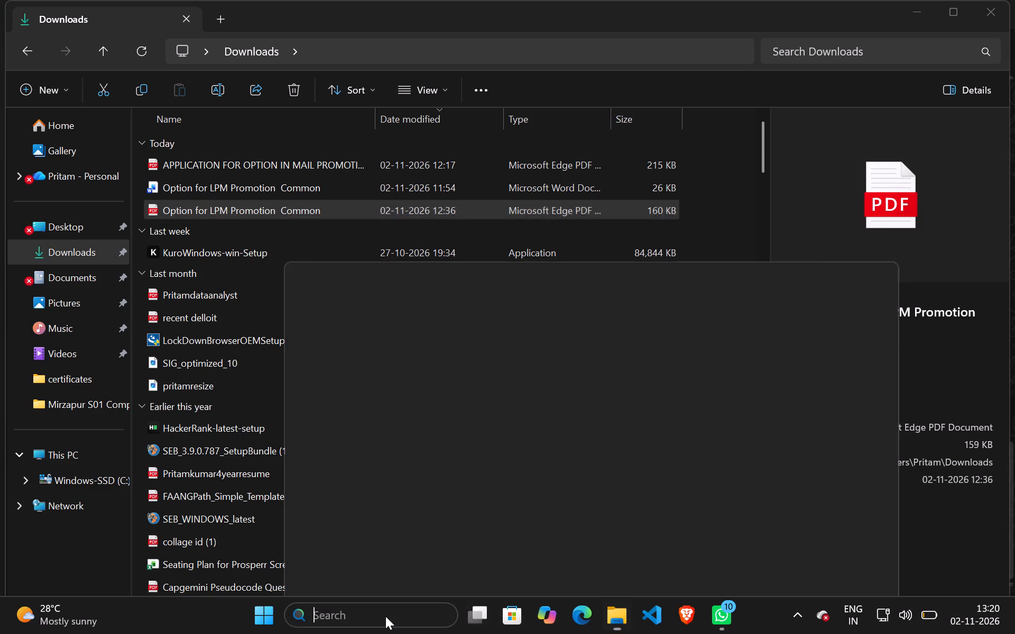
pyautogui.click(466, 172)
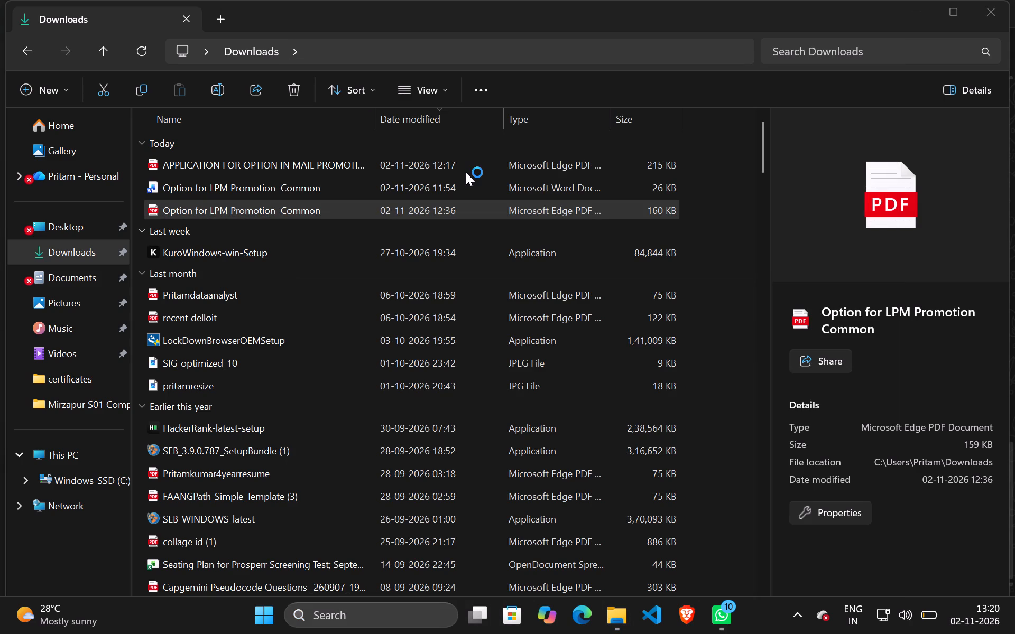